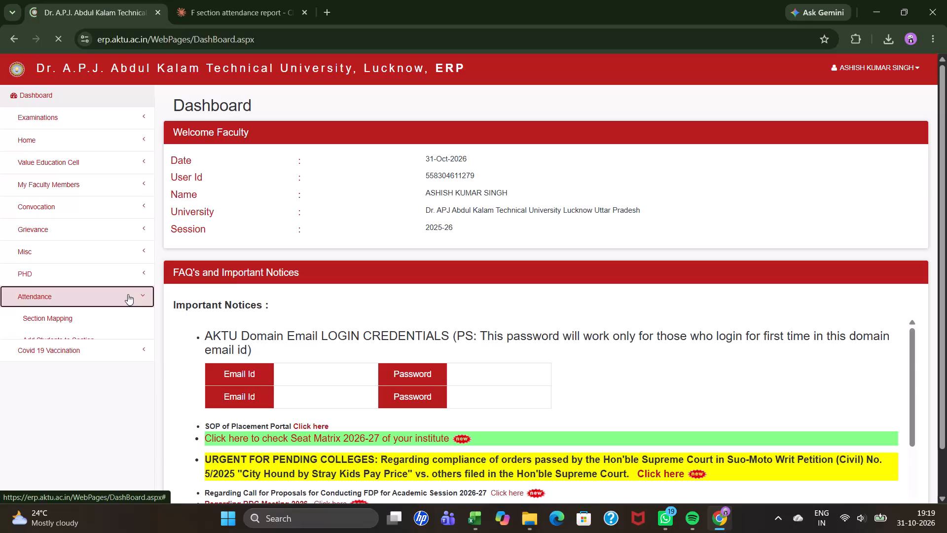
Search the attendance registers for Bachelor of Technology, Computer Science and Engineering, semester 7, subject BCS754 (Startup and Entrepreneurial Activity Assessment).
{"action": "left_click", "coordinate": [68, 369]}
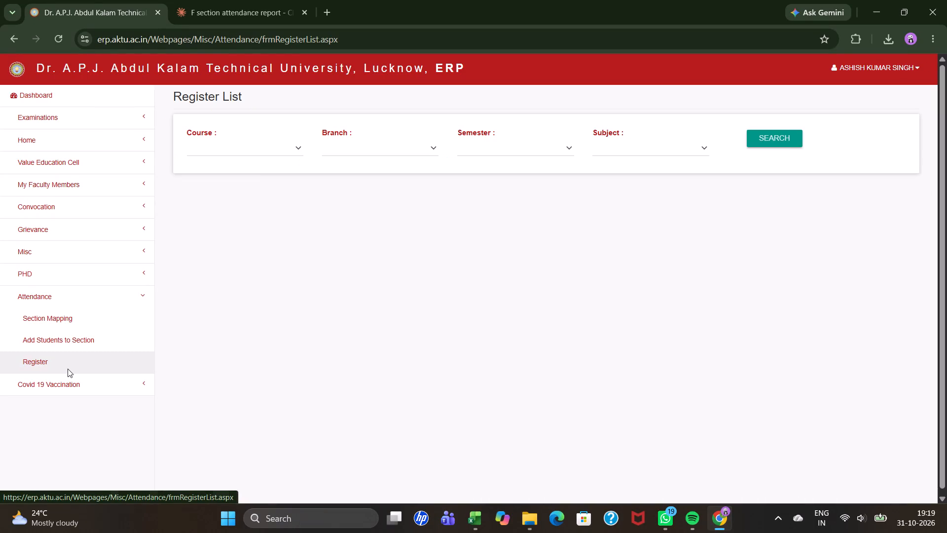
{"action": "left_click", "coordinate": [298, 146]}
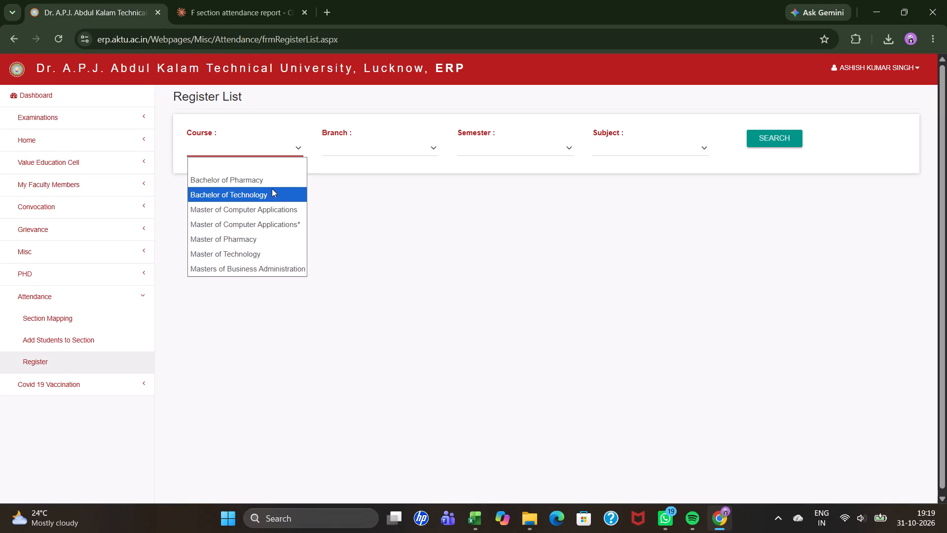
{"action": "left_click", "coordinate": [271, 191]}
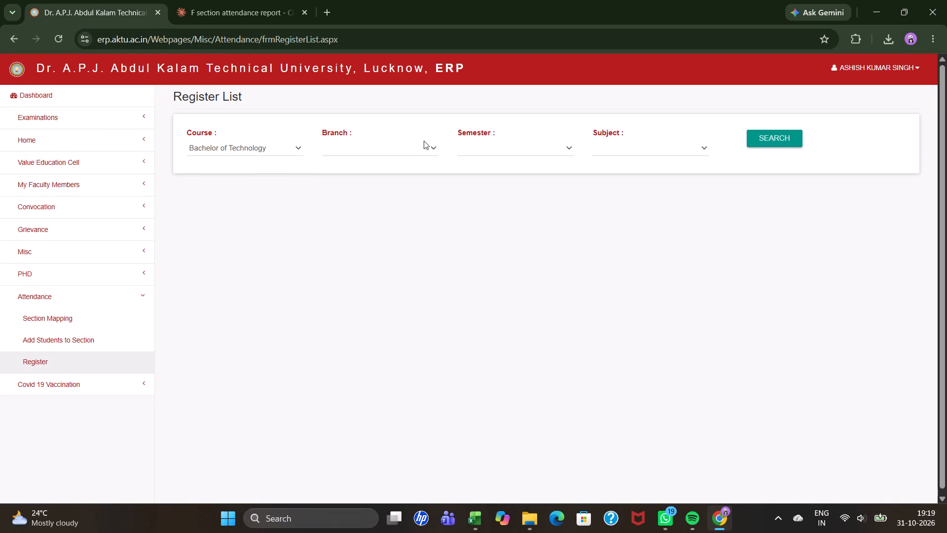
{"action": "left_click", "coordinate": [432, 146]}
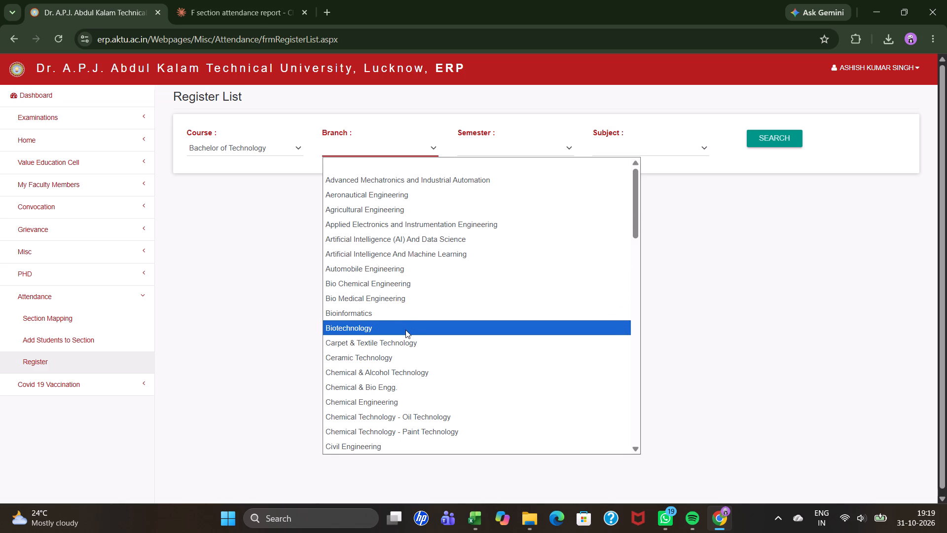
{"action": "scroll", "coordinate": [405, 330], "scroll_direction": "down", "scroll_amount": 4}
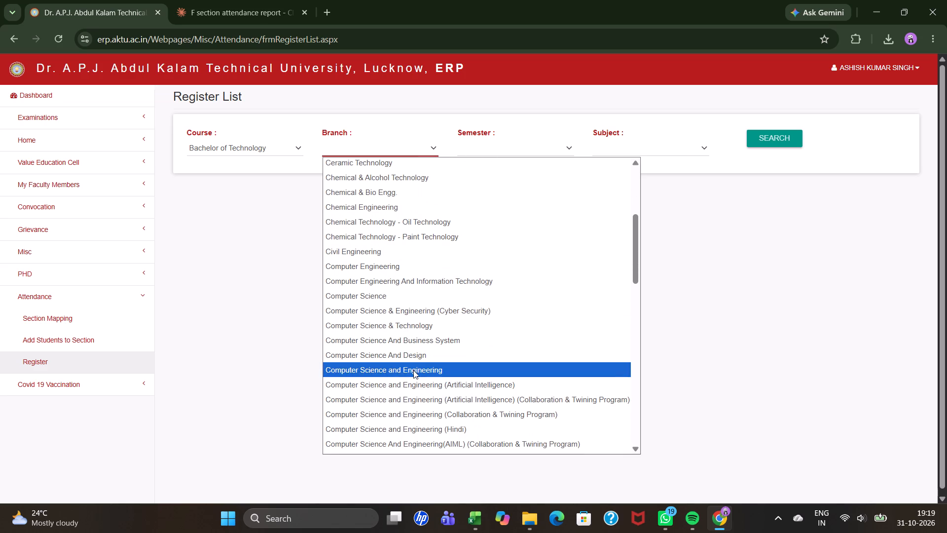
{"action": "left_click", "coordinate": [413, 370]}
{"action": "left_click", "coordinate": [570, 146]}
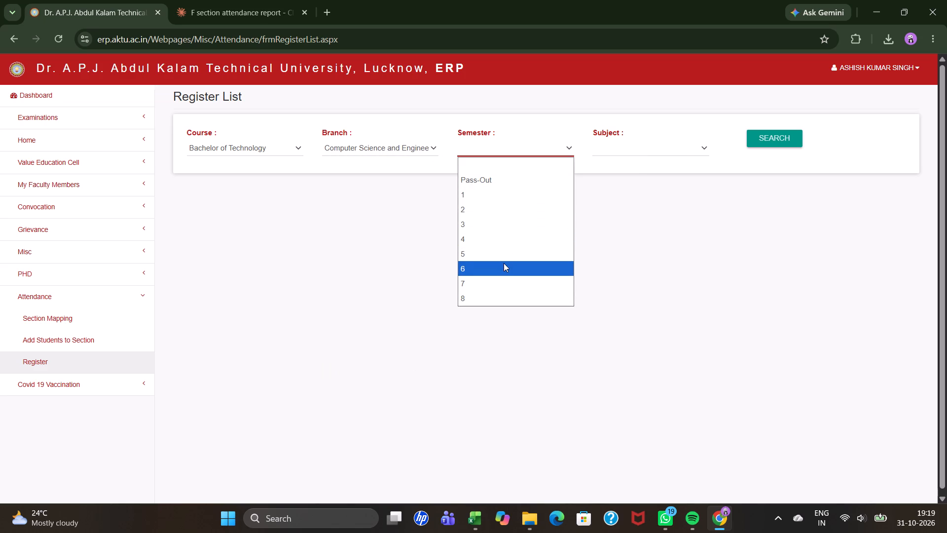
{"action": "left_click", "coordinate": [505, 279]}
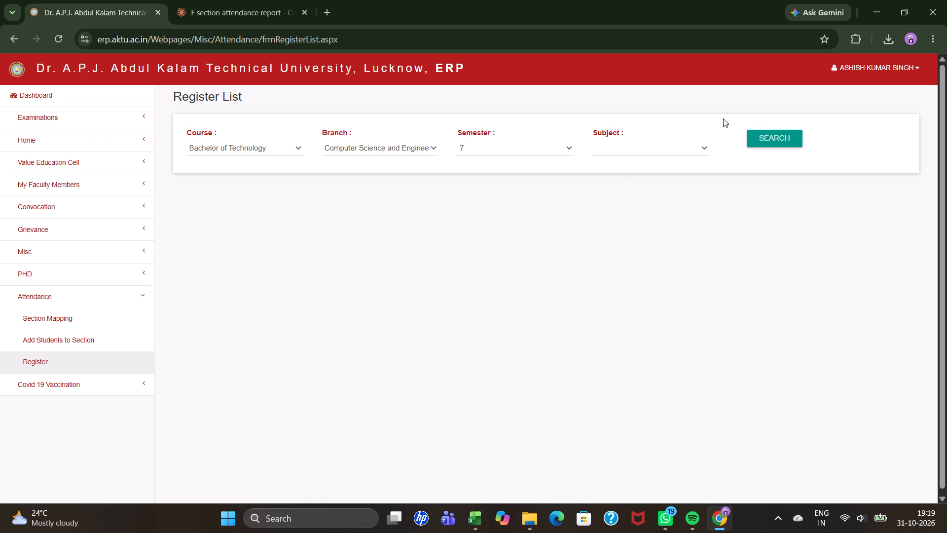
{"action": "left_click", "coordinate": [702, 150]}
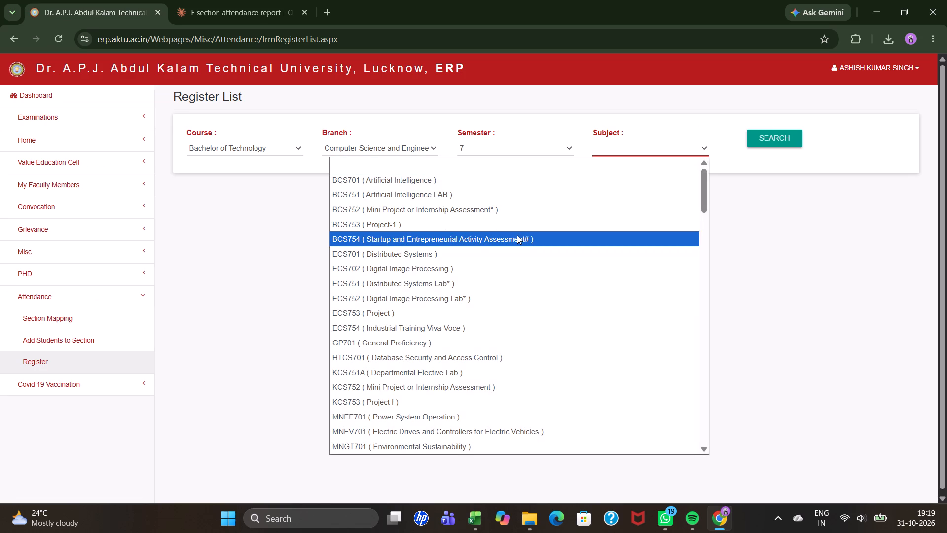
{"action": "left_click", "coordinate": [517, 235]}
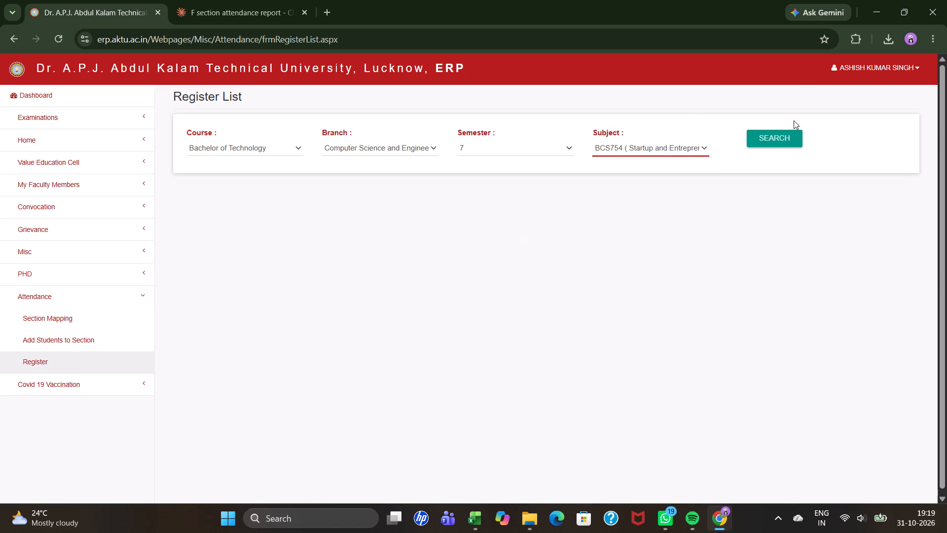
{"action": "left_click", "coordinate": [777, 137]}
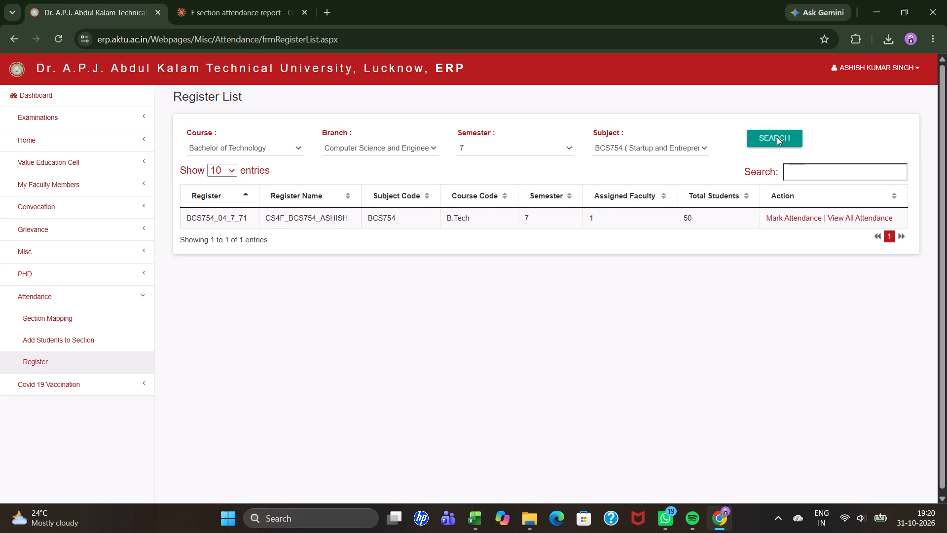
Open attendance marking for register BCS754_04_7_71 and look over its student list.
{"action": "left_click", "coordinate": [799, 218]}
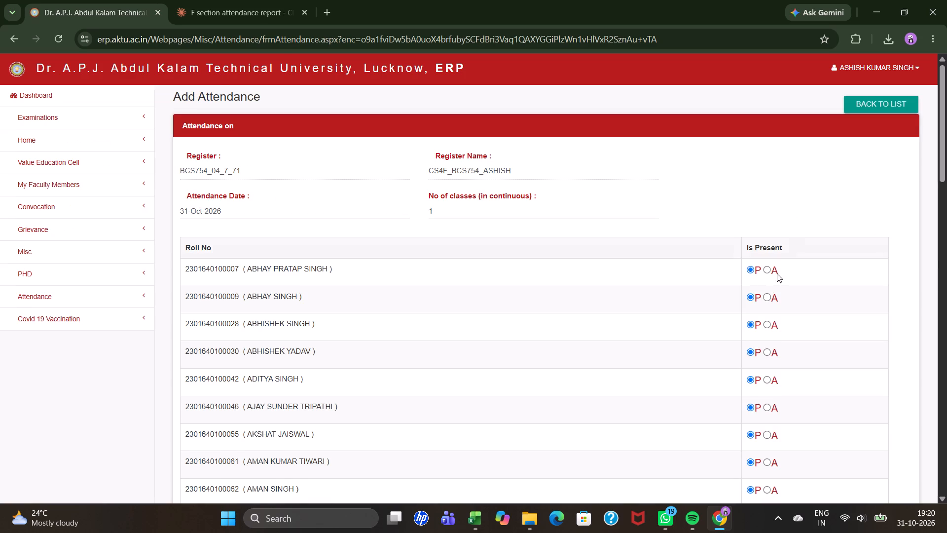
{"action": "scroll", "coordinate": [767, 305], "scroll_direction": "down", "scroll_amount": 8}
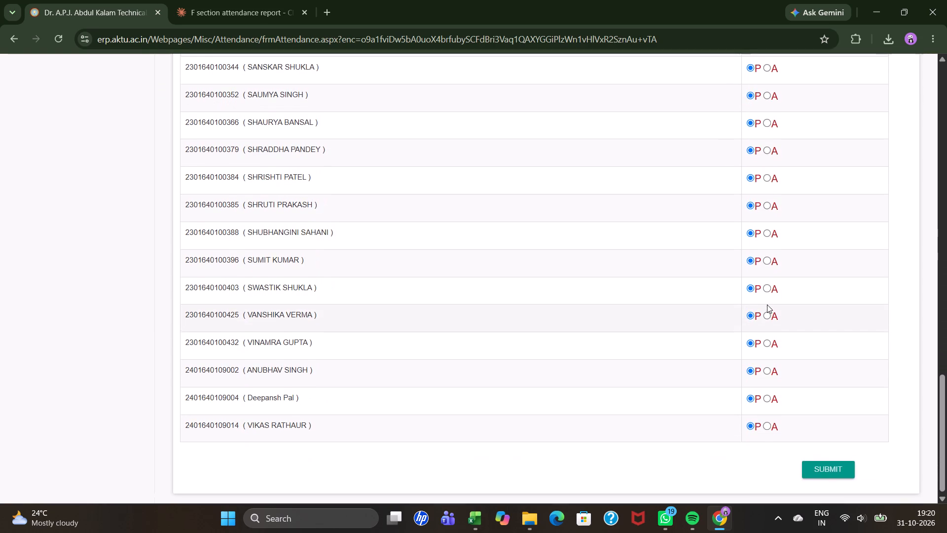
{"action": "scroll", "coordinate": [767, 305], "scroll_direction": "up", "scroll_amount": 15}
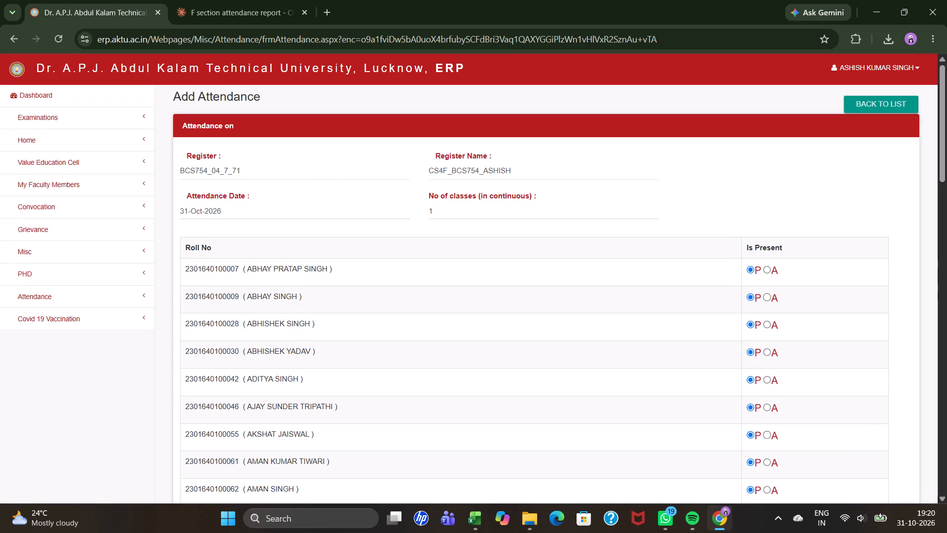
Set the attendance date to 02/Jul/2026.
{"action": "left_click", "coordinate": [365, 213]}
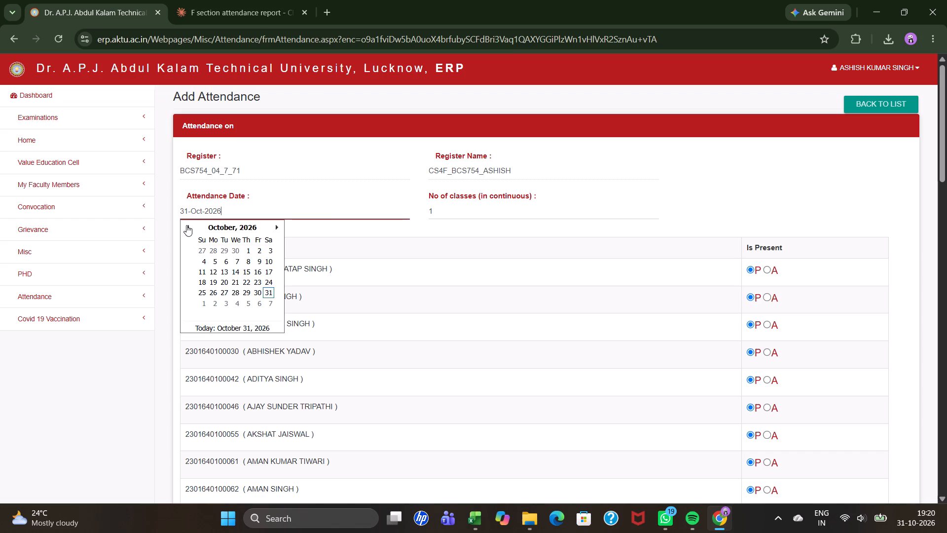
{"action": "left_click", "coordinate": [187, 225]}
{"action": "left_click", "coordinate": [187, 225]}
{"action": "left_click", "coordinate": [187, 225]}
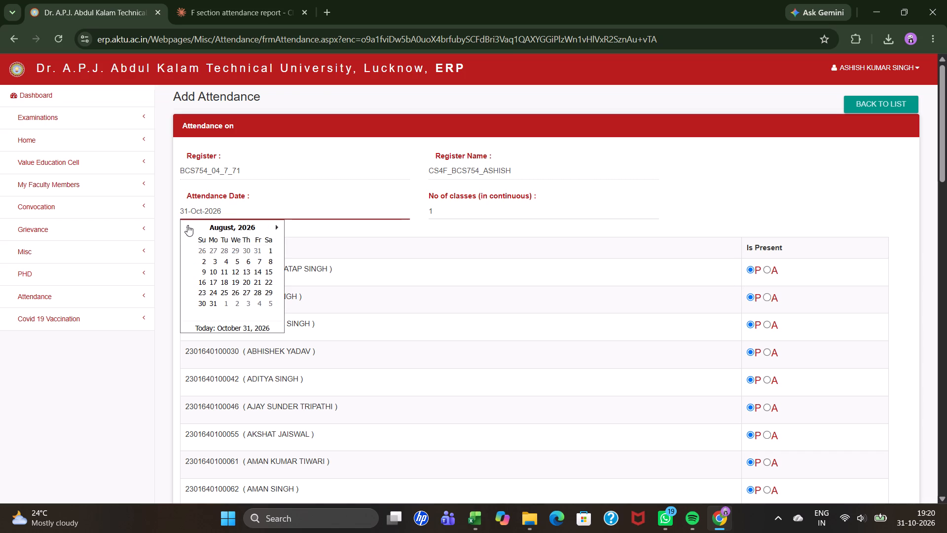
{"action": "left_click", "coordinate": [248, 250]}
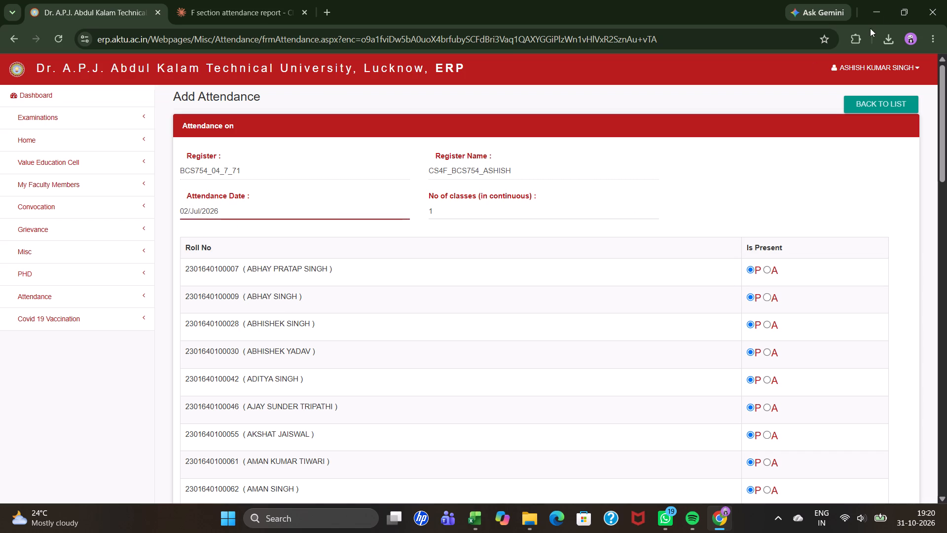
Arrange the attendance form side by side with the Excel attendance sheet.
{"action": "left_click", "coordinate": [861, 50]}
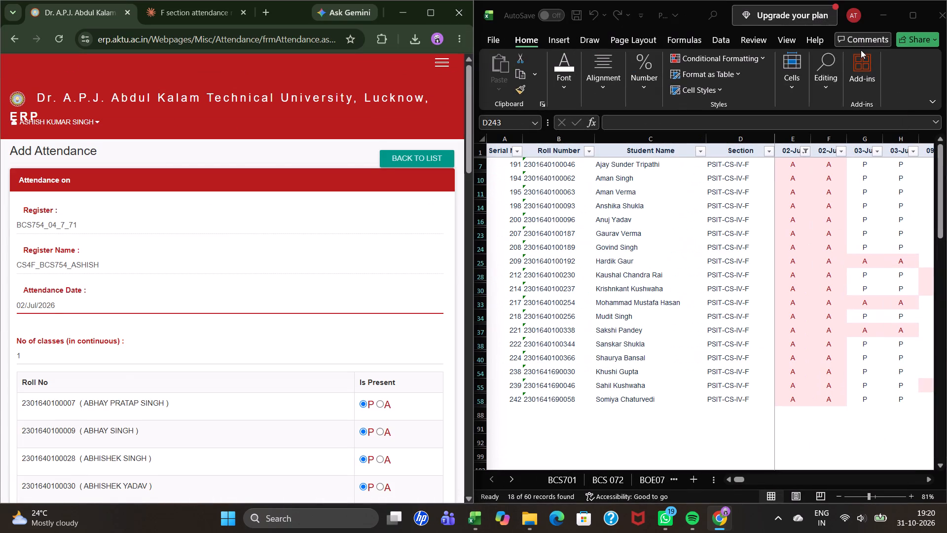
Mark absent the first five students listed with A for 02-Jul in the spreadsheet, roll numbers ending 046, 062, 063, 093 and 096.
{"action": "scroll", "coordinate": [413, 345], "scroll_direction": "down", "scroll_amount": 3}
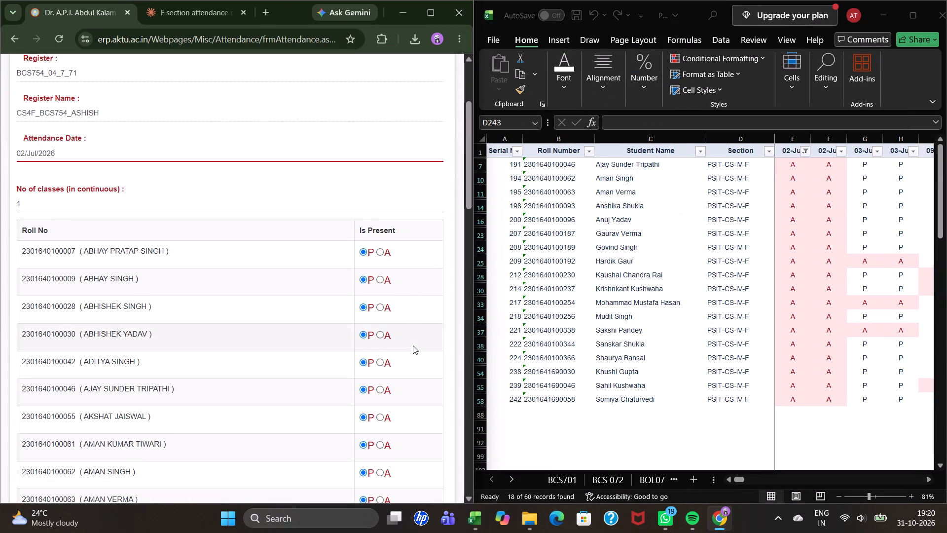
{"action": "scroll", "coordinate": [413, 345], "scroll_direction": "down", "scroll_amount": 1}
{"action": "left_click", "coordinate": [380, 311]}
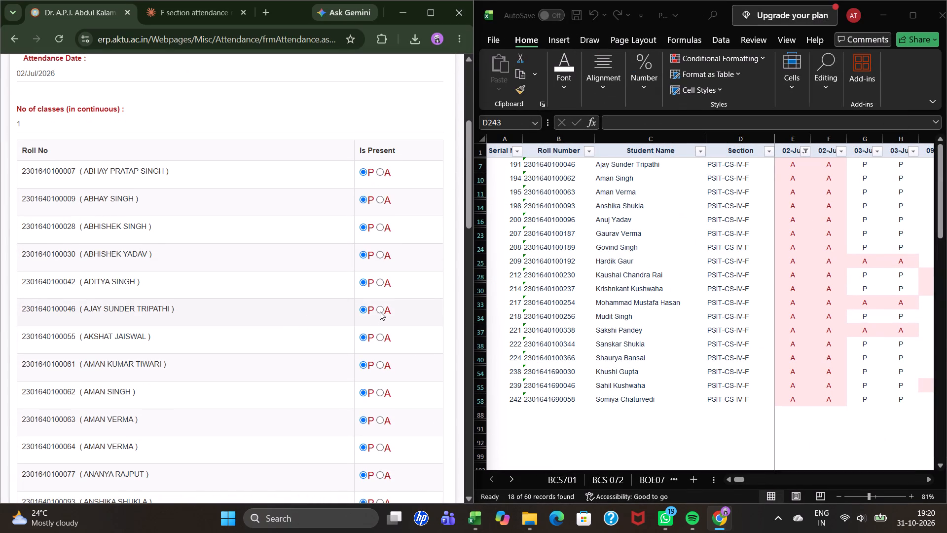
{"action": "left_click", "coordinate": [382, 395]}
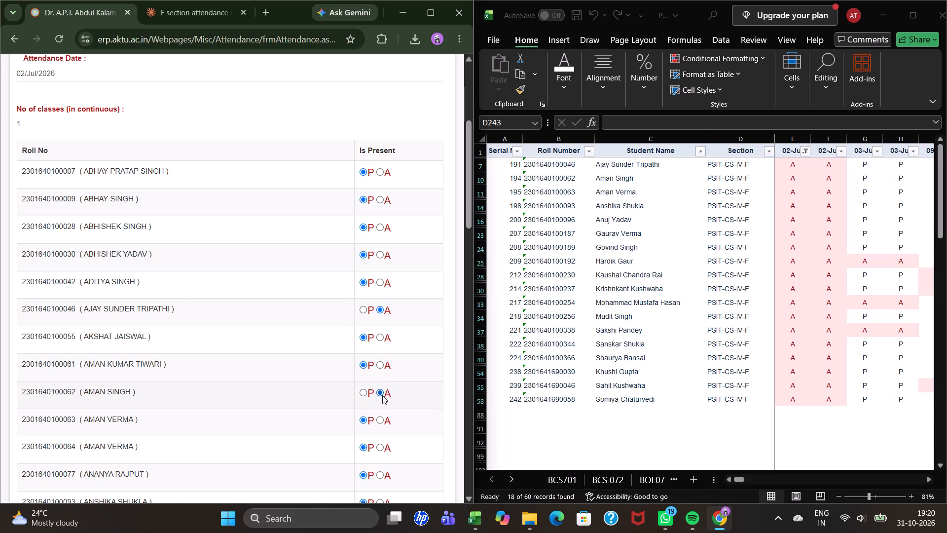
{"action": "scroll", "coordinate": [382, 395], "scroll_direction": "down", "scroll_amount": 2}
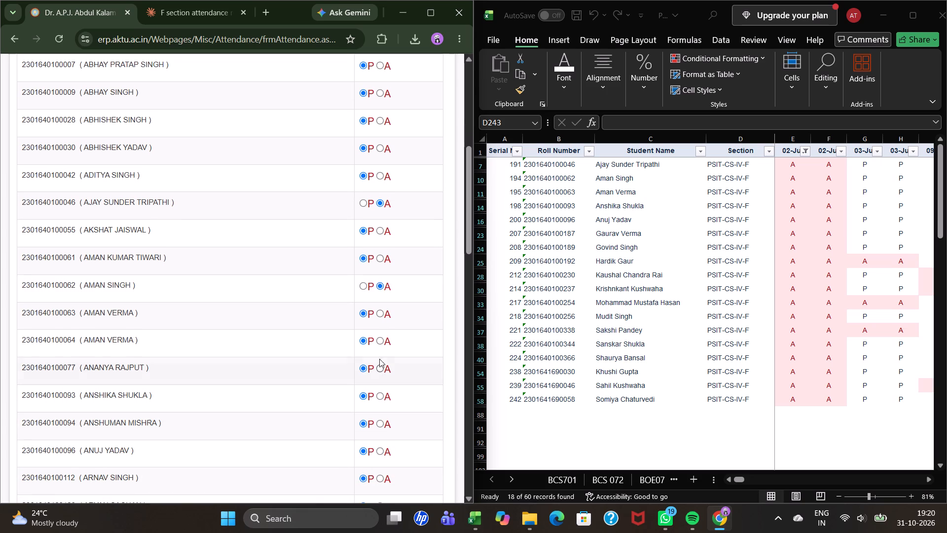
{"action": "left_click", "coordinate": [380, 313]}
{"action": "left_click", "coordinate": [379, 395]}
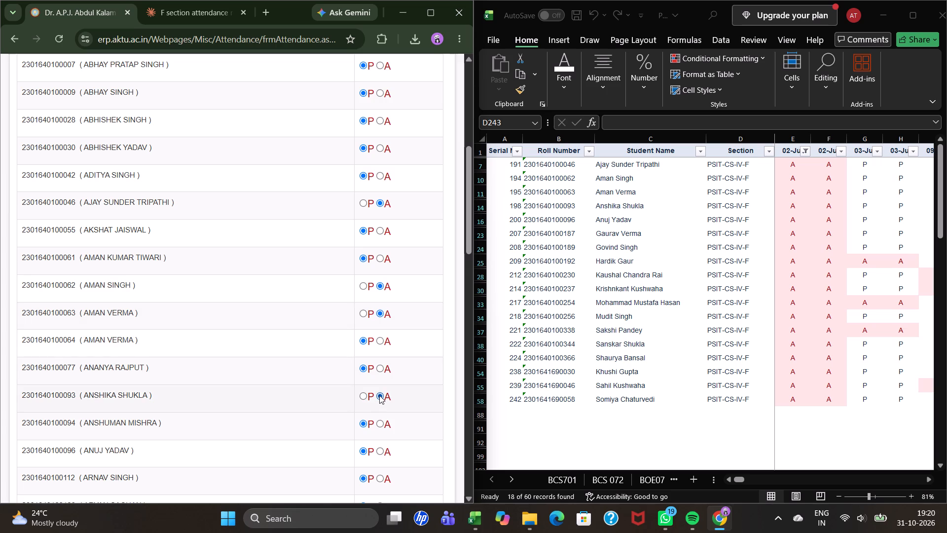
{"action": "left_click", "coordinate": [380, 450]}
Mark absent the next five students with A for 02-Jul in the spreadsheet, roll numbers ending 187, 189, 192, 230 and 237.
{"action": "scroll", "coordinate": [380, 450], "scroll_direction": "down", "scroll_amount": 4}
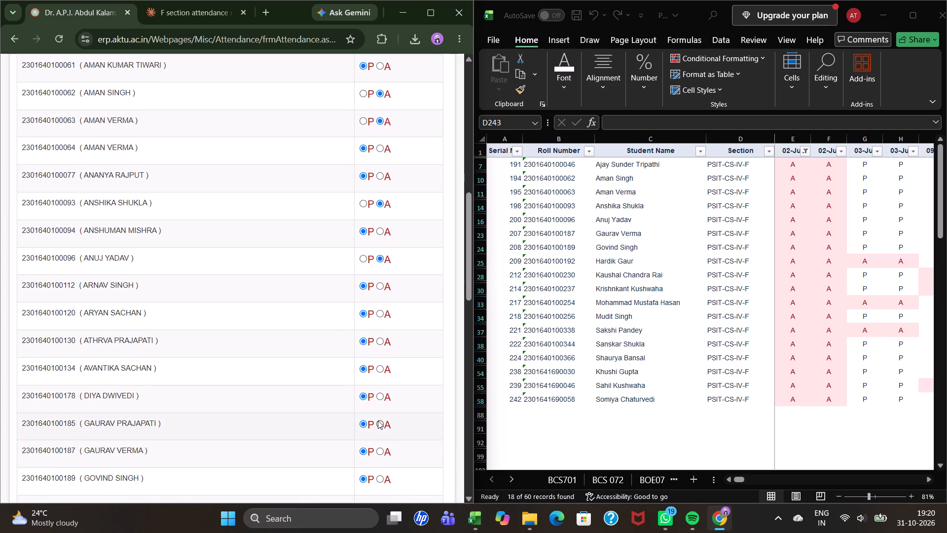
{"action": "left_click", "coordinate": [381, 452]}
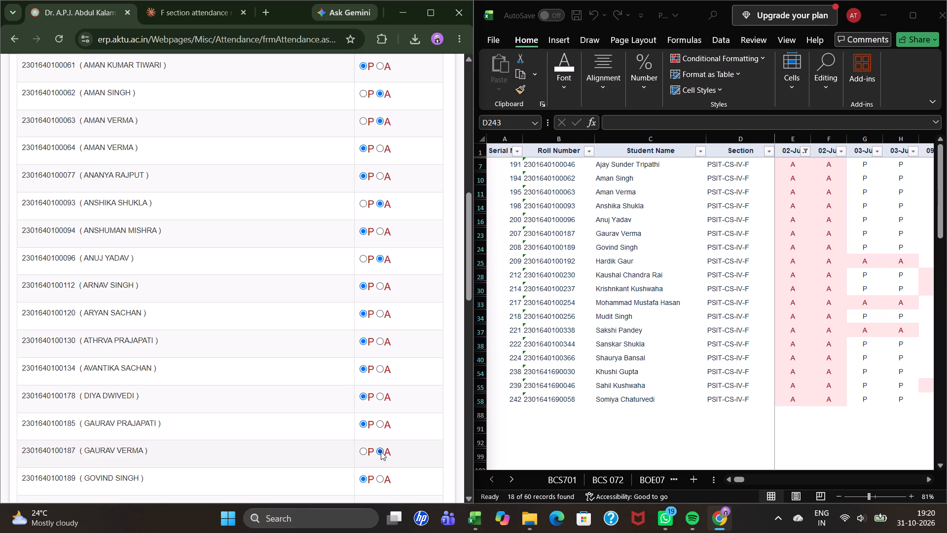
{"action": "scroll", "coordinate": [381, 452], "scroll_direction": "down", "scroll_amount": 2}
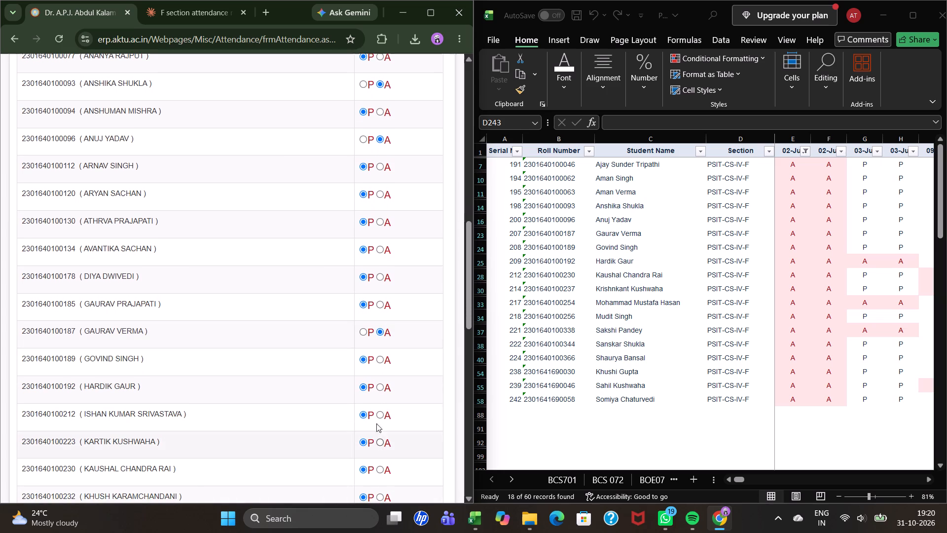
{"action": "left_click", "coordinate": [379, 359]}
{"action": "scroll", "coordinate": [379, 359], "scroll_direction": "down", "scroll_amount": 2}
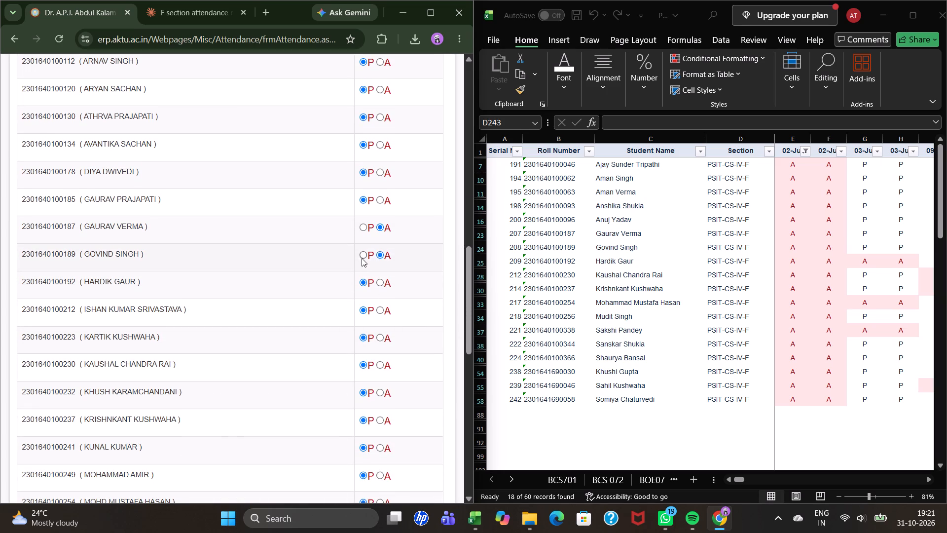
{"action": "left_click", "coordinate": [379, 282]}
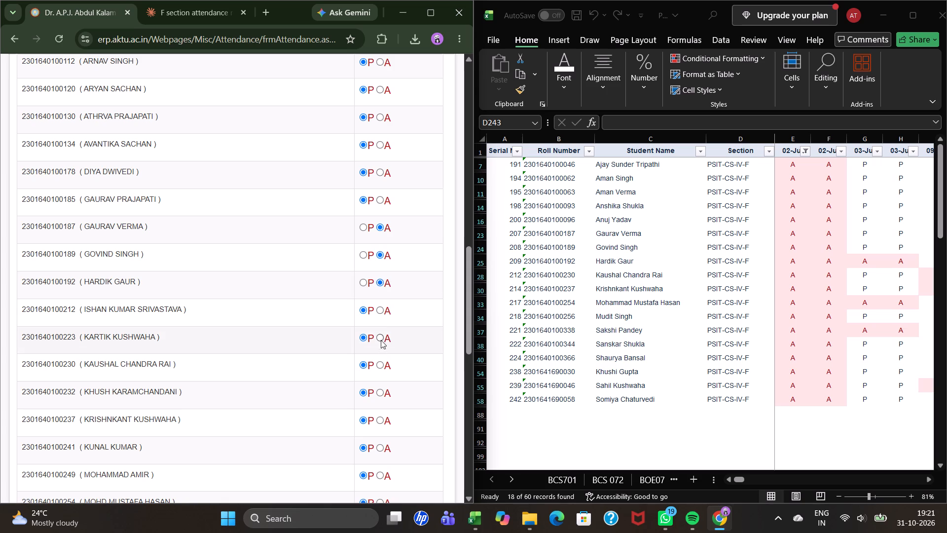
{"action": "left_click", "coordinate": [380, 363]}
{"action": "scroll", "coordinate": [380, 363], "scroll_direction": "down", "scroll_amount": 1}
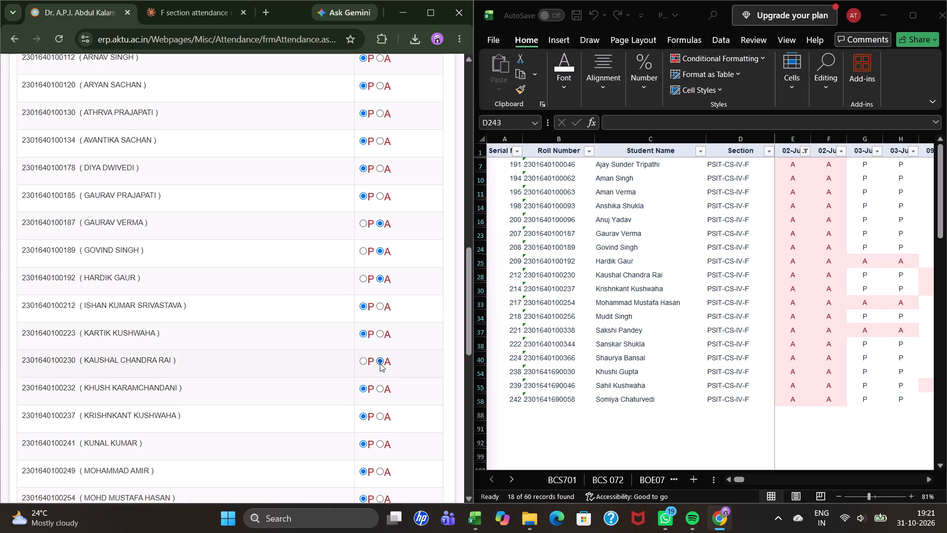
{"action": "scroll", "coordinate": [380, 363], "scroll_direction": "down", "scroll_amount": 1}
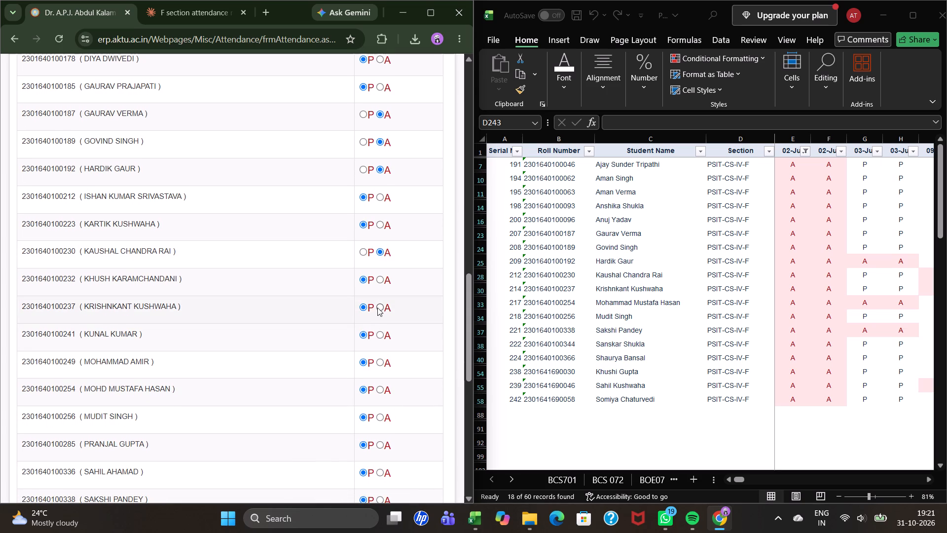
{"action": "left_click", "coordinate": [379, 307]}
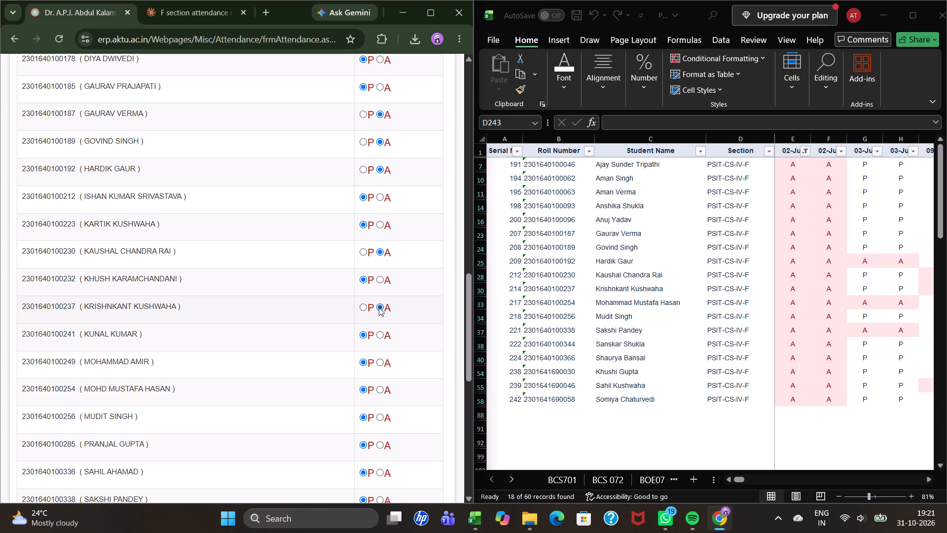
Mark absent the following five students with A for 02-Jul, roll numbers ending 254, 256, 338, 344 and 366.
{"action": "scroll", "coordinate": [379, 307], "scroll_direction": "down", "scroll_amount": 2}
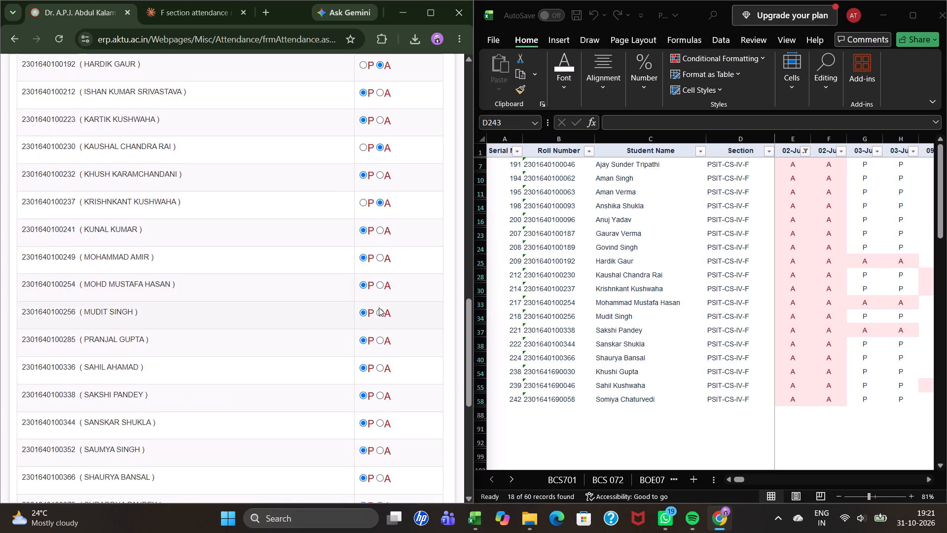
{"action": "left_click", "coordinate": [379, 283]}
{"action": "left_click", "coordinate": [379, 314]}
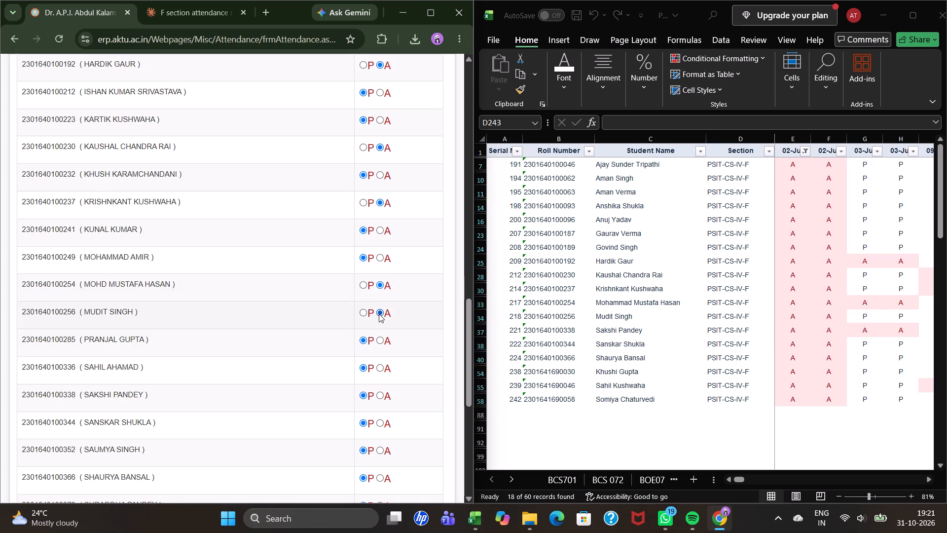
{"action": "scroll", "coordinate": [379, 314], "scroll_direction": "down", "scroll_amount": 2}
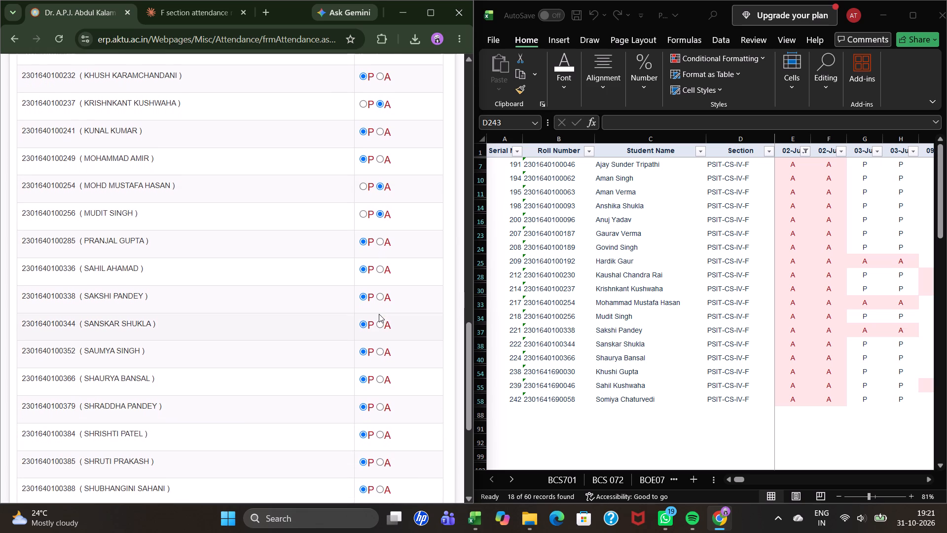
{"action": "left_click", "coordinate": [379, 296]}
{"action": "scroll", "coordinate": [379, 296], "scroll_direction": "down", "scroll_amount": 1}
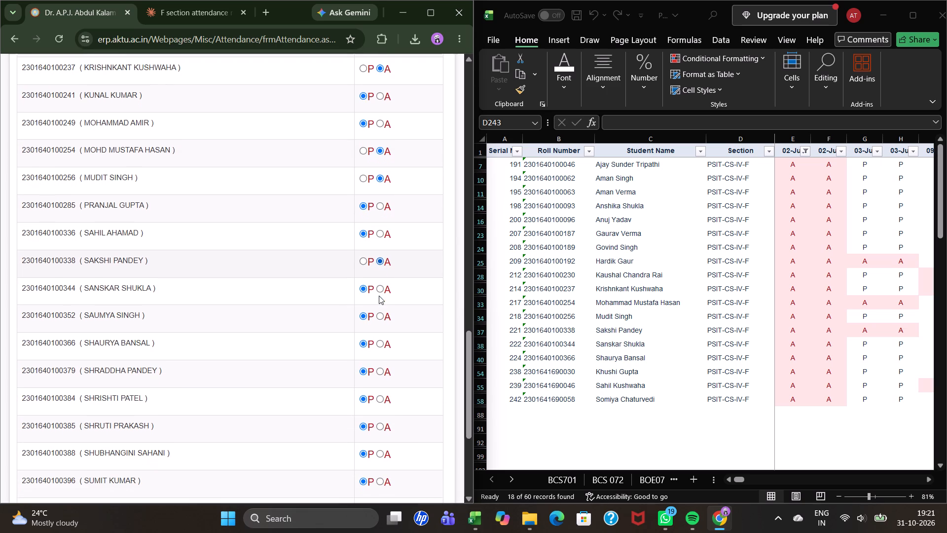
{"action": "scroll", "coordinate": [379, 296], "scroll_direction": "down", "scroll_amount": 1}
{"action": "left_click", "coordinate": [381, 290]}
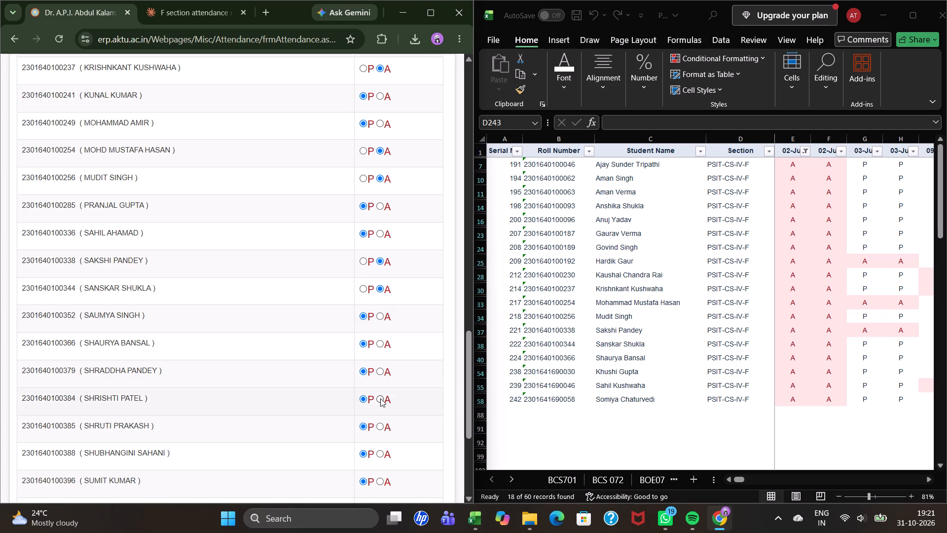
{"action": "left_click", "coordinate": [380, 343]}
Save the 02/Jul/2026 attendance for the register and dismiss the message to stay on the form.
{"action": "scroll", "coordinate": [380, 343], "scroll_direction": "down", "scroll_amount": 2}
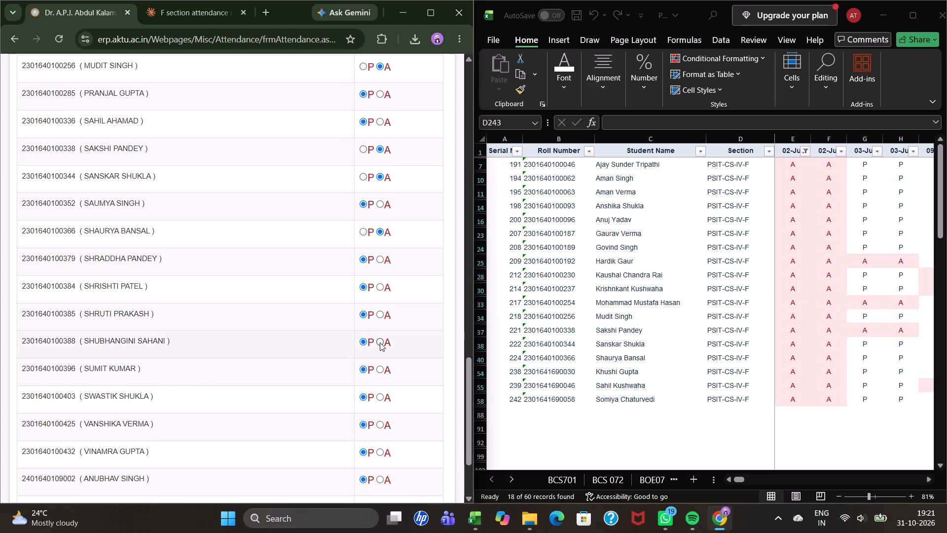
{"action": "scroll", "coordinate": [380, 343], "scroll_direction": "down", "scroll_amount": 1}
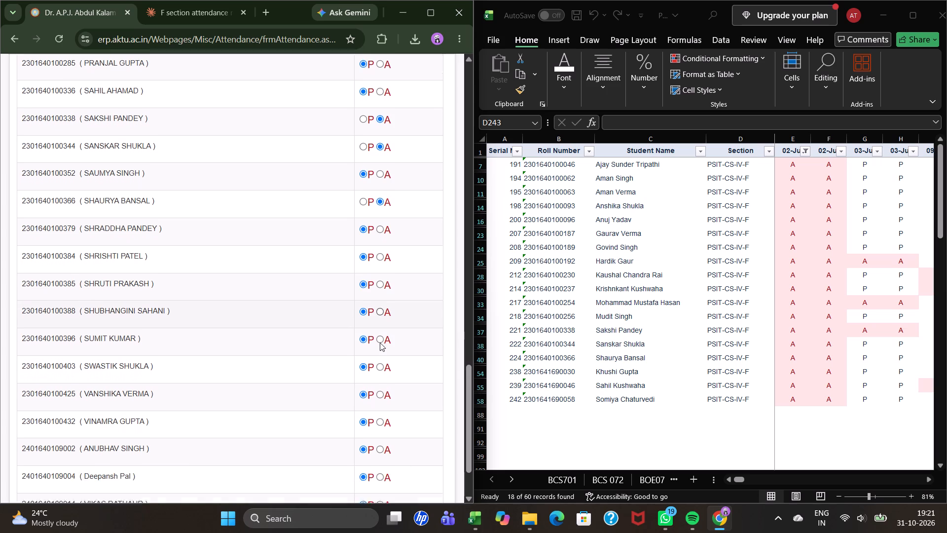
{"action": "scroll", "coordinate": [380, 343], "scroll_direction": "down", "scroll_amount": 2}
{"action": "left_click", "coordinate": [58, 480]}
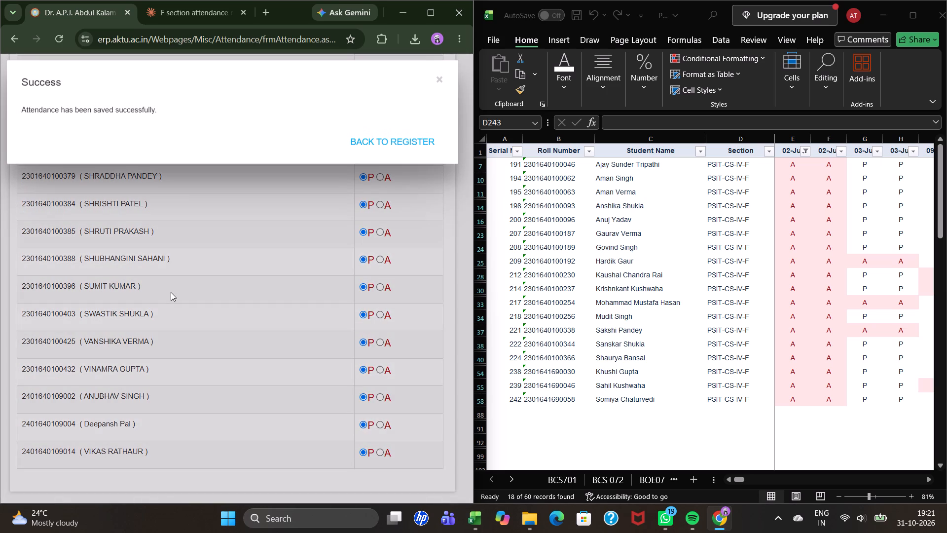
{"action": "left_click", "coordinate": [440, 78]}
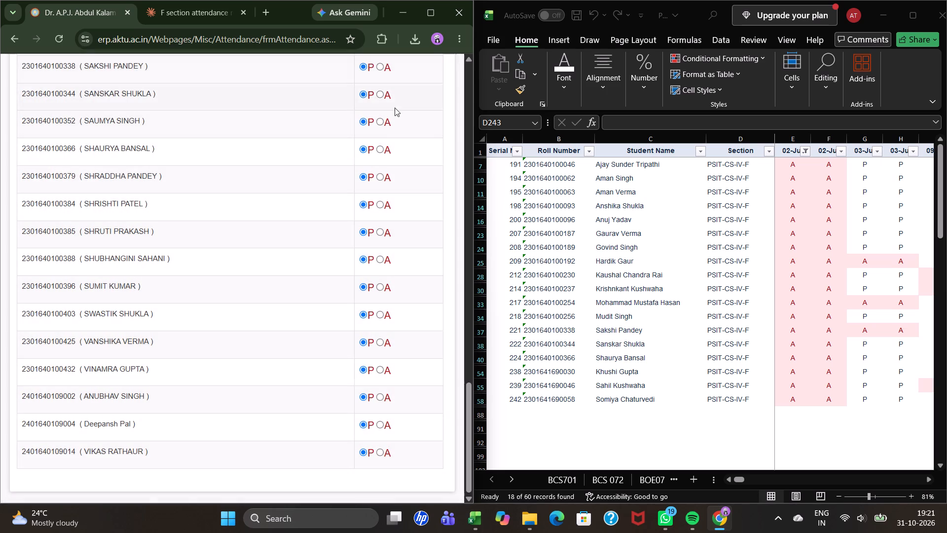
Reload the Add Attendance form for register BCS754_04_7_71.
{"action": "scroll", "coordinate": [388, 112], "scroll_direction": "up", "scroll_amount": 6}
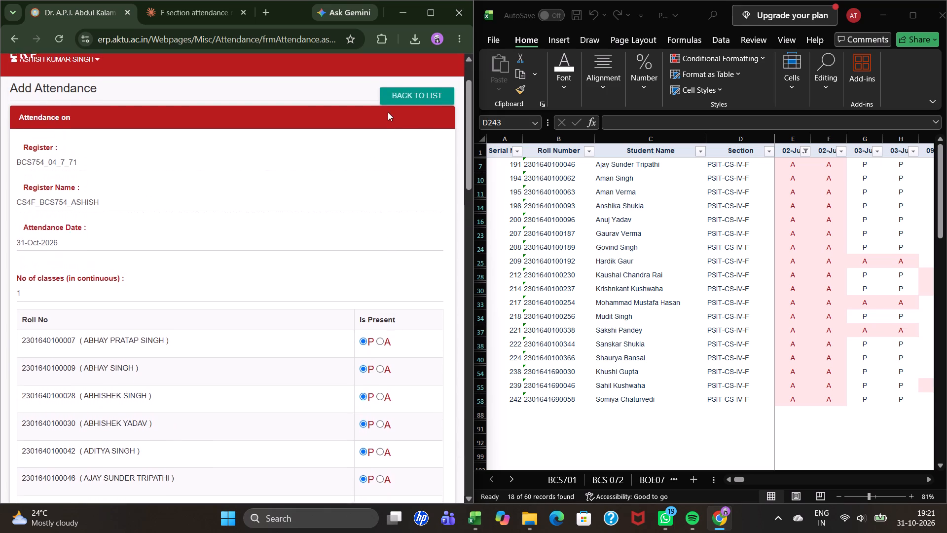
{"action": "scroll", "coordinate": [388, 112], "scroll_direction": "up", "scroll_amount": 1}
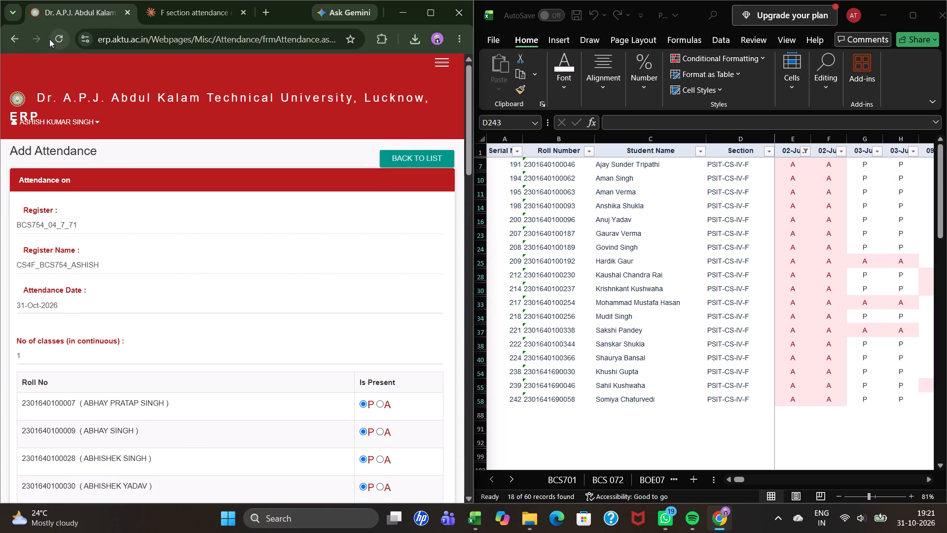
{"action": "left_click", "coordinate": [63, 36]}
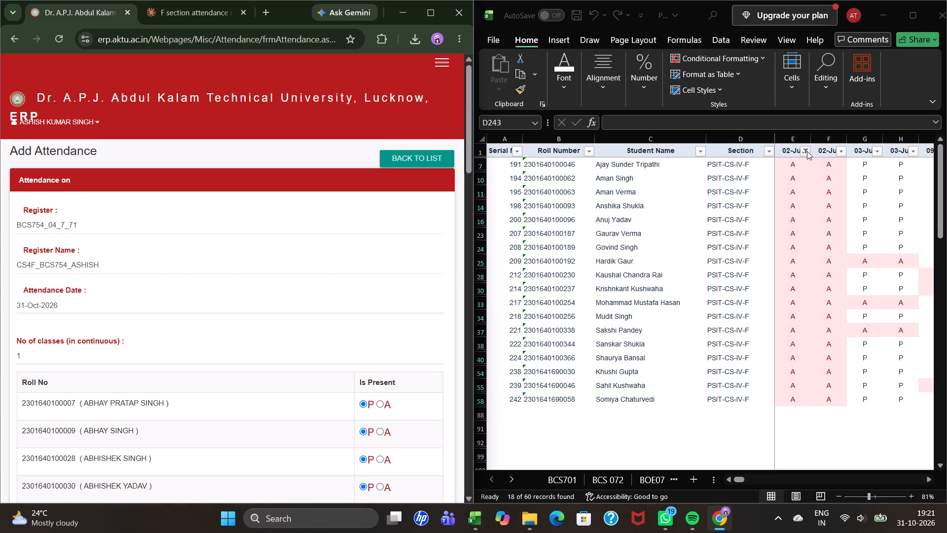
Clear the 02-Jul filter in the Excel attendance sheet and filter the first 03-Jul column to show only A.
{"action": "left_click", "coordinate": [806, 151]}
{"action": "left_click", "coordinate": [804, 149]}
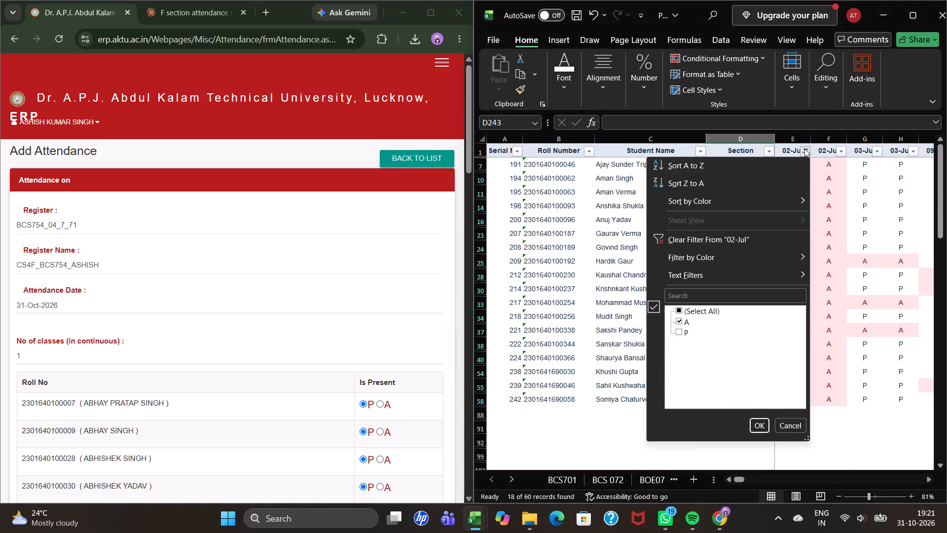
{"action": "left_click", "coordinate": [744, 239]}
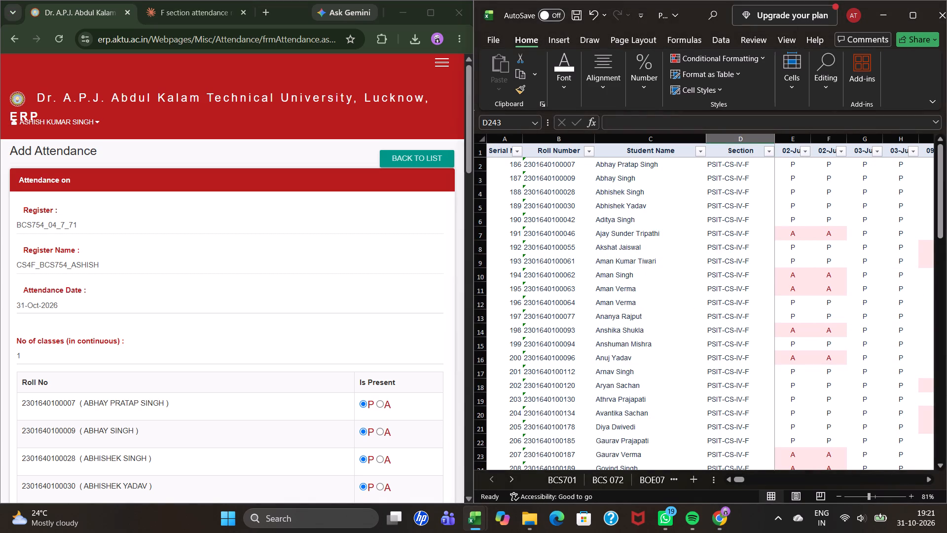
{"action": "scroll", "coordinate": [845, 200], "scroll_direction": "left", "scroll_amount": 1}
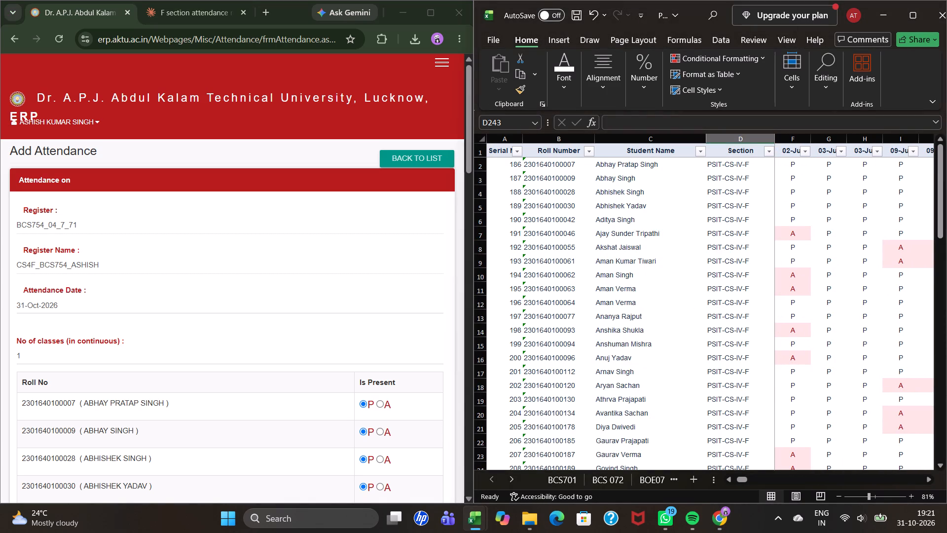
{"action": "left_click", "coordinate": [843, 152]}
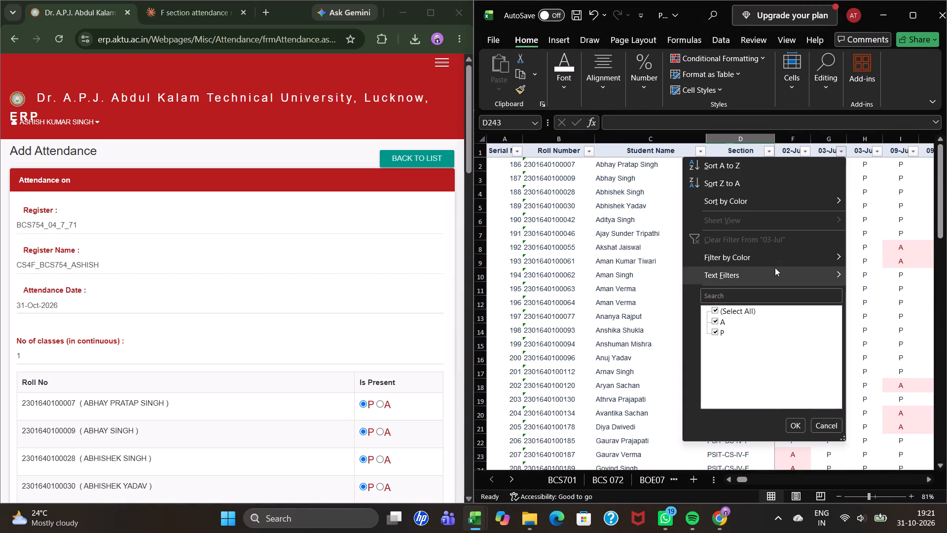
{"action": "left_click", "coordinate": [715, 334]}
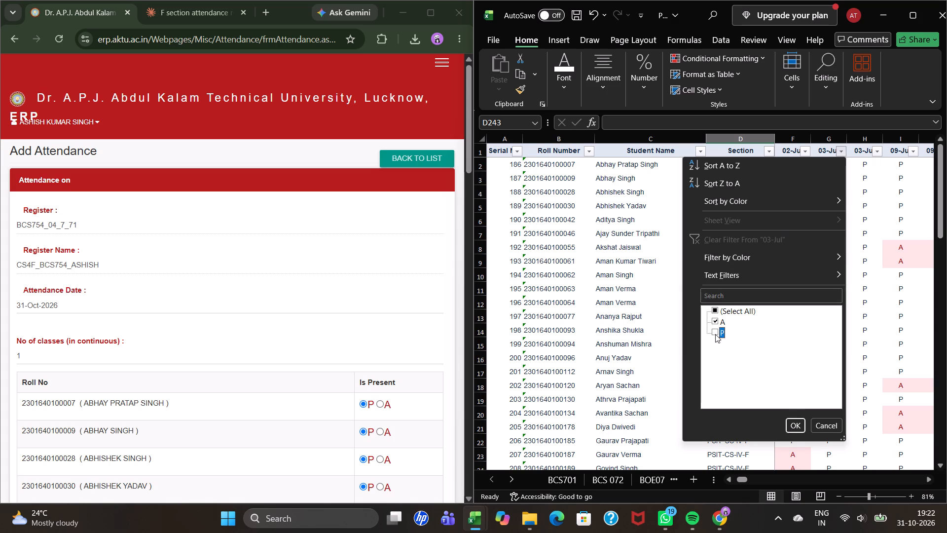
{"action": "left_click", "coordinate": [796, 421]}
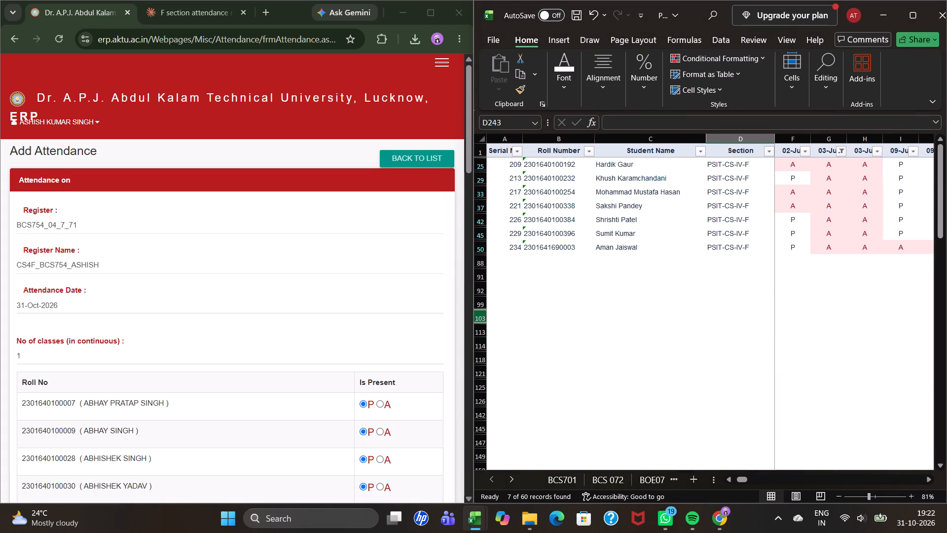
Set the attendance date in the ERP form to 03/Jul/2026.
{"action": "left_click", "coordinate": [60, 307]}
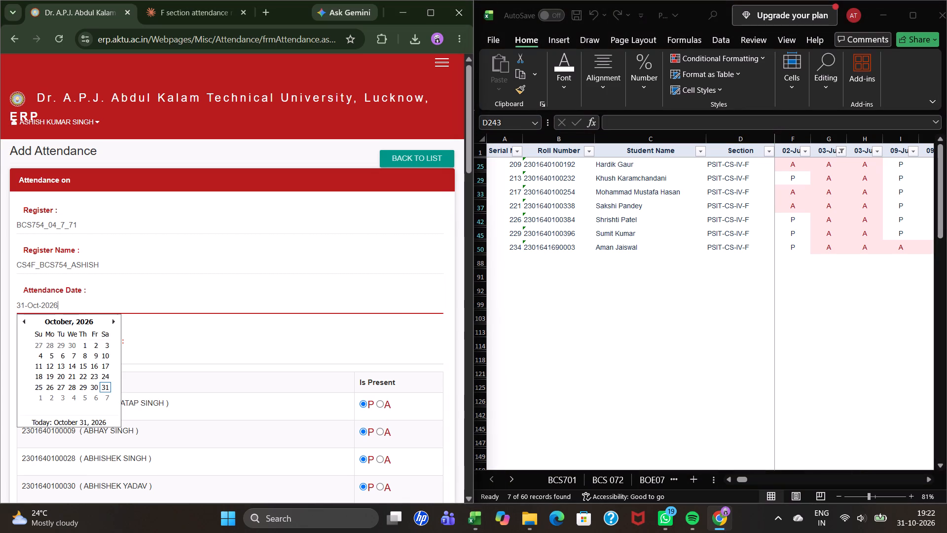
{"action": "left_click", "coordinate": [25, 319]}
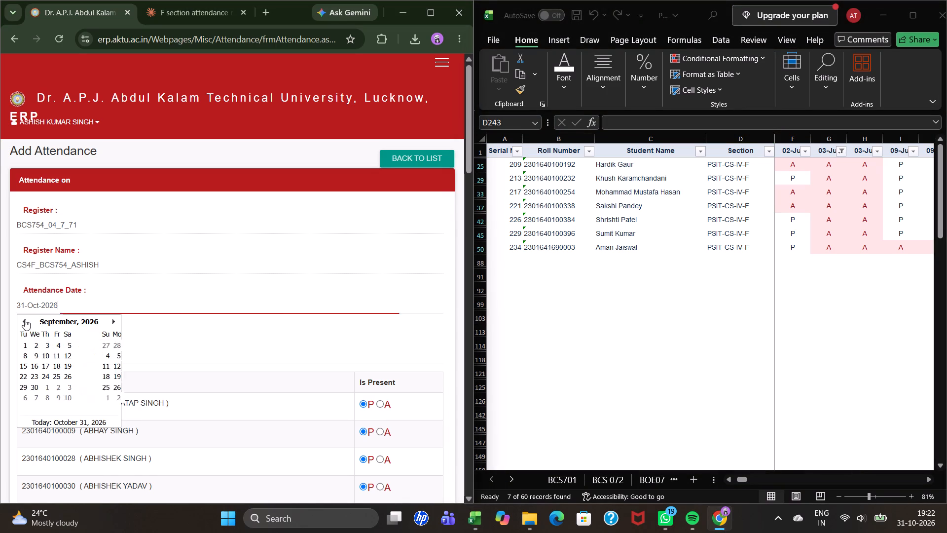
{"action": "left_click", "coordinate": [25, 319]}
{"action": "left_click", "coordinate": [25, 319]}
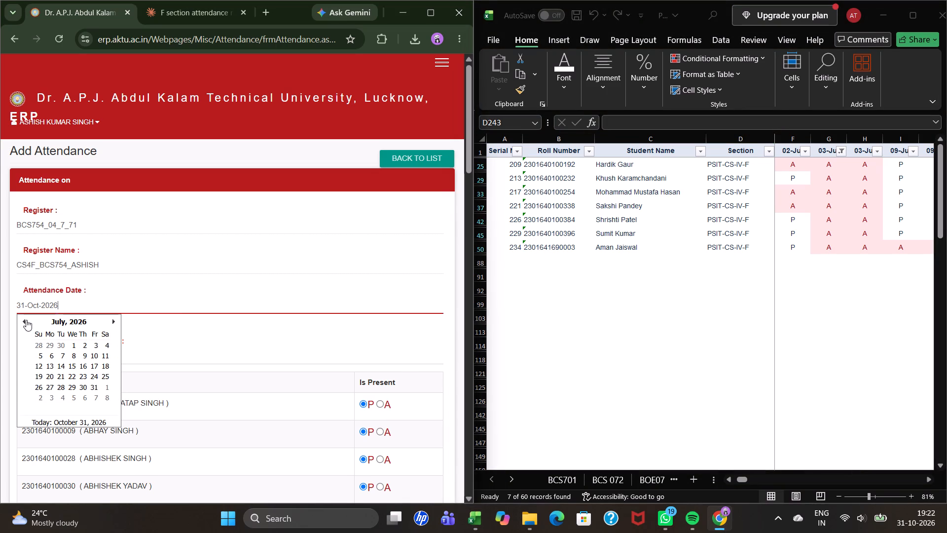
{"action": "left_click", "coordinate": [95, 345]}
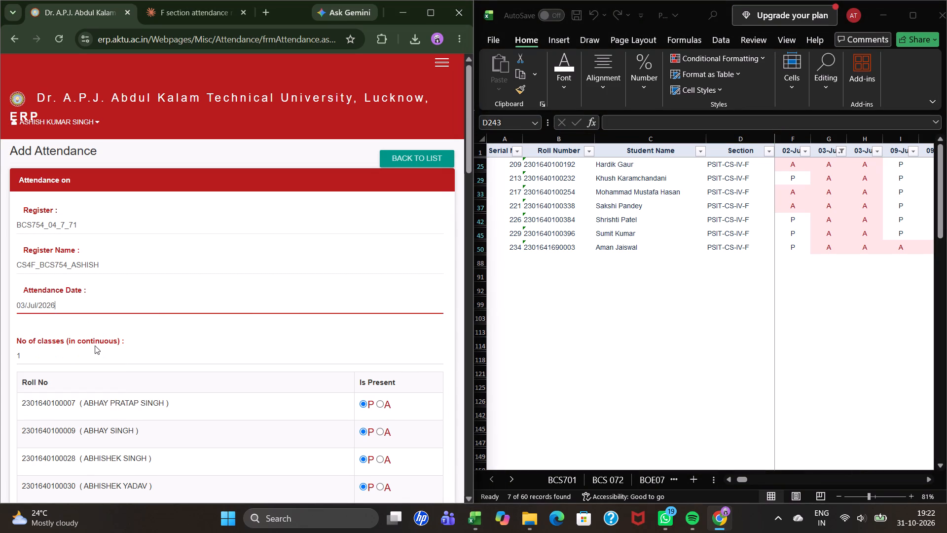
Mark the first three students in the filtered 03-Jul Excel list as absent (A) in the ERP attendance form.
{"action": "scroll", "coordinate": [127, 338], "scroll_direction": "down", "scroll_amount": 2}
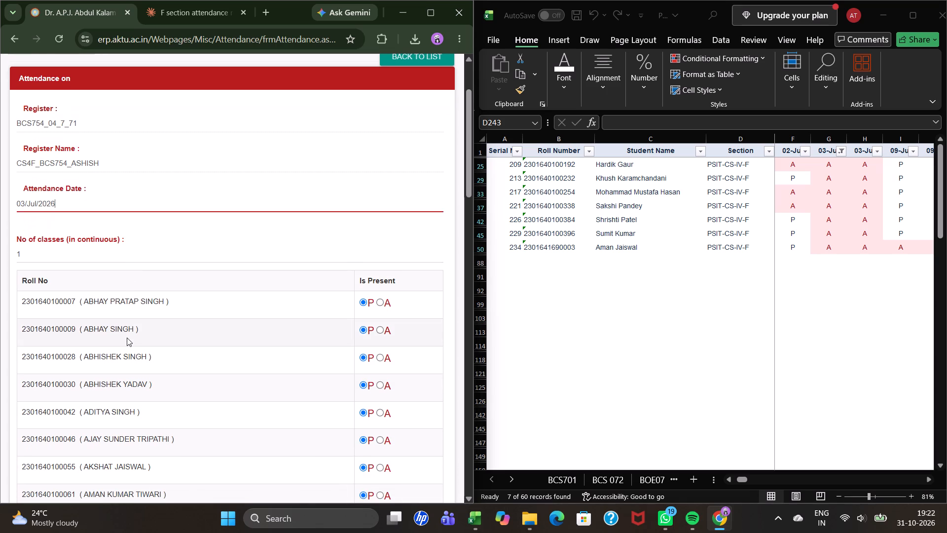
{"action": "scroll", "coordinate": [127, 338], "scroll_direction": "down", "scroll_amount": 3}
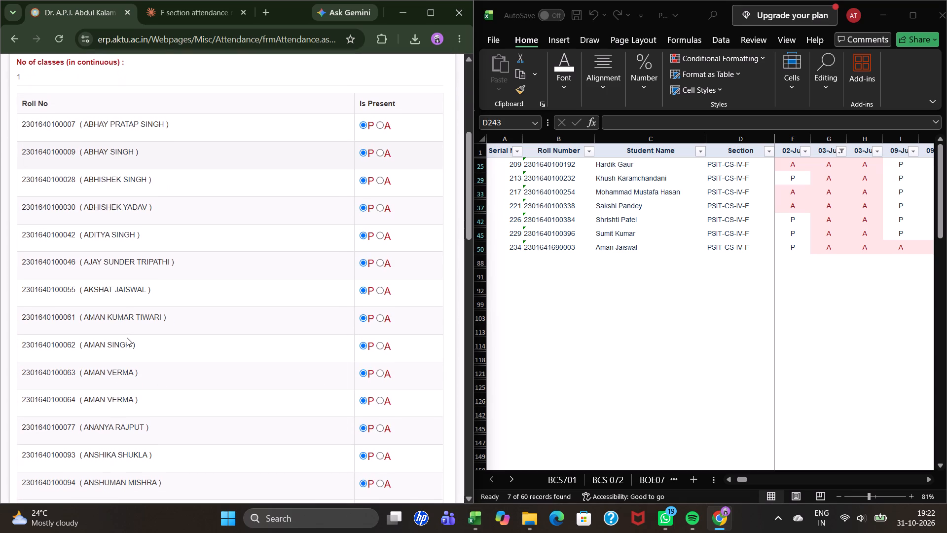
{"action": "scroll", "coordinate": [127, 338], "scroll_direction": "down", "scroll_amount": 1}
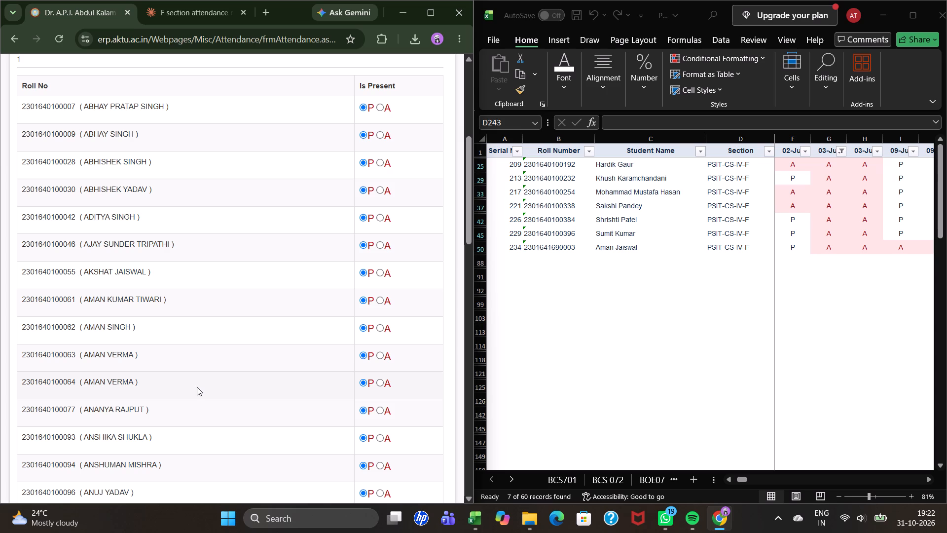
{"action": "scroll", "coordinate": [197, 387], "scroll_direction": "down", "scroll_amount": 4}
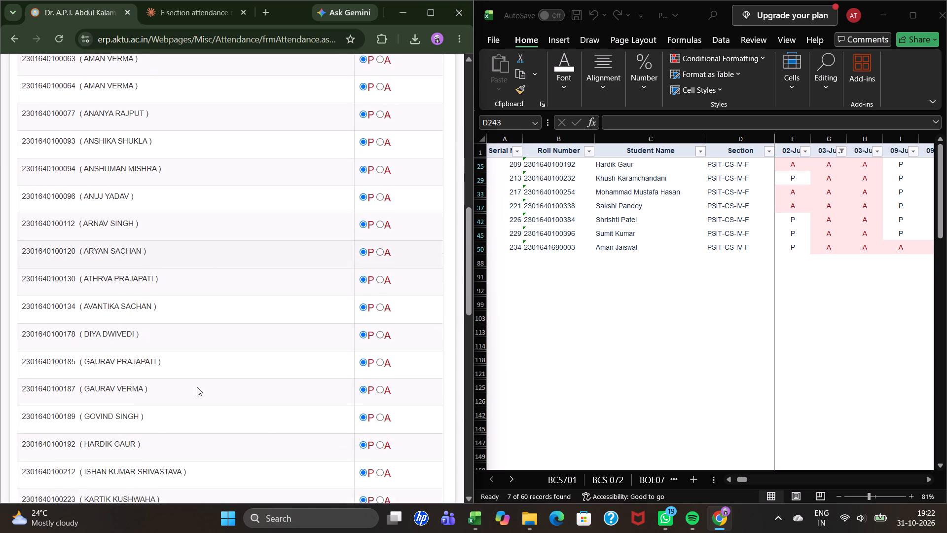
{"action": "scroll", "coordinate": [197, 387], "scroll_direction": "down", "scroll_amount": 2}
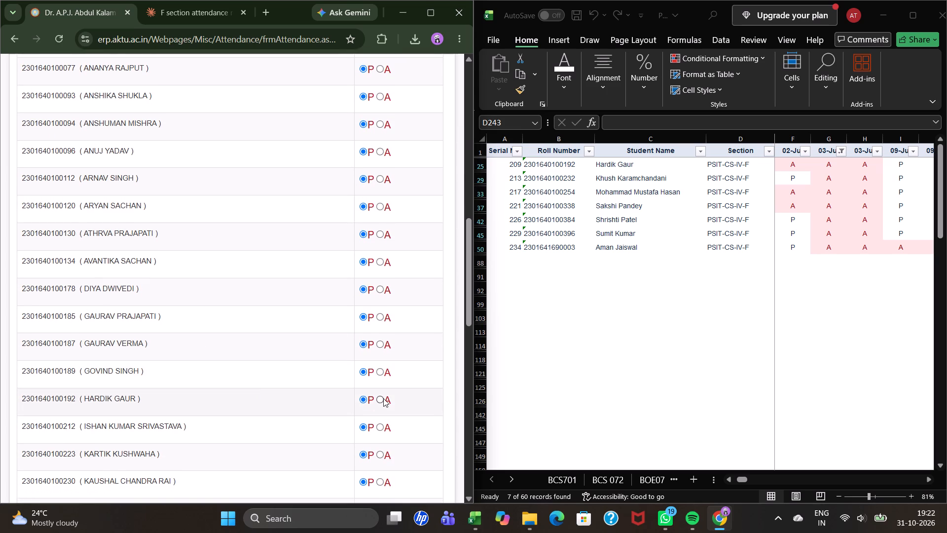
{"action": "left_click", "coordinate": [383, 398]}
{"action": "scroll", "coordinate": [372, 449], "scroll_direction": "down", "scroll_amount": 1}
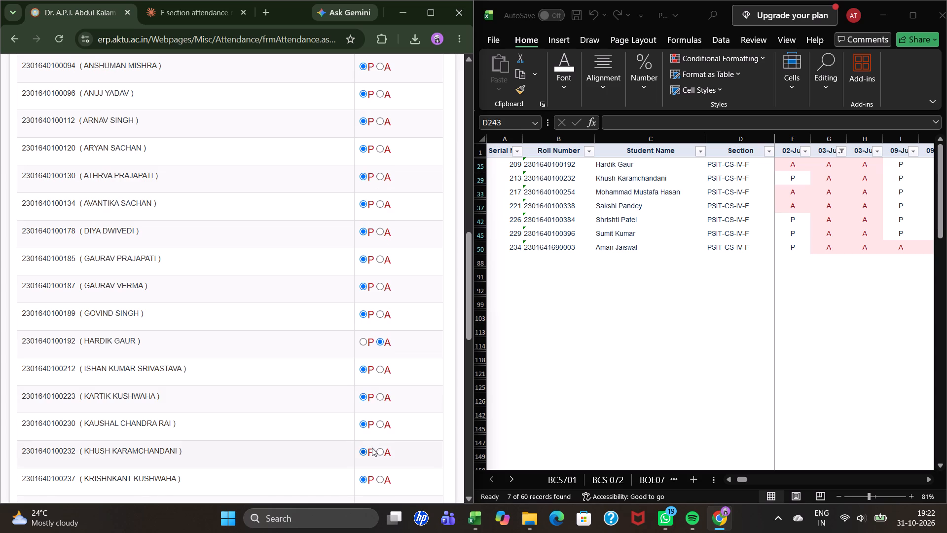
{"action": "left_click", "coordinate": [380, 453]}
{"action": "scroll", "coordinate": [380, 453], "scroll_direction": "down", "scroll_amount": 3}
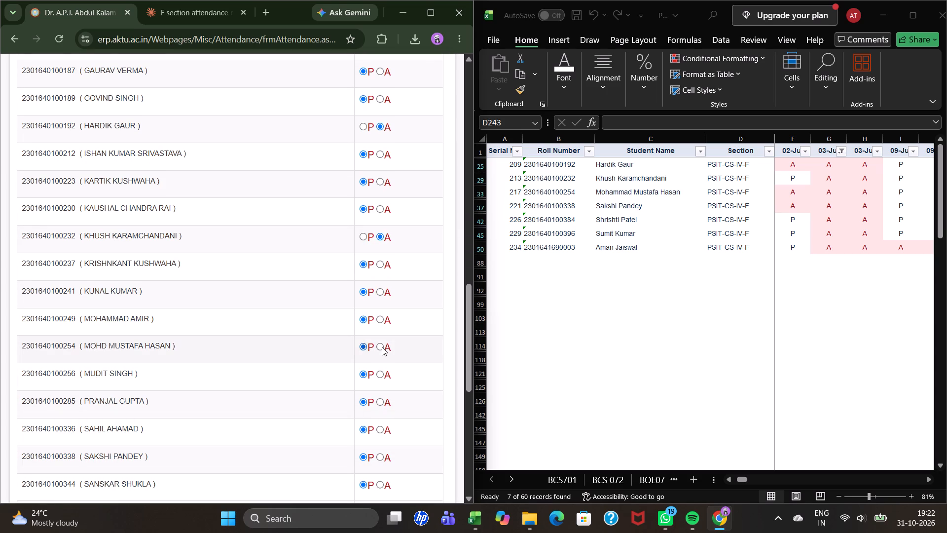
{"action": "left_click", "coordinate": [382, 347]}
Mark the fourth, fifth and sixth students in the filtered 03-Jul Excel list as absent (A) in the ERP form.
{"action": "scroll", "coordinate": [382, 347], "scroll_direction": "down", "scroll_amount": 2}
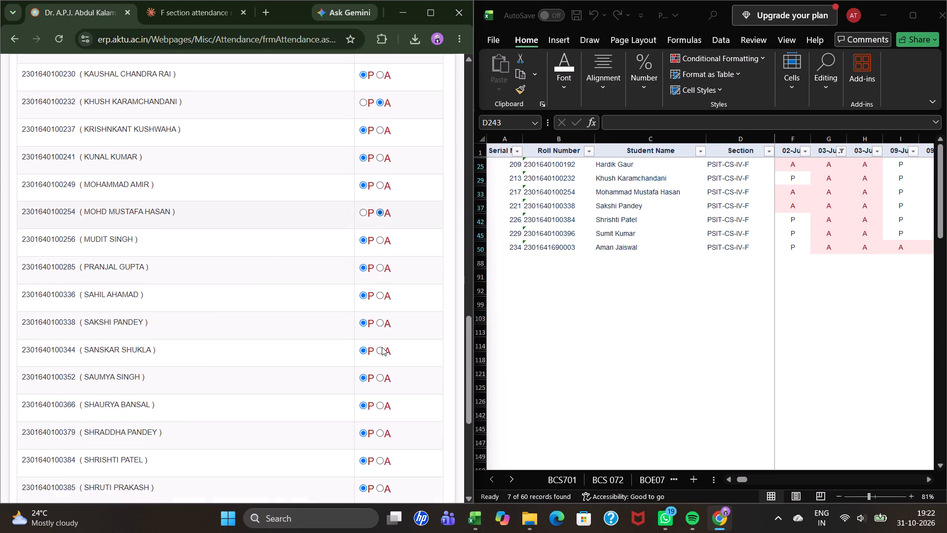
{"action": "scroll", "coordinate": [382, 347], "scroll_direction": "down", "scroll_amount": 1}
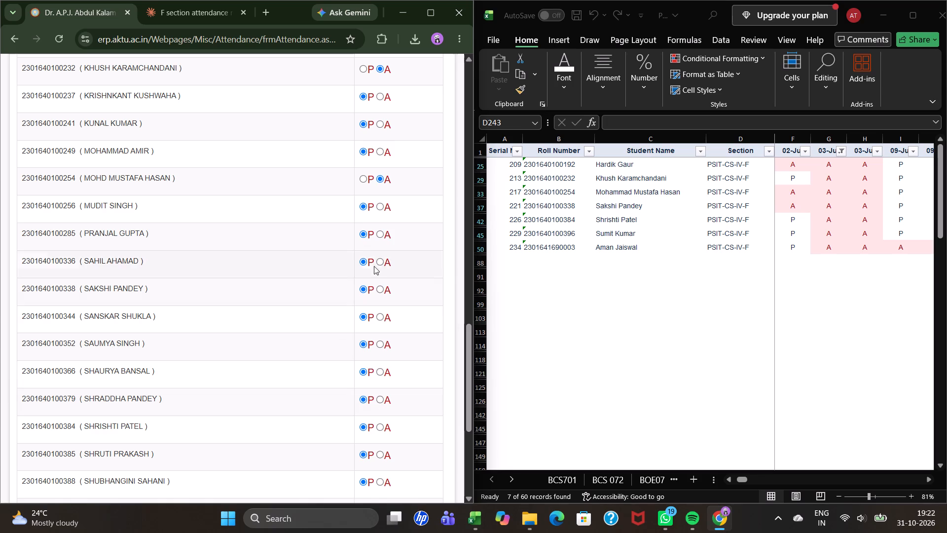
{"action": "left_click", "coordinate": [379, 288]}
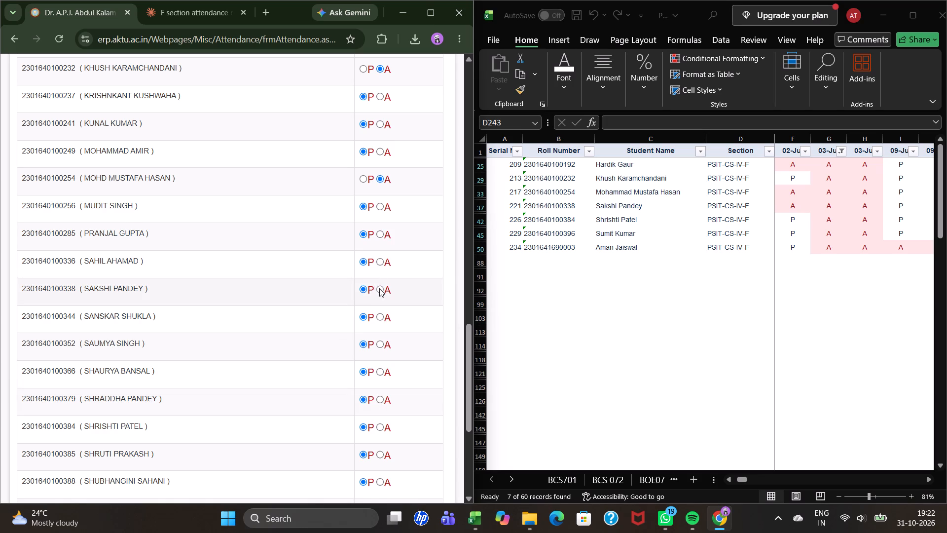
{"action": "scroll", "coordinate": [379, 288], "scroll_direction": "down", "scroll_amount": 2}
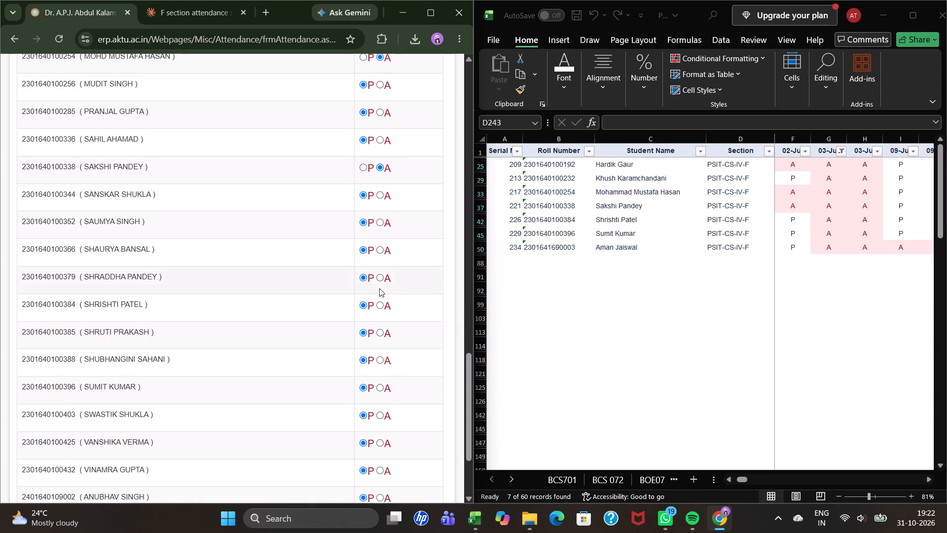
{"action": "left_click", "coordinate": [378, 303]}
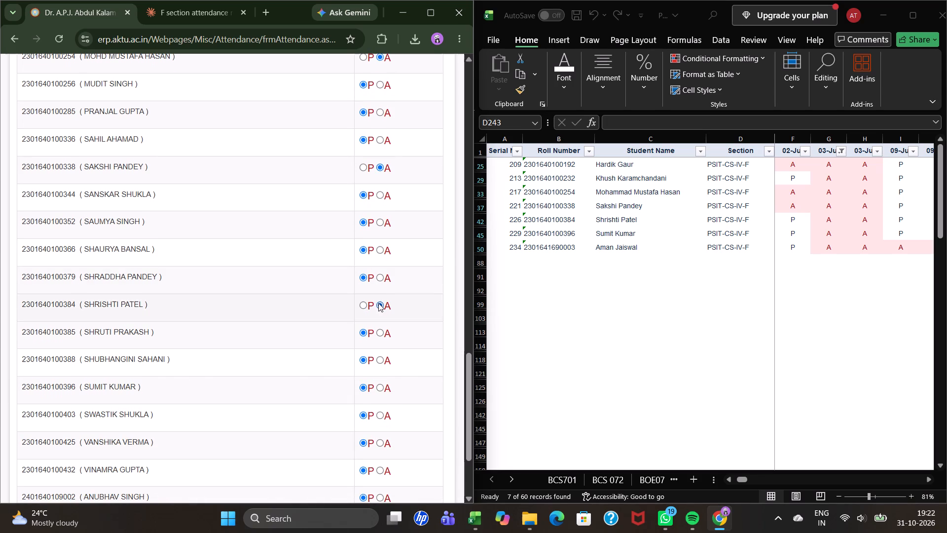
{"action": "scroll", "coordinate": [378, 303], "scroll_direction": "down", "scroll_amount": 1}
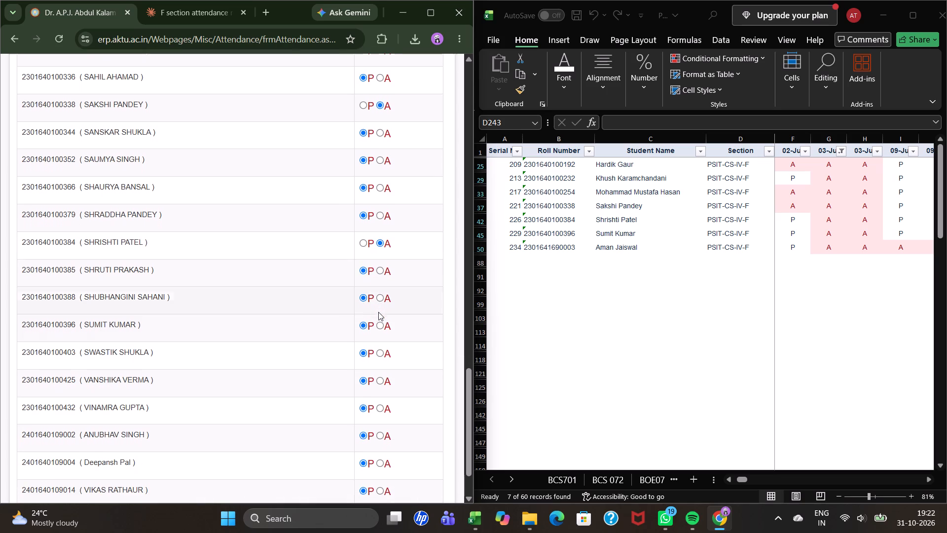
{"action": "left_click", "coordinate": [380, 324]}
Submit the 03/Jul/2026 attendance for register BCS754_04_7_71.
{"action": "scroll", "coordinate": [380, 324], "scroll_direction": "down", "scroll_amount": 3}
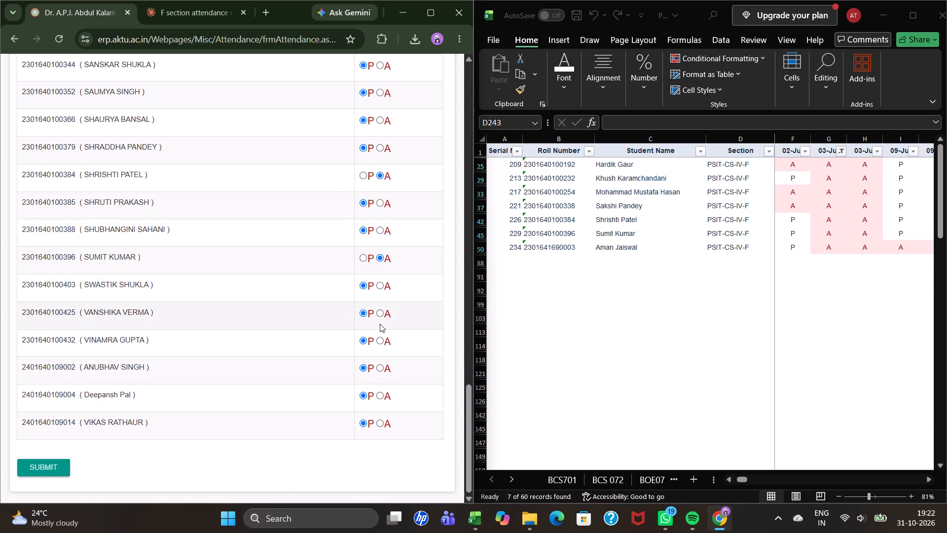
{"action": "scroll", "coordinate": [380, 324], "scroll_direction": "up", "scroll_amount": 6}
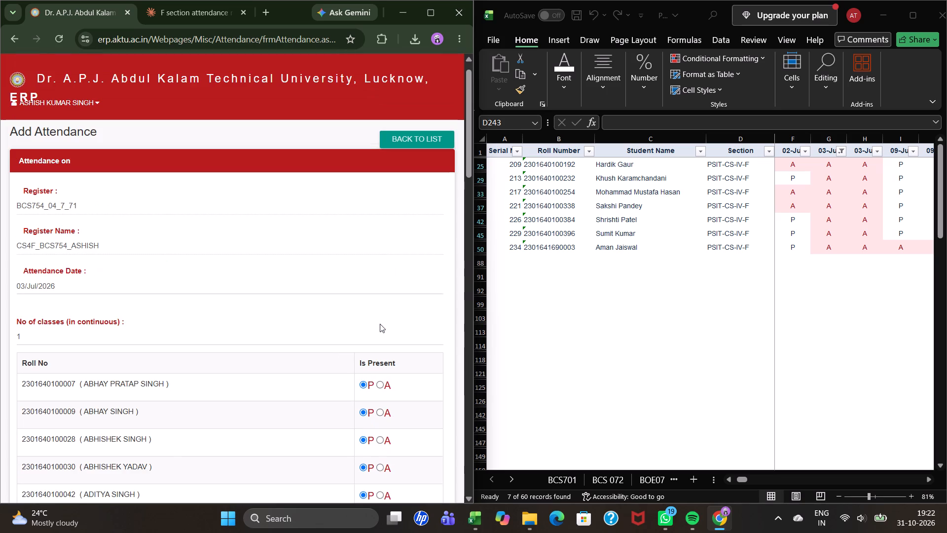
{"action": "scroll", "coordinate": [380, 324], "scroll_direction": "down", "scroll_amount": 6}
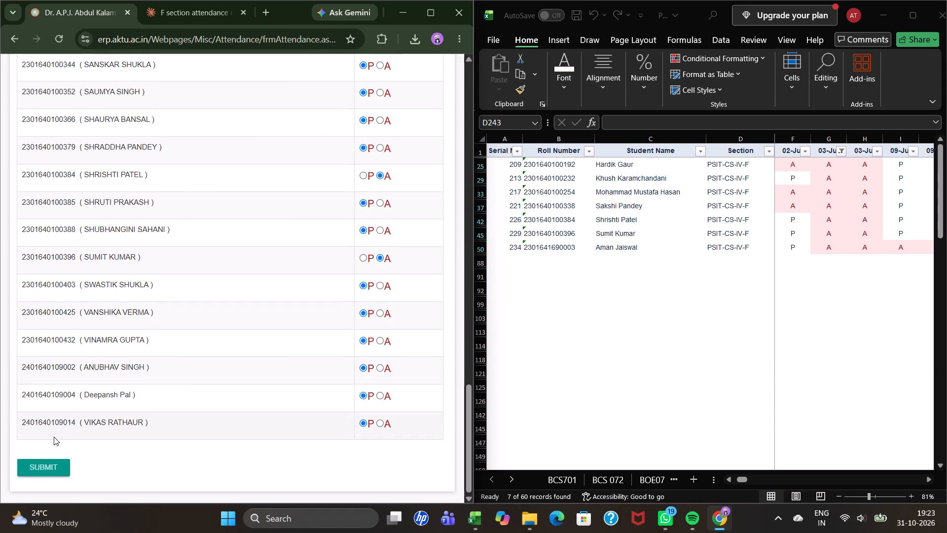
{"action": "left_click", "coordinate": [43, 464]}
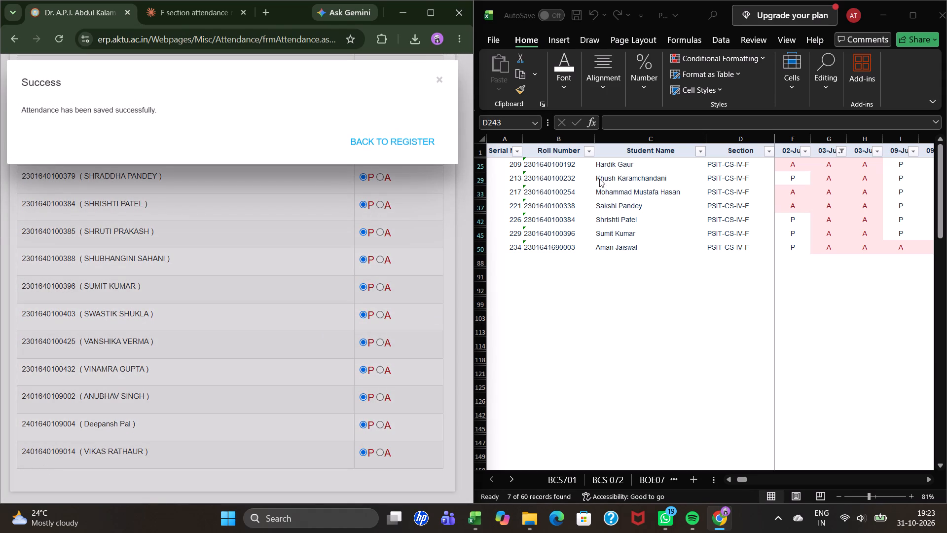
Clear the 03-Jul filter in the Excel attendance sheet and filter the first 09-Jul column to show only A.
{"action": "scroll", "coordinate": [826, 211], "scroll_direction": "left", "scroll_amount": 2}
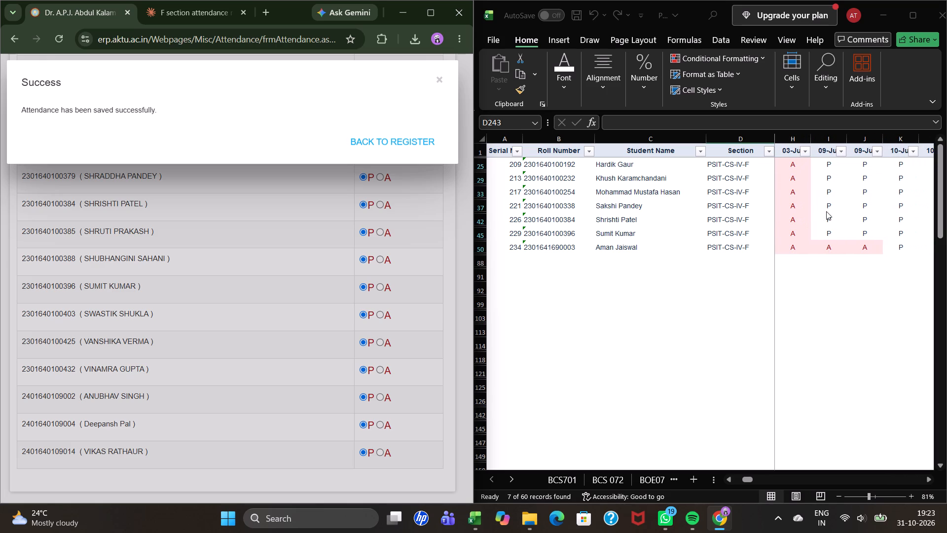
{"action": "left_click", "coordinate": [833, 150]}
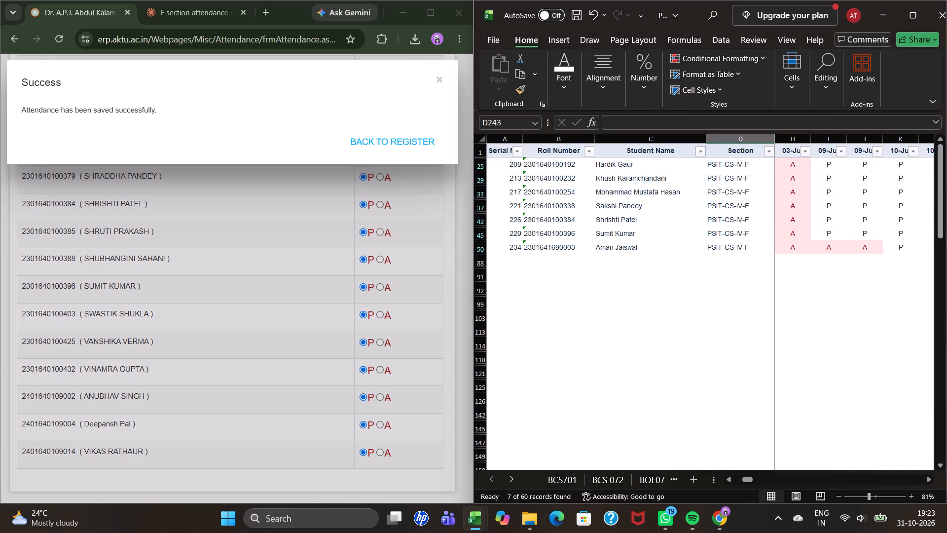
{"action": "scroll", "coordinate": [805, 152], "scroll_direction": "right", "scroll_amount": 1}
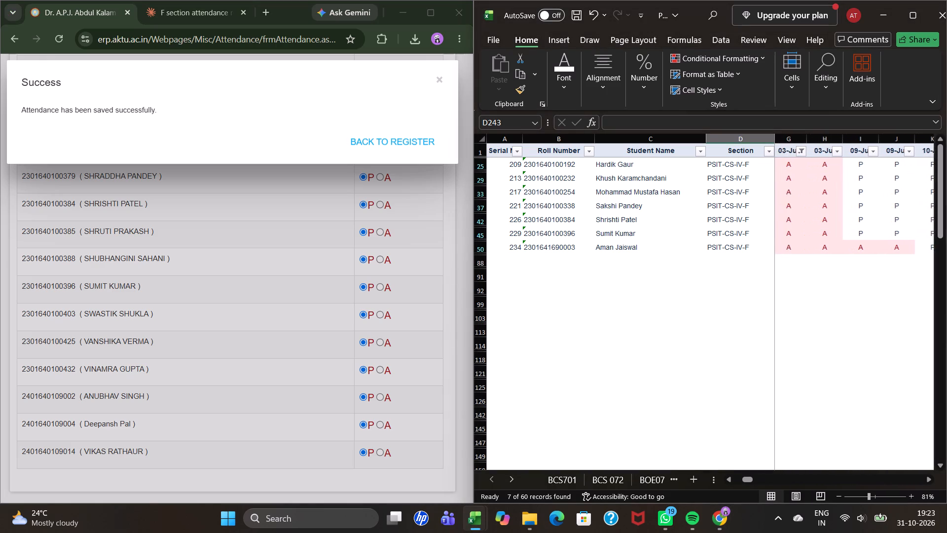
{"action": "left_click", "coordinate": [805, 150]}
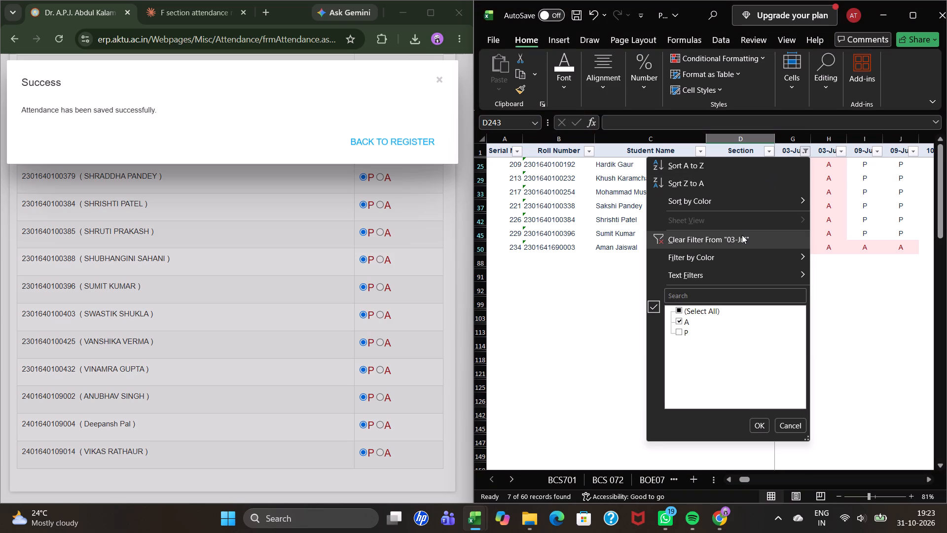
{"action": "left_click", "coordinate": [742, 235]}
{"action": "scroll", "coordinate": [848, 223], "scroll_direction": "left", "scroll_amount": 1}
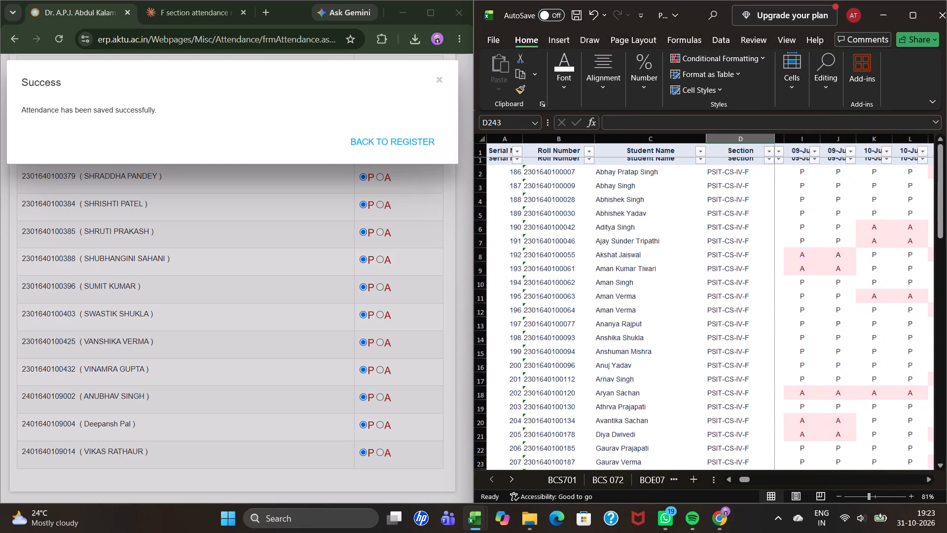
{"action": "scroll", "coordinate": [848, 223], "scroll_direction": "left", "scroll_amount": 1}
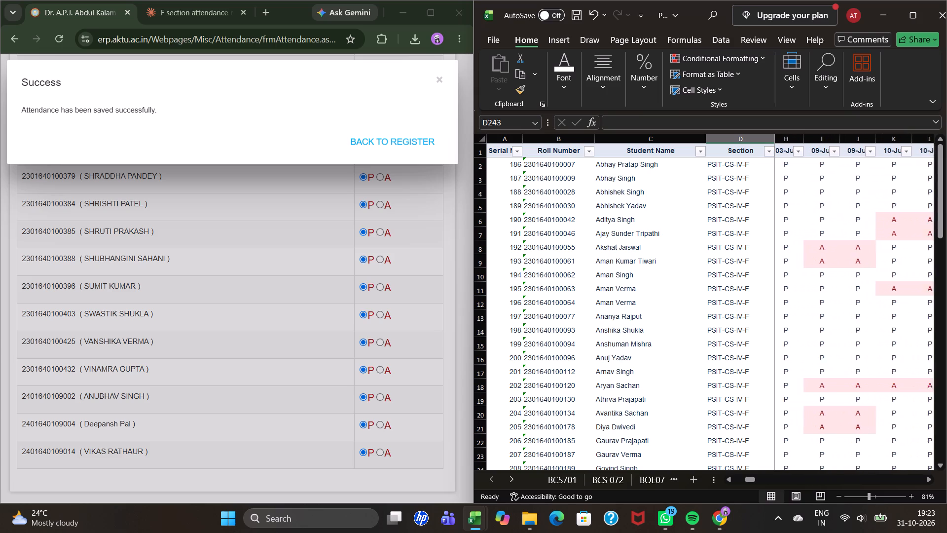
{"action": "left_click", "coordinate": [805, 152]}
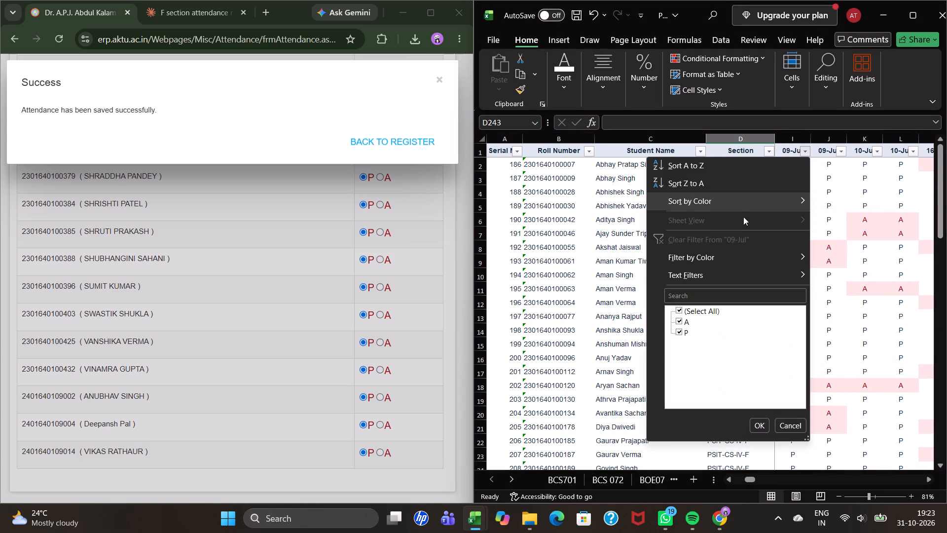
{"action": "left_click", "coordinate": [679, 329]}
{"action": "left_click", "coordinate": [760, 425]}
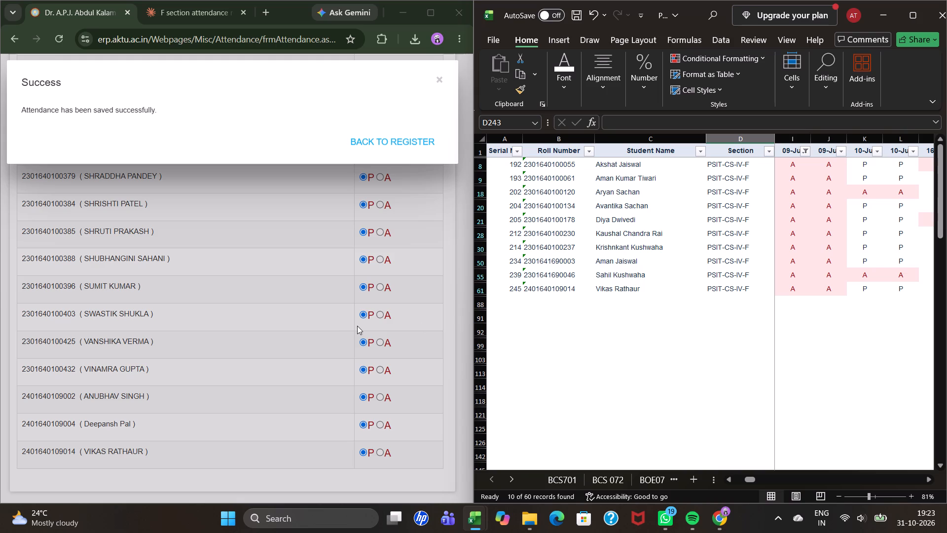
Reload the Add Attendance form for register BCS754_04_7_71 in the ERP.
{"action": "left_click", "coordinate": [458, 185]}
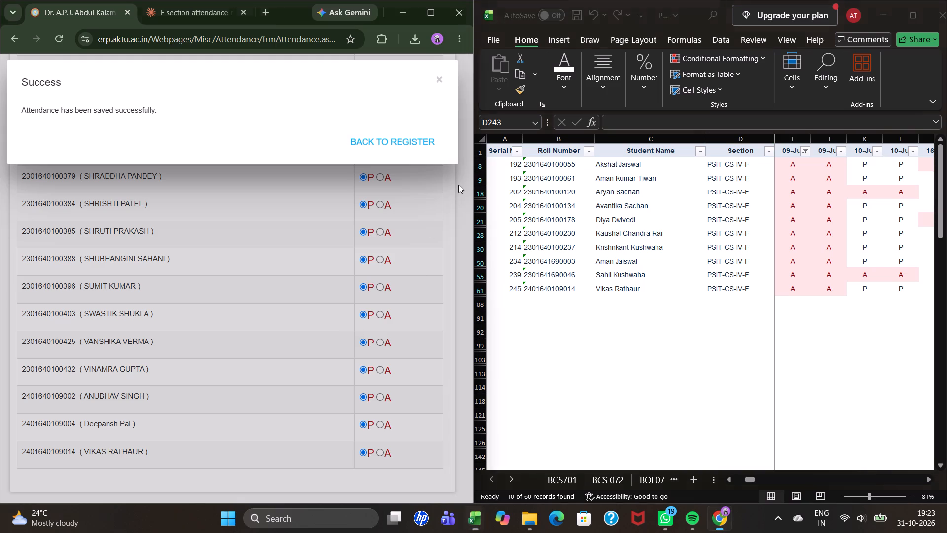
{"action": "left_click", "coordinate": [57, 42]}
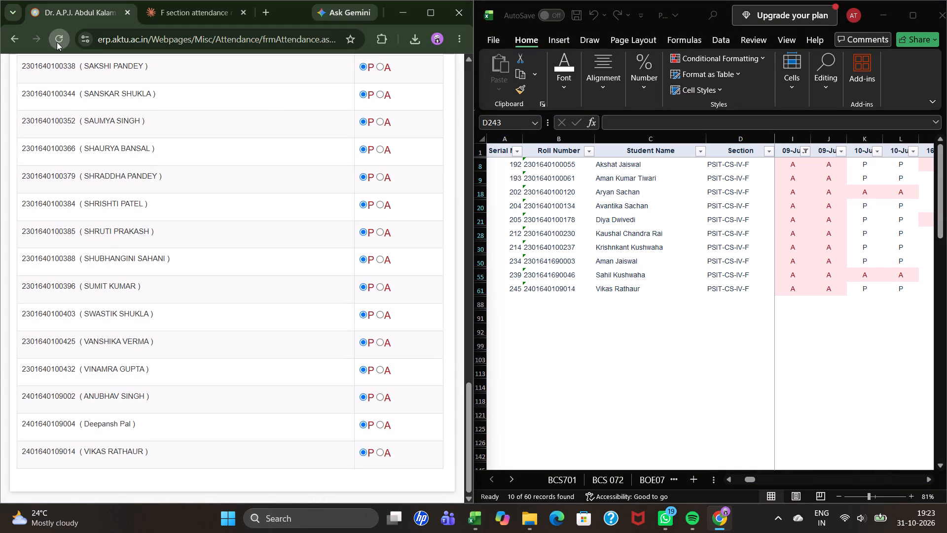
Set the attendance date to 09/Jul/2026 in the Add Attendance form.
{"action": "scroll", "coordinate": [135, 98], "scroll_direction": "up", "scroll_amount": 7}
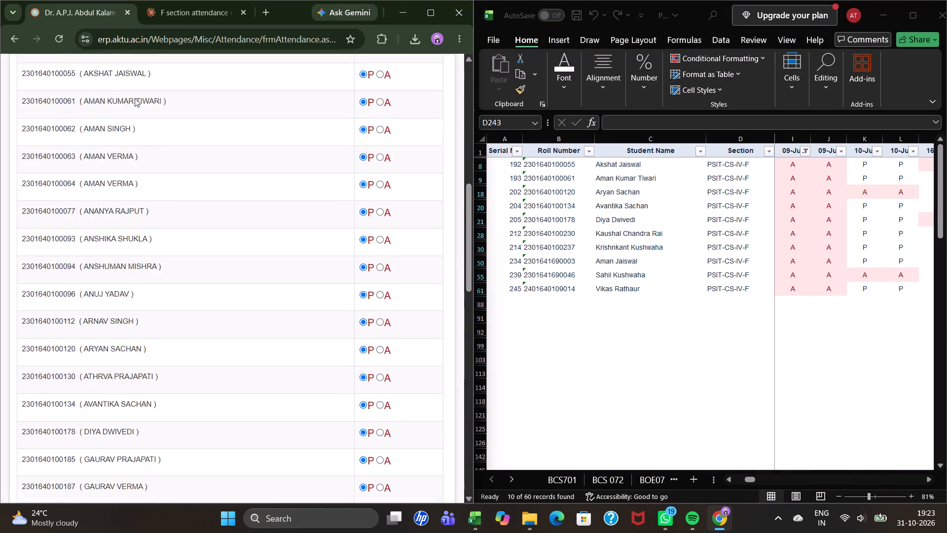
{"action": "scroll", "coordinate": [135, 98], "scroll_direction": "up", "scroll_amount": 4}
{"action": "left_click", "coordinate": [91, 303]}
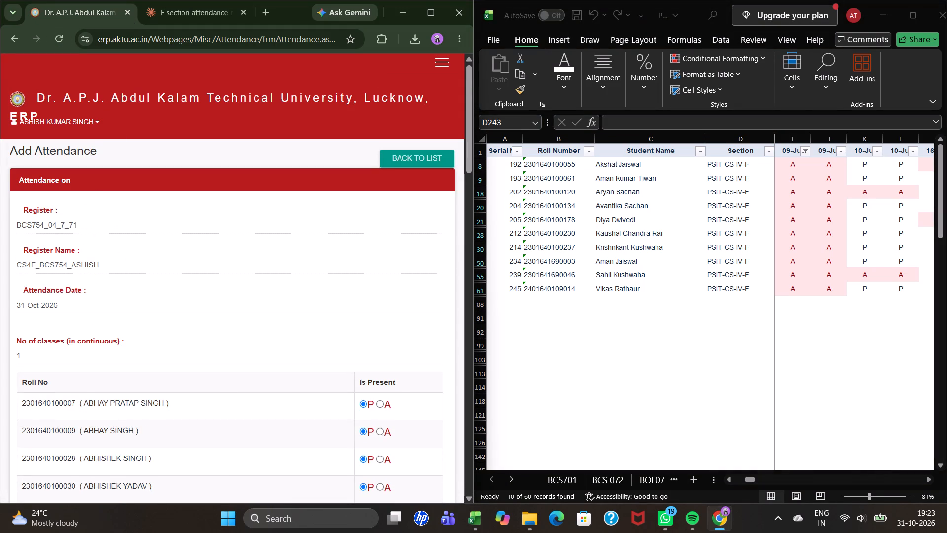
{"action": "left_click", "coordinate": [24, 322]}
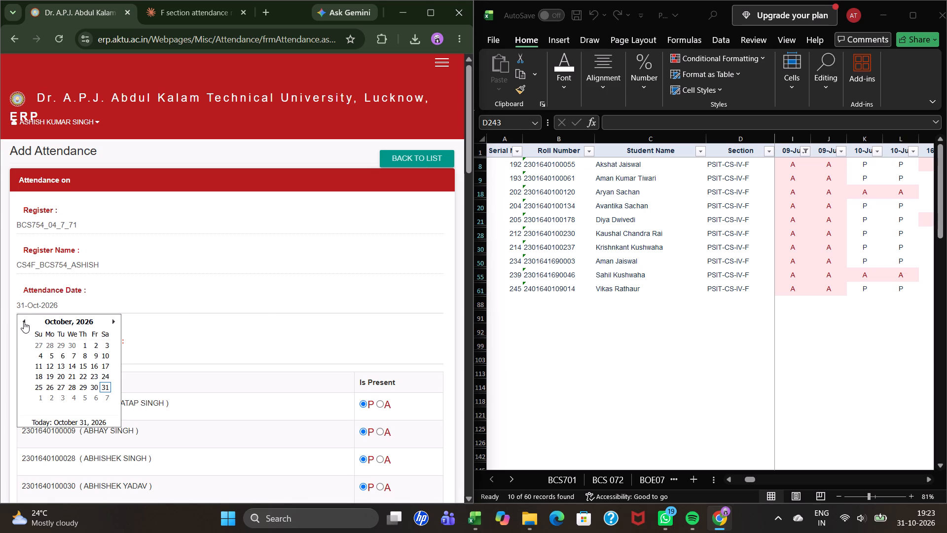
{"action": "left_click", "coordinate": [24, 322]}
{"action": "left_click", "coordinate": [24, 322]}
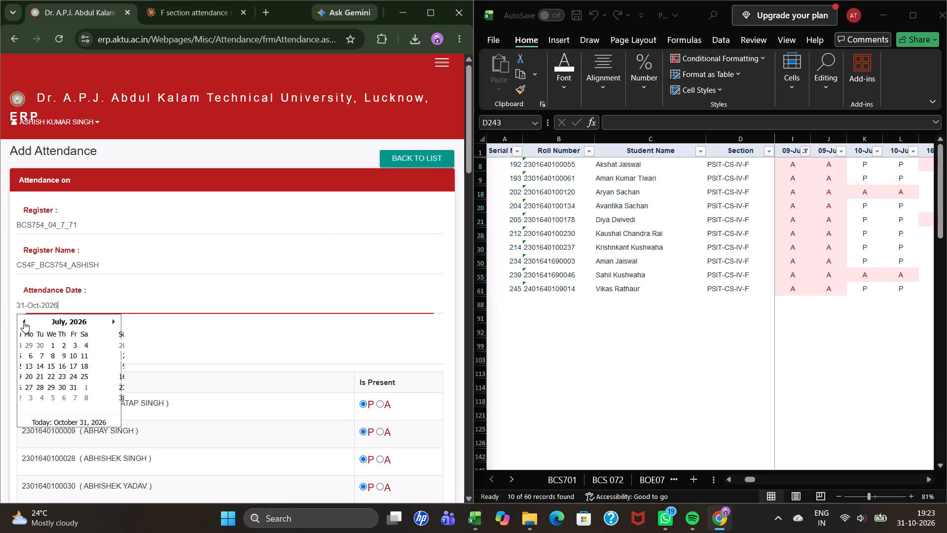
{"action": "left_click", "coordinate": [86, 357]}
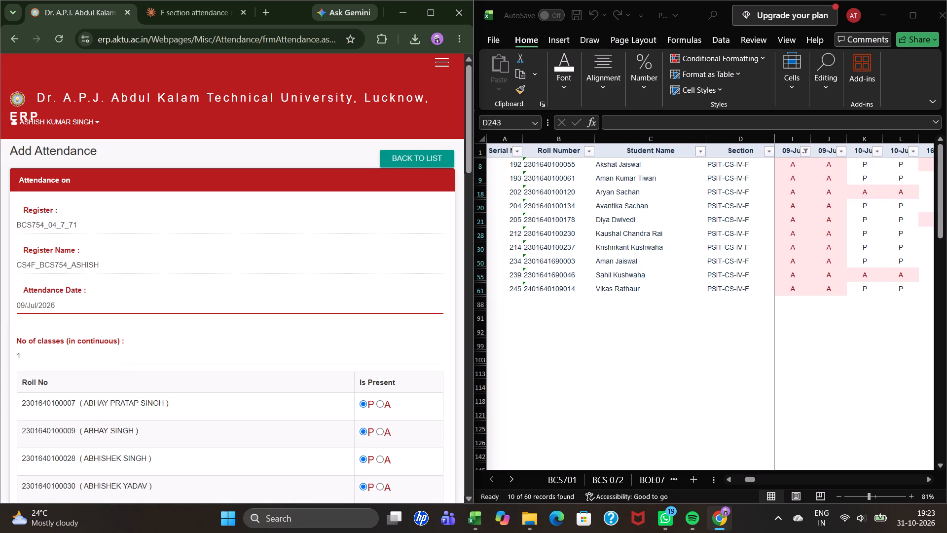
Mark the first four students in the filtered 09-Jul Excel list as absent (A) in the ERP form.
{"action": "scroll", "coordinate": [117, 348], "scroll_direction": "down", "scroll_amount": 3}
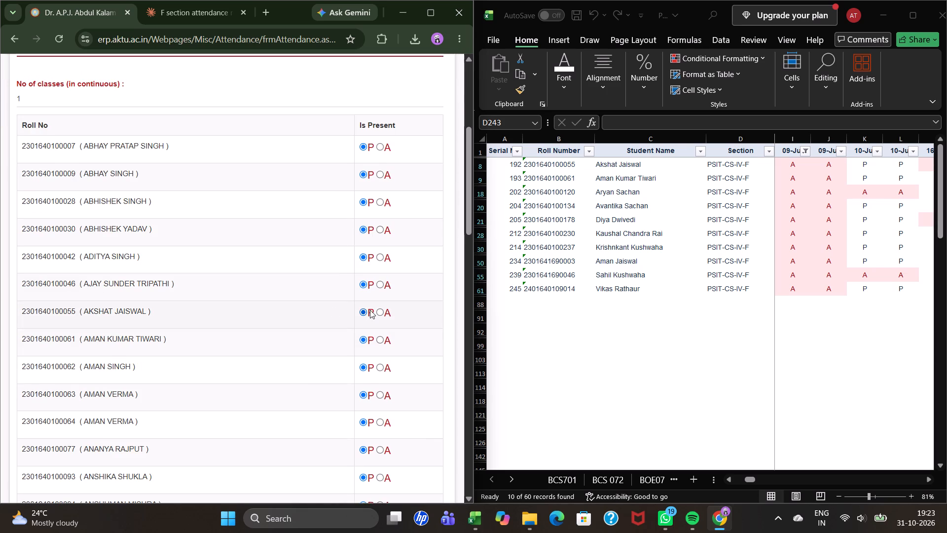
{"action": "left_click", "coordinate": [380, 311]}
{"action": "scroll", "coordinate": [380, 311], "scroll_direction": "down", "scroll_amount": 1}
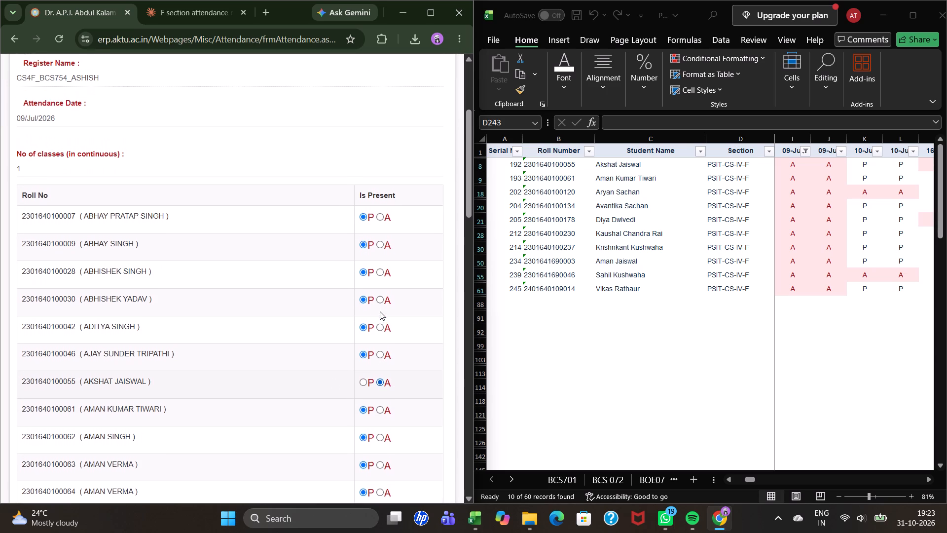
{"action": "scroll", "coordinate": [380, 311], "scroll_direction": "down", "scroll_amount": 1}
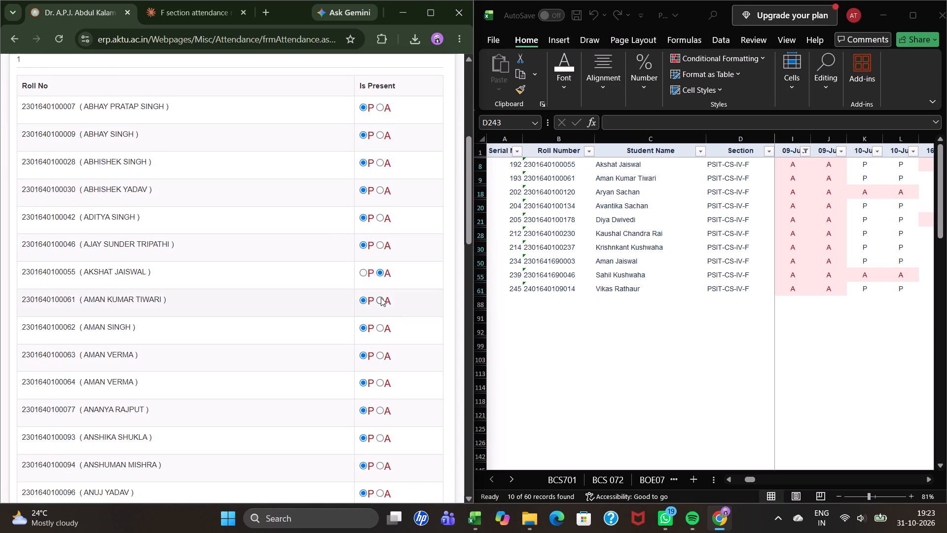
{"action": "left_click", "coordinate": [381, 298]}
{"action": "scroll", "coordinate": [381, 298], "scroll_direction": "down", "scroll_amount": 2}
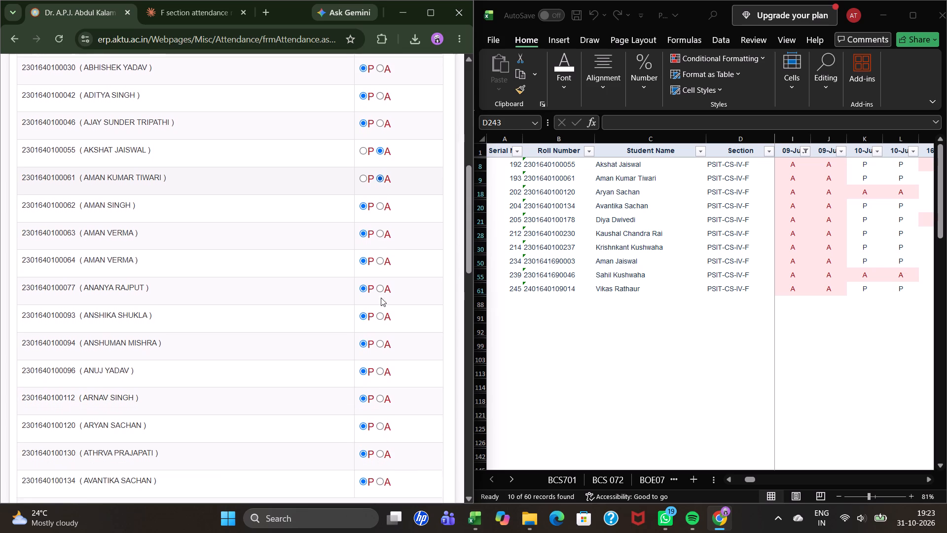
{"action": "scroll", "coordinate": [381, 298], "scroll_direction": "down", "scroll_amount": 2}
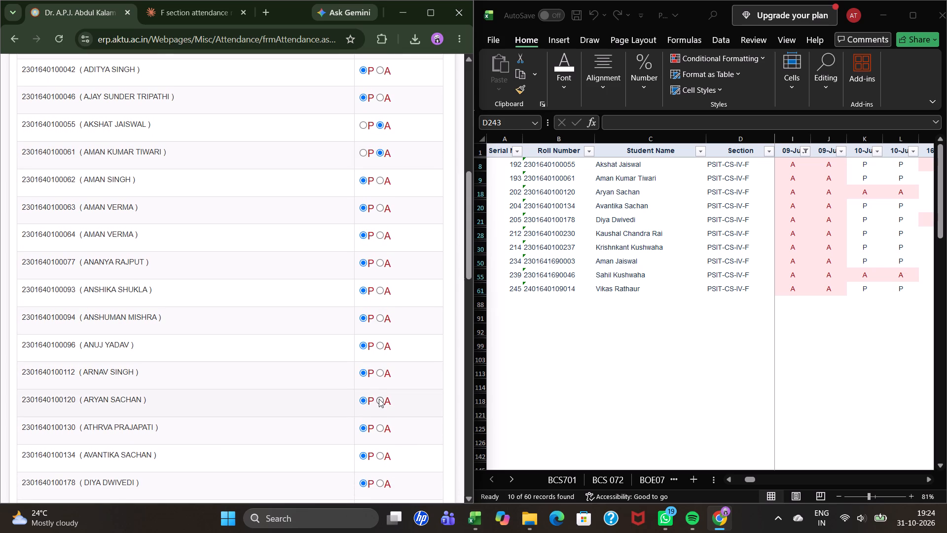
{"action": "left_click", "coordinate": [379, 399]}
{"action": "scroll", "coordinate": [379, 399], "scroll_direction": "down", "scroll_amount": 2}
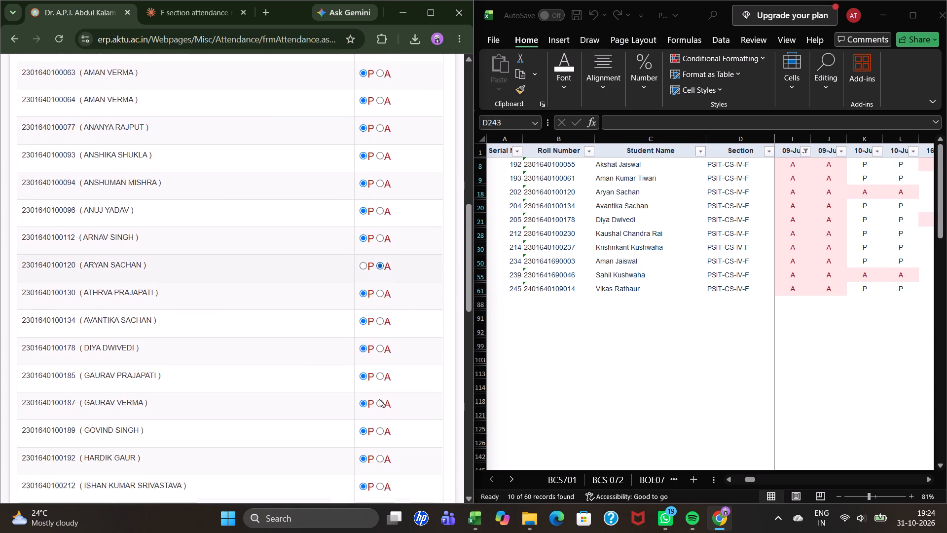
{"action": "scroll", "coordinate": [379, 399], "scroll_direction": "down", "scroll_amount": 1}
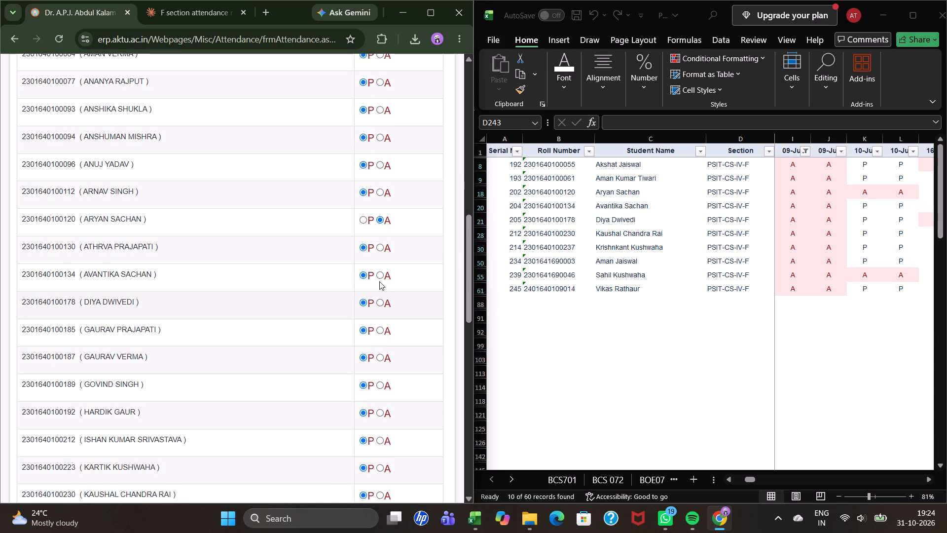
{"action": "left_click", "coordinate": [379, 276]}
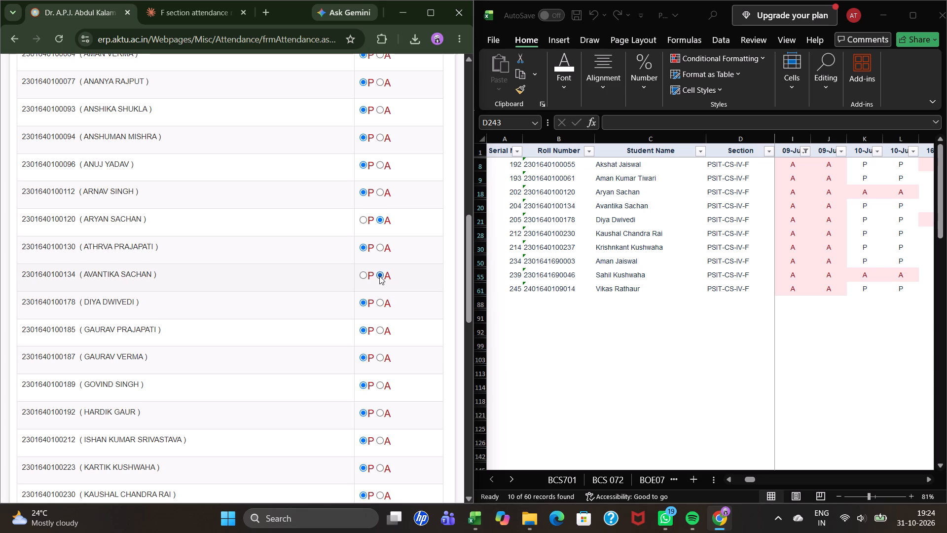
Mark the fifth, sixth and seventh students in the filtered 09-Jul Excel list as absent (A) in the ERP form.
{"action": "scroll", "coordinate": [379, 276], "scroll_direction": "down", "scroll_amount": 2}
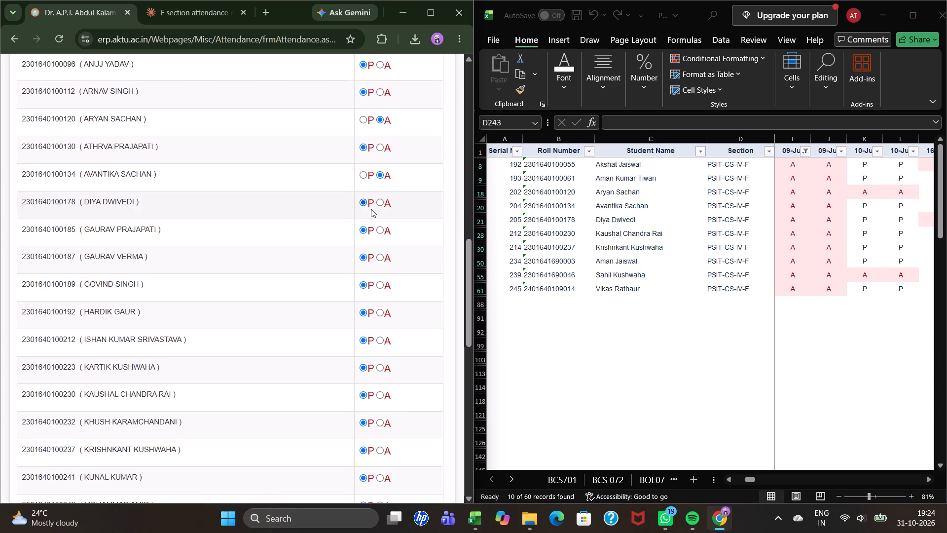
{"action": "left_click", "coordinate": [381, 199]}
{"action": "left_click", "coordinate": [380, 395]}
{"action": "scroll", "coordinate": [380, 395], "scroll_direction": "down", "scroll_amount": 2}
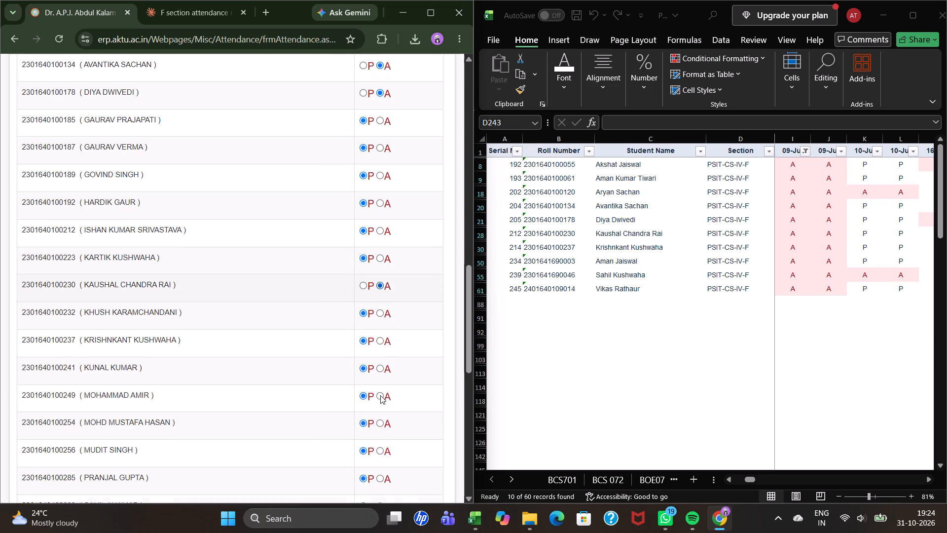
{"action": "scroll", "coordinate": [380, 395], "scroll_direction": "down", "scroll_amount": 1}
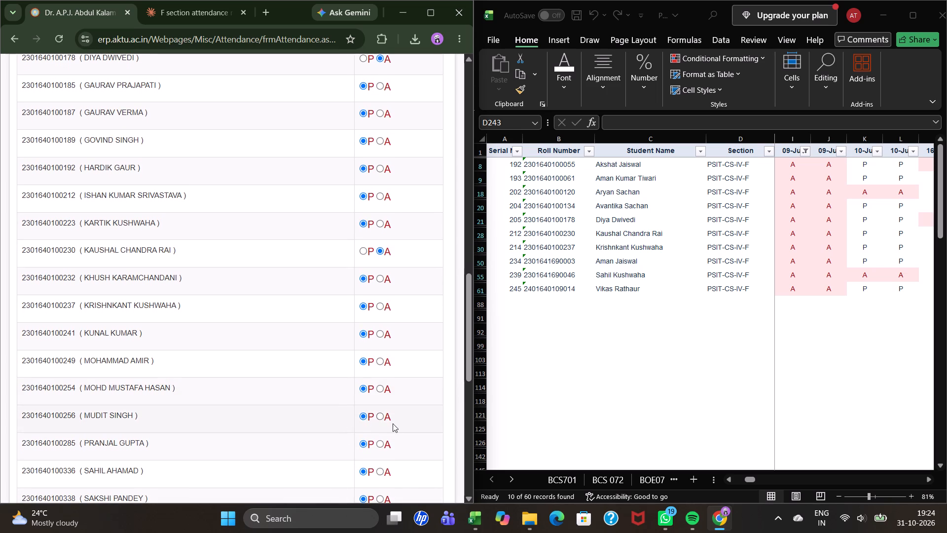
{"action": "left_click", "coordinate": [378, 306]}
Check the rest of the roll list and the date, and submit the 09/Jul/2026 attendance for register BCS754_04_7_71.
{"action": "scroll", "coordinate": [378, 306], "scroll_direction": "down", "scroll_amount": 1}
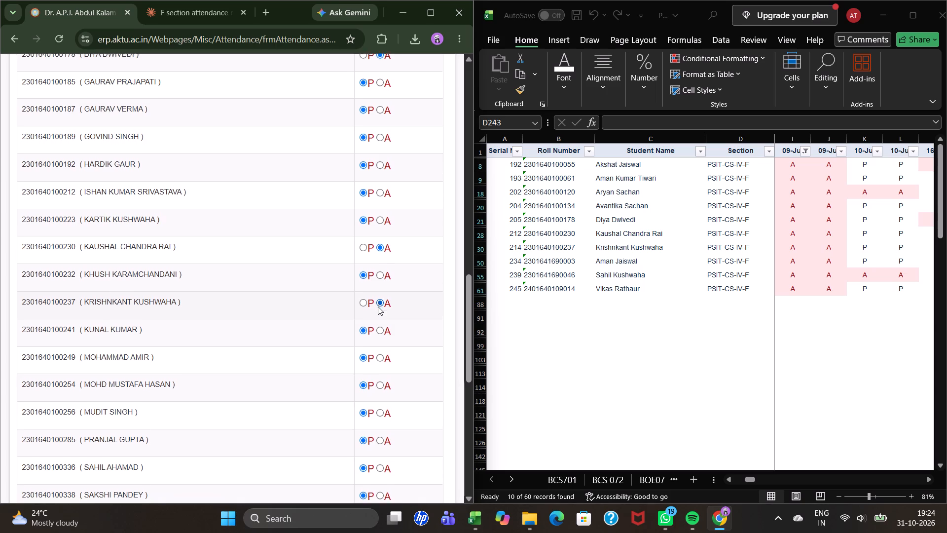
{"action": "scroll", "coordinate": [378, 306], "scroll_direction": "down", "scroll_amount": 2}
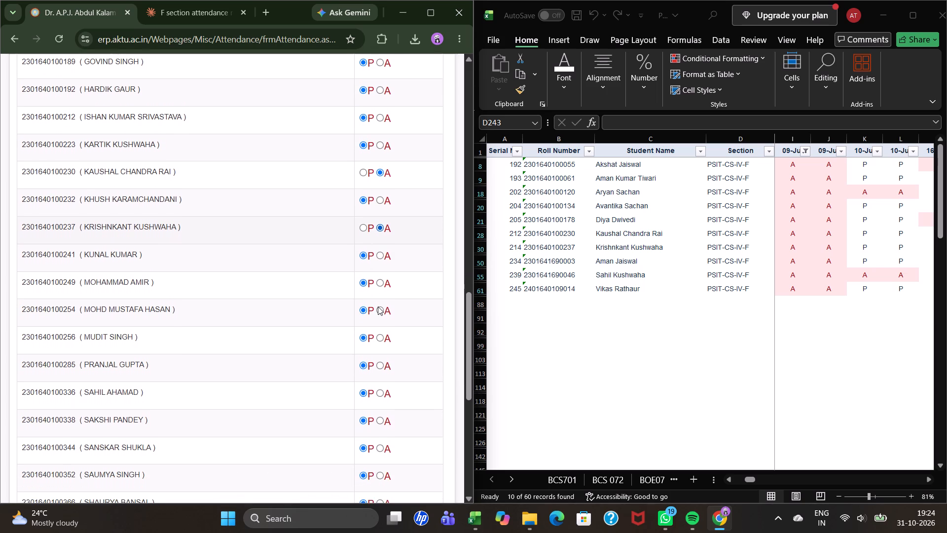
{"action": "scroll", "coordinate": [378, 306], "scroll_direction": "down", "scroll_amount": 3}
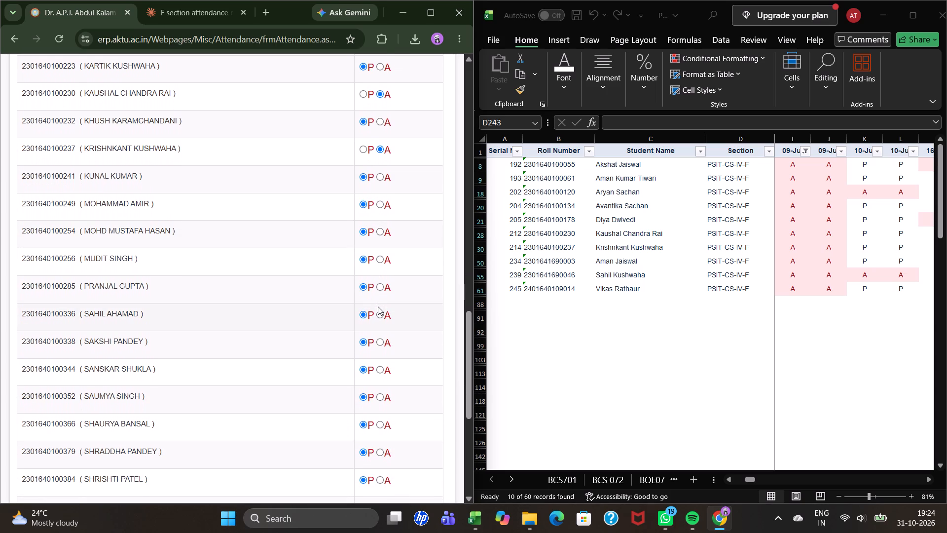
{"action": "scroll", "coordinate": [378, 306], "scroll_direction": "down", "scroll_amount": 3}
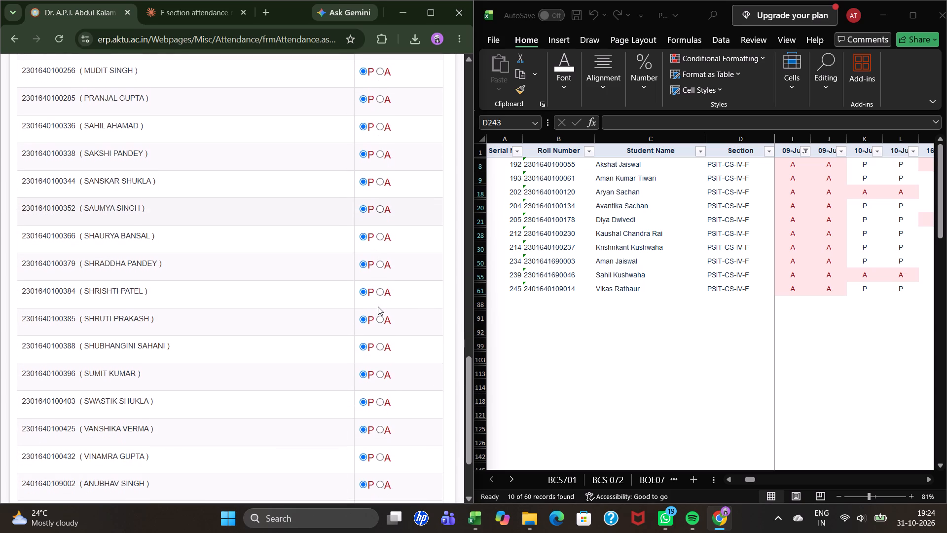
{"action": "scroll", "coordinate": [378, 306], "scroll_direction": "down", "scroll_amount": 1}
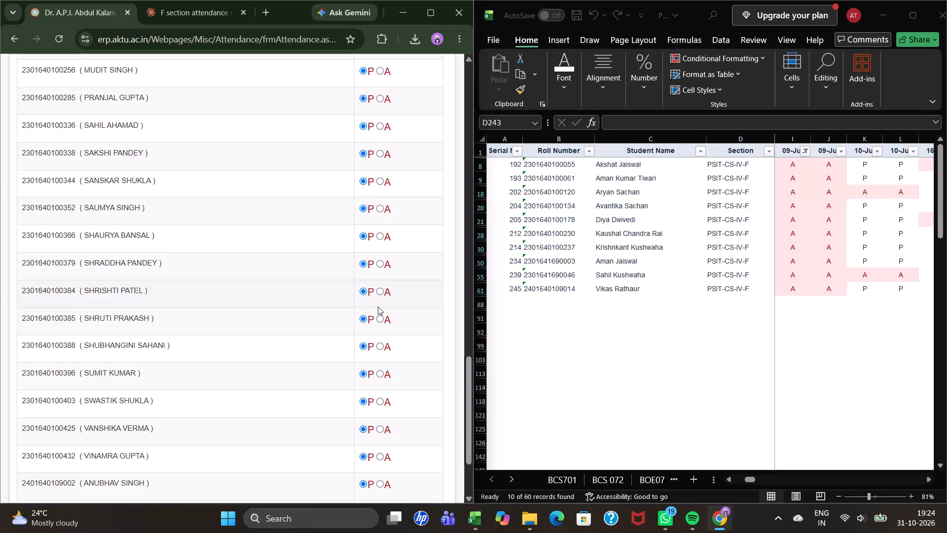
{"action": "scroll", "coordinate": [378, 306], "scroll_direction": "down", "scroll_amount": 3}
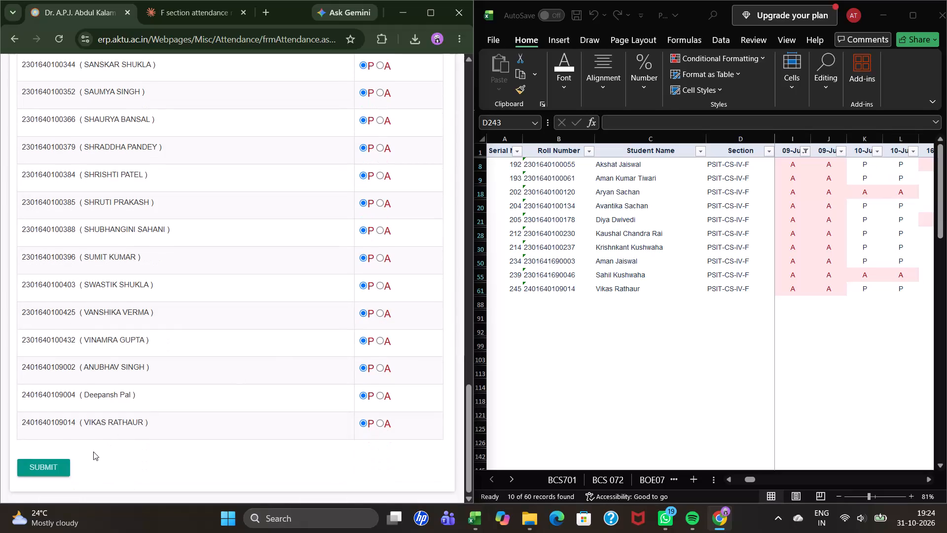
{"action": "scroll", "coordinate": [198, 341], "scroll_direction": "up", "scroll_amount": 14}
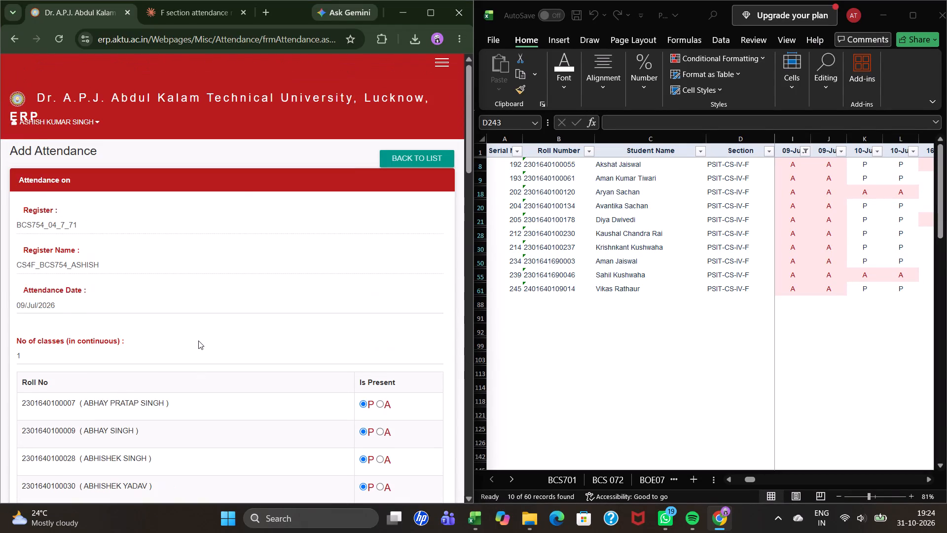
{"action": "scroll", "coordinate": [198, 341], "scroll_direction": "down", "scroll_amount": 13}
{"action": "left_click", "coordinate": [43, 468]}
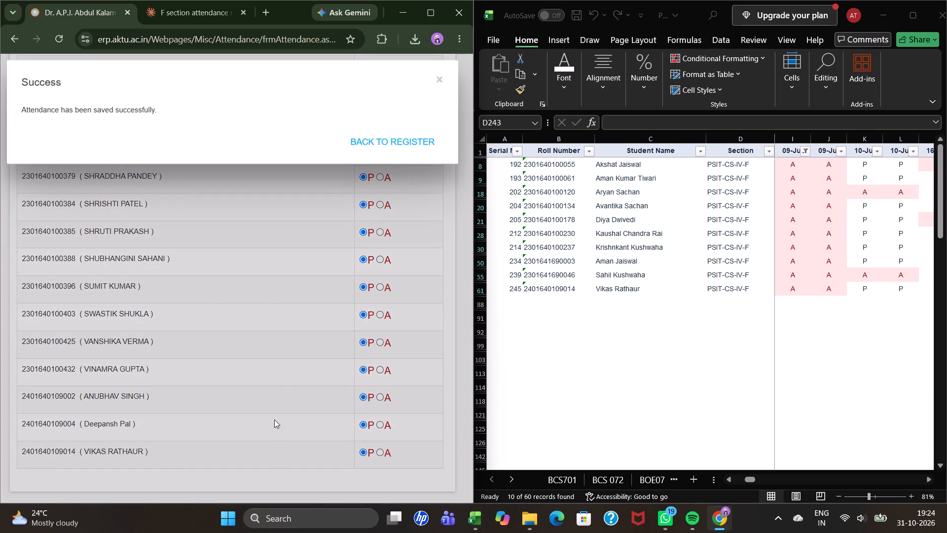
{"action": "left_click", "coordinate": [271, 481]}
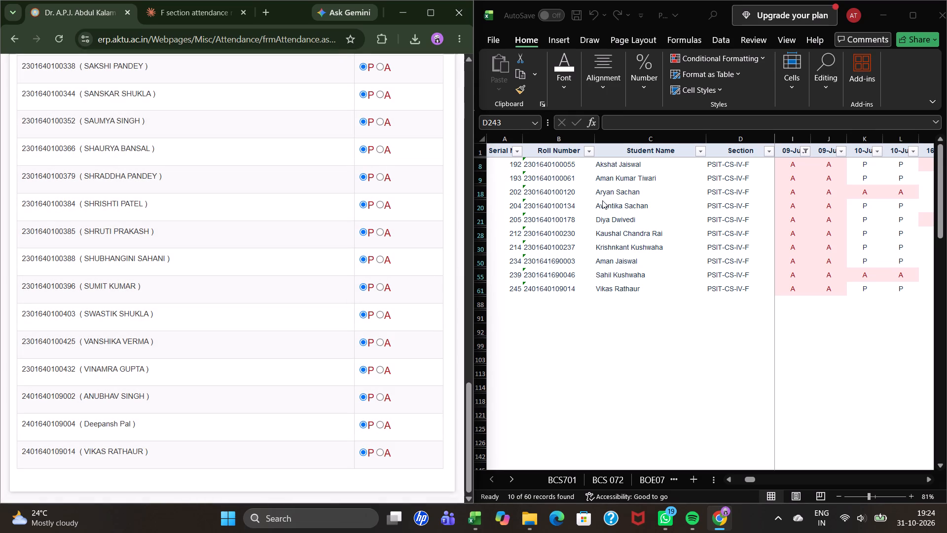
Clear the 09-Jul filter in the Excel attendance sheet and filter the first 10-Jul column to show only A.
{"action": "scroll", "coordinate": [776, 202], "scroll_direction": "left", "scroll_amount": 2}
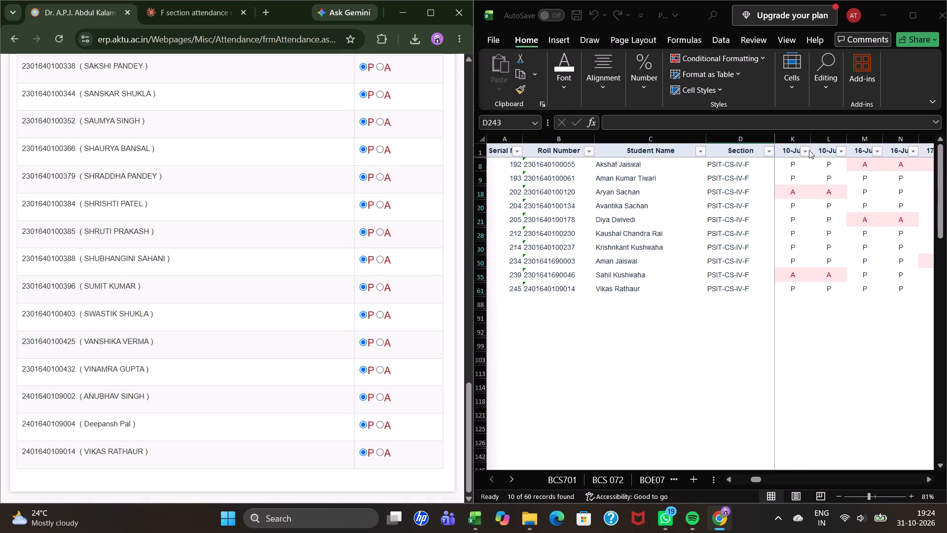
{"action": "scroll", "coordinate": [801, 153], "scroll_direction": "right", "scroll_amount": 1}
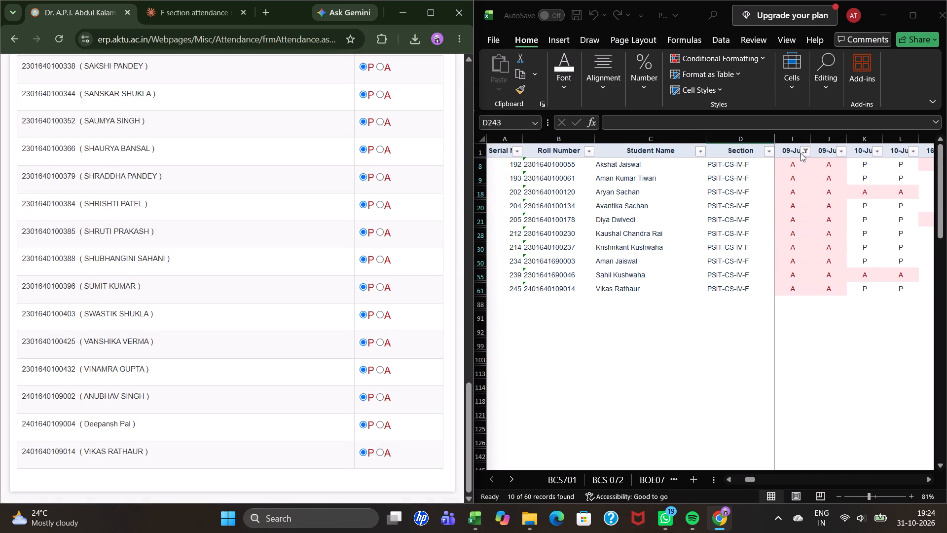
{"action": "left_click", "coordinate": [807, 148]}
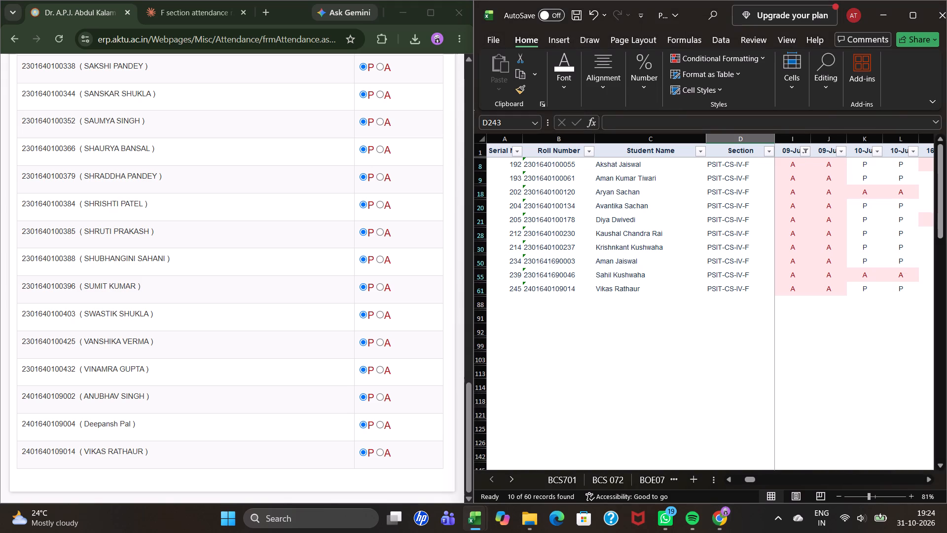
{"action": "left_click", "coordinate": [807, 149]}
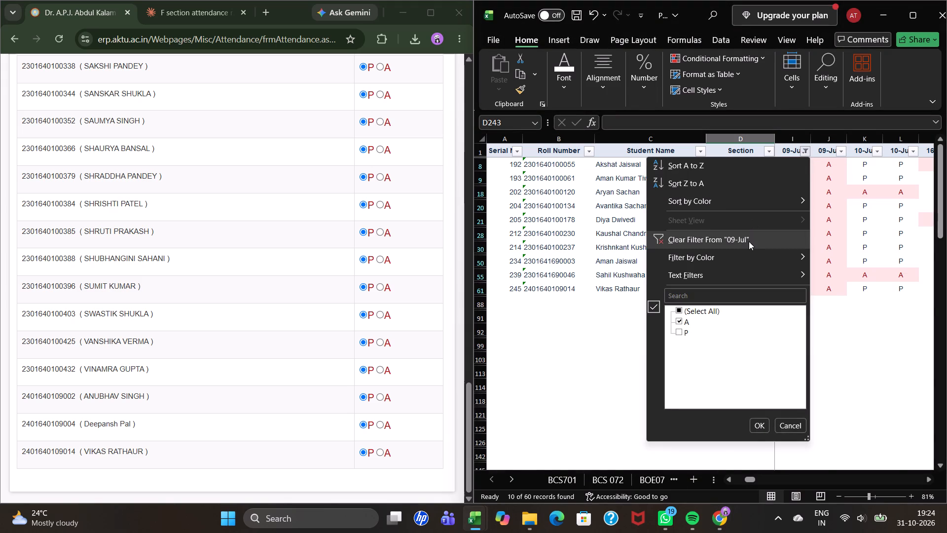
{"action": "left_click", "coordinate": [749, 241]}
{"action": "scroll", "coordinate": [817, 209], "scroll_direction": "left", "scroll_amount": 1}
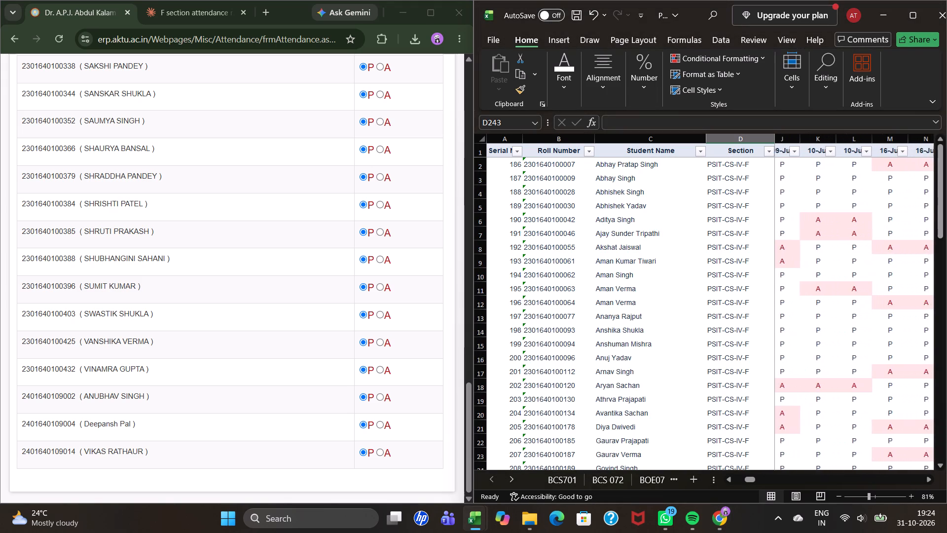
{"action": "scroll", "coordinate": [817, 209], "scroll_direction": "left", "scroll_amount": 1}
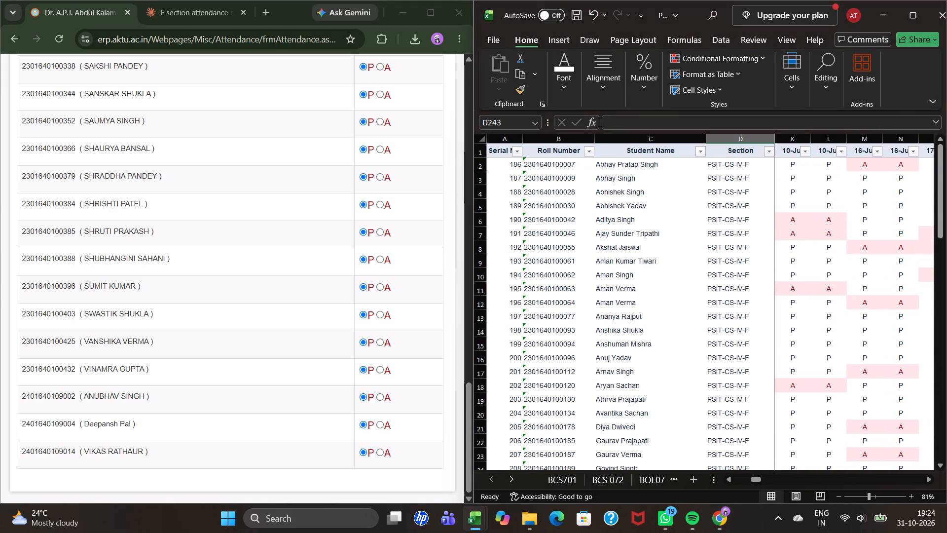
{"action": "left_click", "coordinate": [804, 150]}
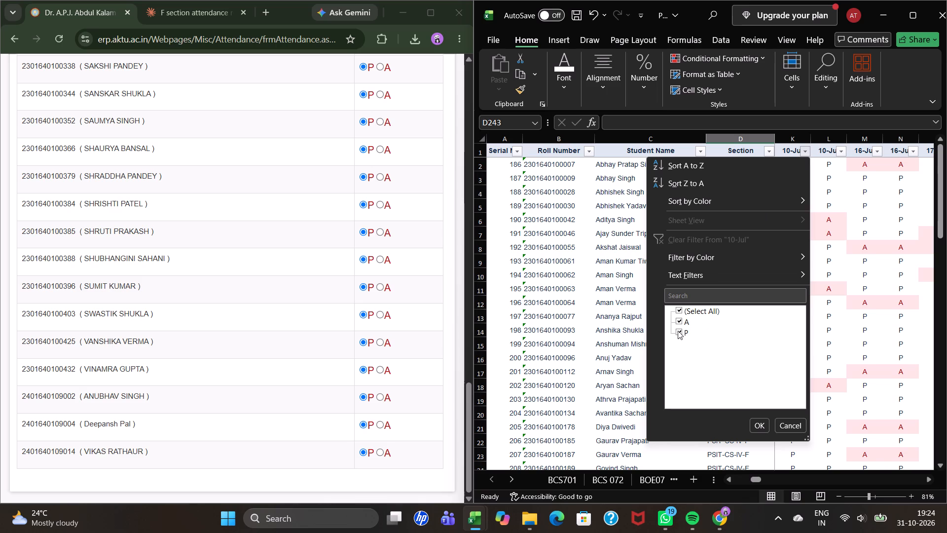
{"action": "left_click", "coordinate": [678, 331]}
{"action": "left_click", "coordinate": [762, 428]}
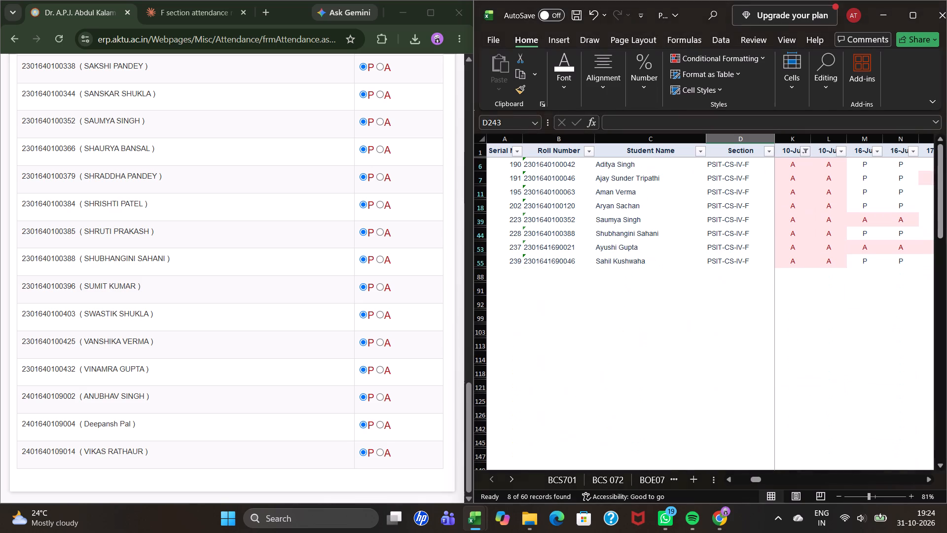
Reload the Add Attendance form for register BCS754_04_7_71 and set the attendance date to 10/Jul/2026.
{"action": "scroll", "coordinate": [351, 303], "scroll_direction": "up", "scroll_amount": 13}
{"action": "scroll", "coordinate": [351, 303], "scroll_direction": "up", "scroll_amount": 9}
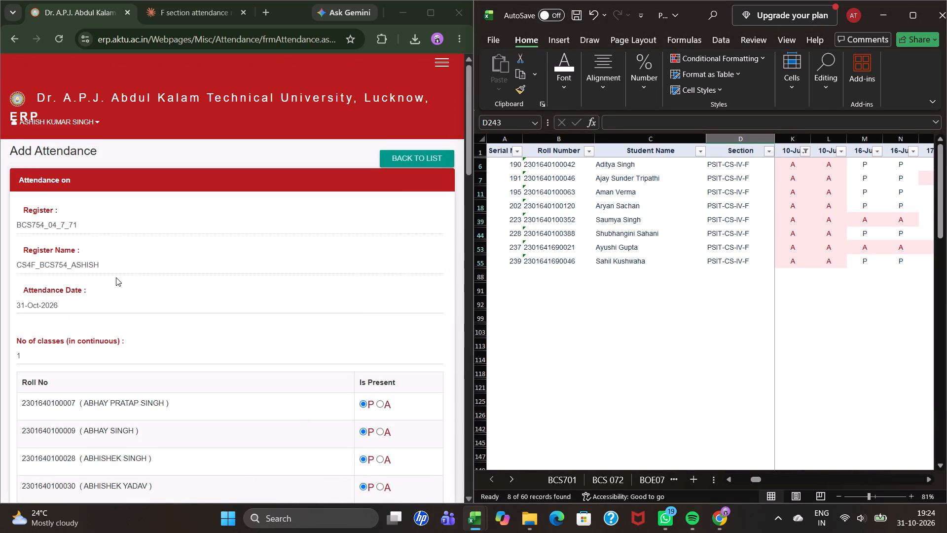
{"action": "left_click", "coordinate": [61, 34]}
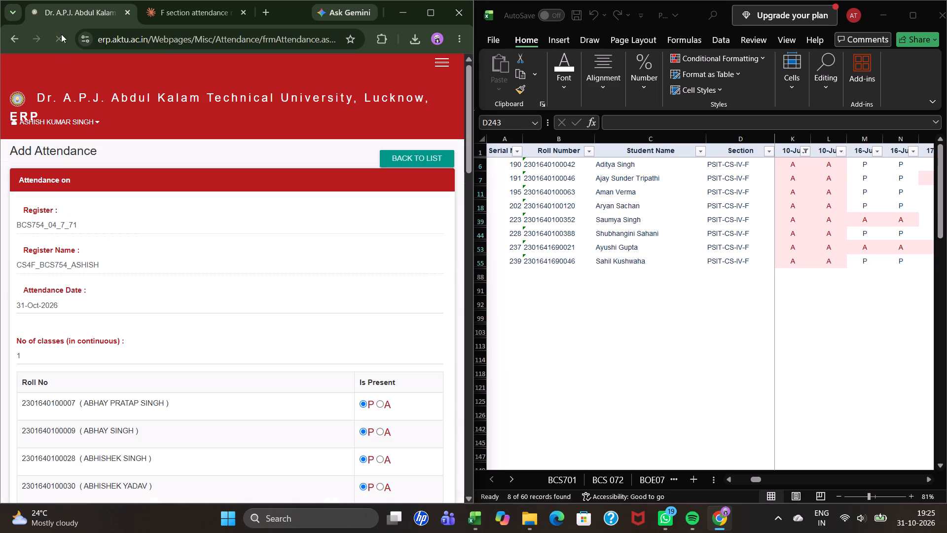
{"action": "left_click", "coordinate": [64, 305]}
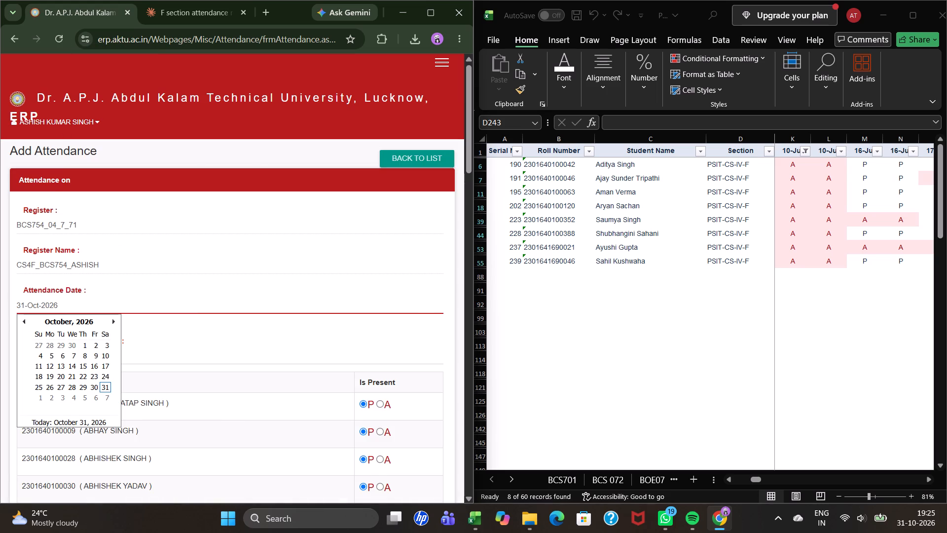
{"action": "left_click", "coordinate": [24, 318]}
{"action": "left_click", "coordinate": [24, 318]}
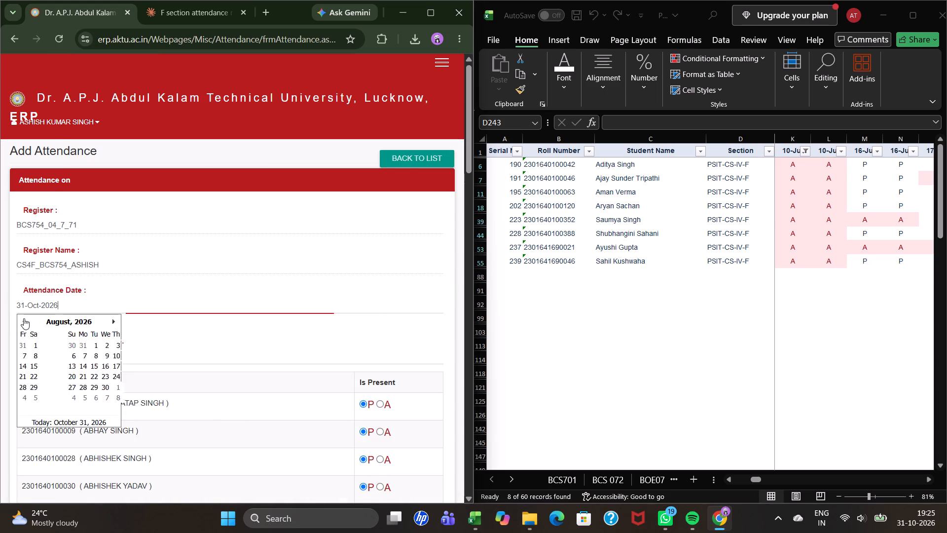
{"action": "left_click", "coordinate": [24, 318]}
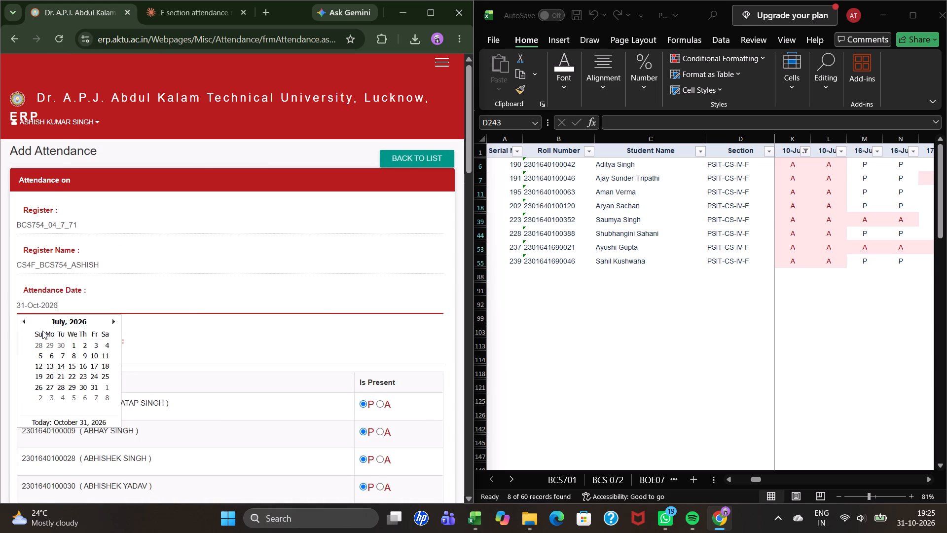
{"action": "left_click", "coordinate": [92, 356]}
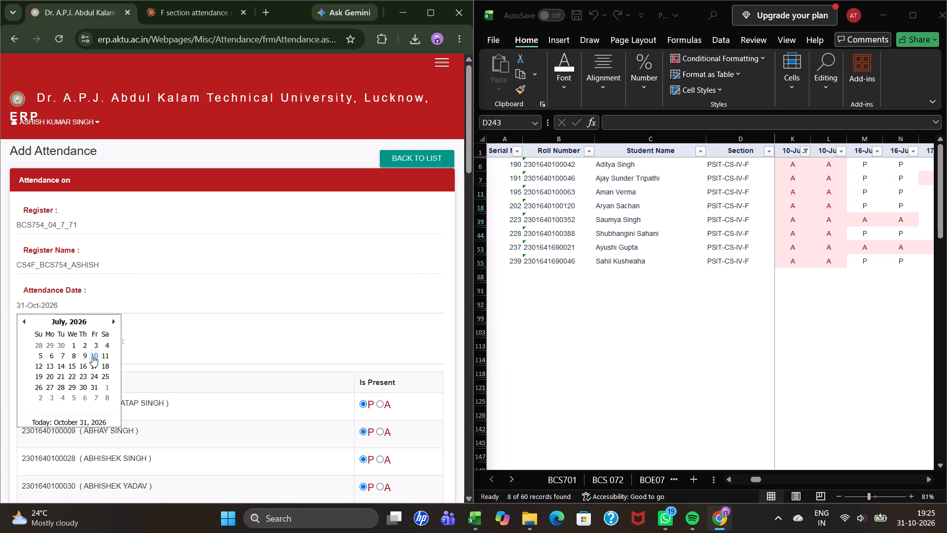
Mark the first four students in the filtered 10-Jul Excel list as absent (A) in the ERP form.
{"action": "scroll", "coordinate": [154, 357], "scroll_direction": "down", "scroll_amount": 1}
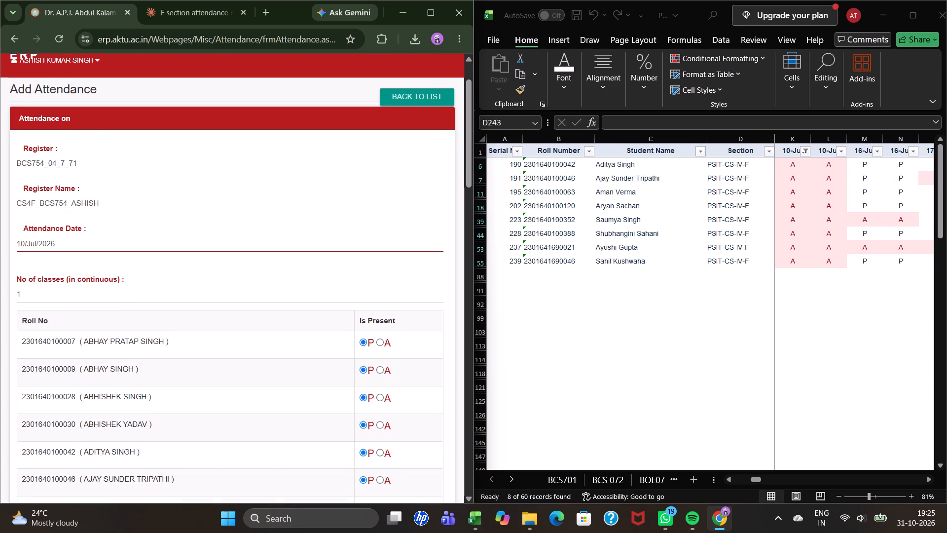
{"action": "scroll", "coordinate": [154, 357], "scroll_direction": "down", "scroll_amount": 1}
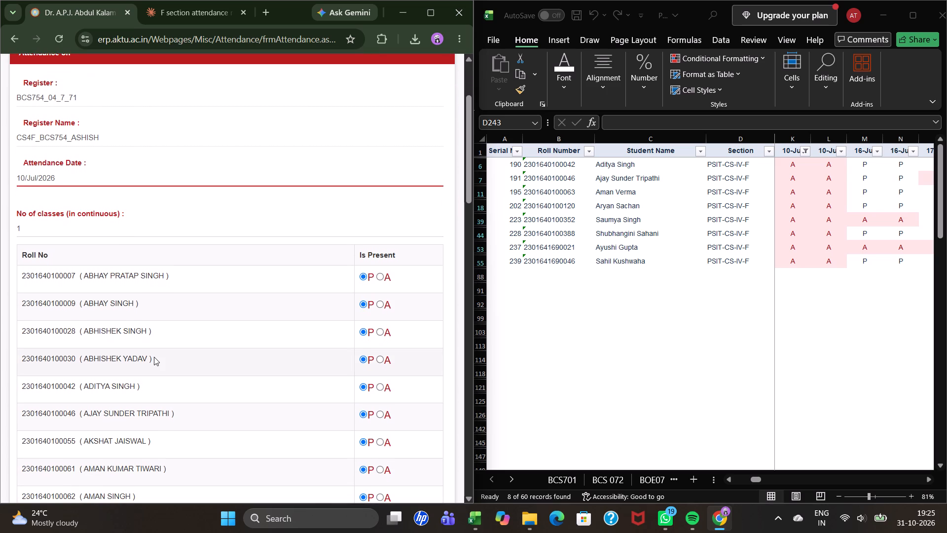
{"action": "scroll", "coordinate": [154, 357], "scroll_direction": "down", "scroll_amount": 1}
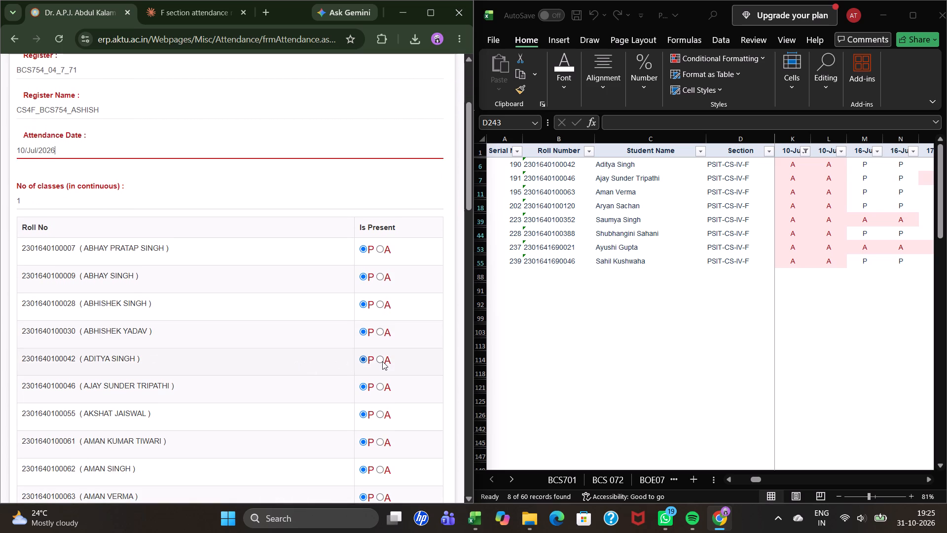
{"action": "left_click", "coordinate": [380, 359]}
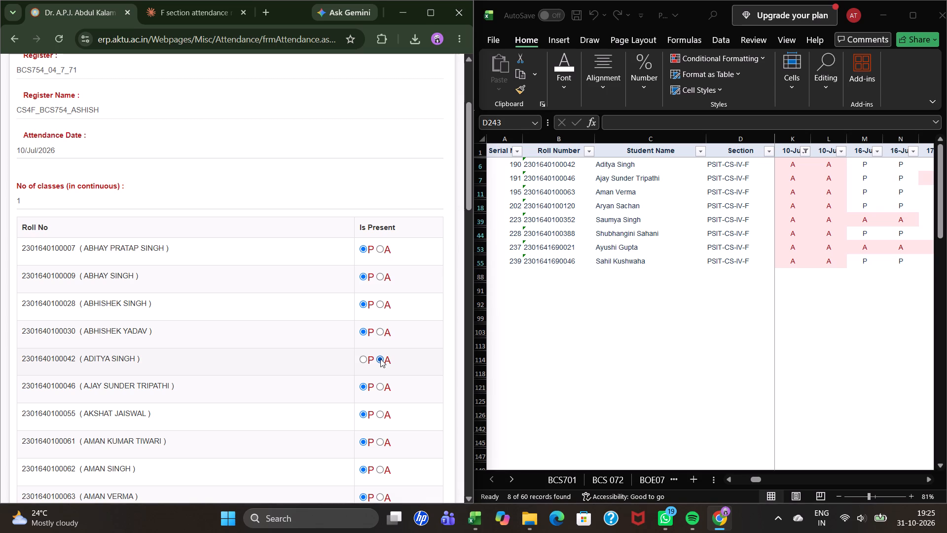
{"action": "scroll", "coordinate": [380, 359], "scroll_direction": "down", "scroll_amount": 1}
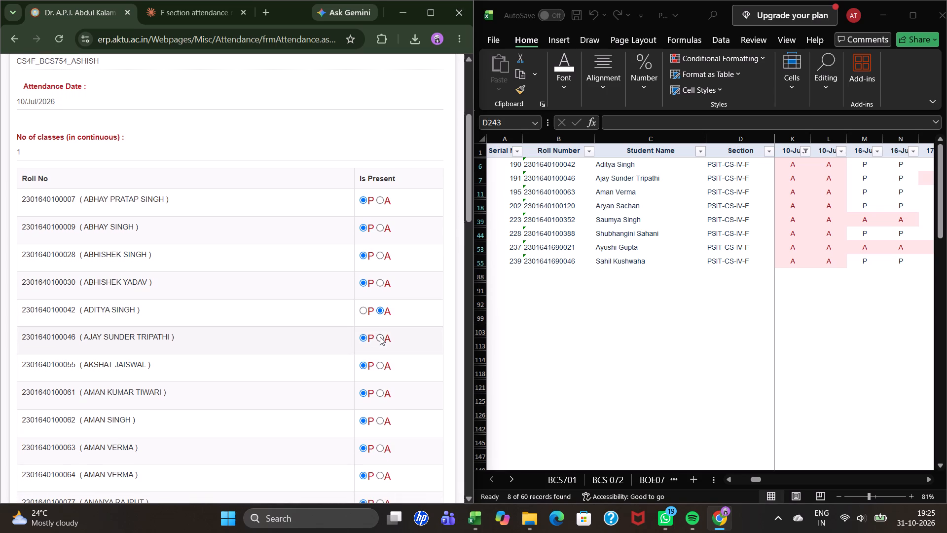
{"action": "left_click", "coordinate": [380, 337]}
{"action": "scroll", "coordinate": [380, 337], "scroll_direction": "down", "scroll_amount": 1}
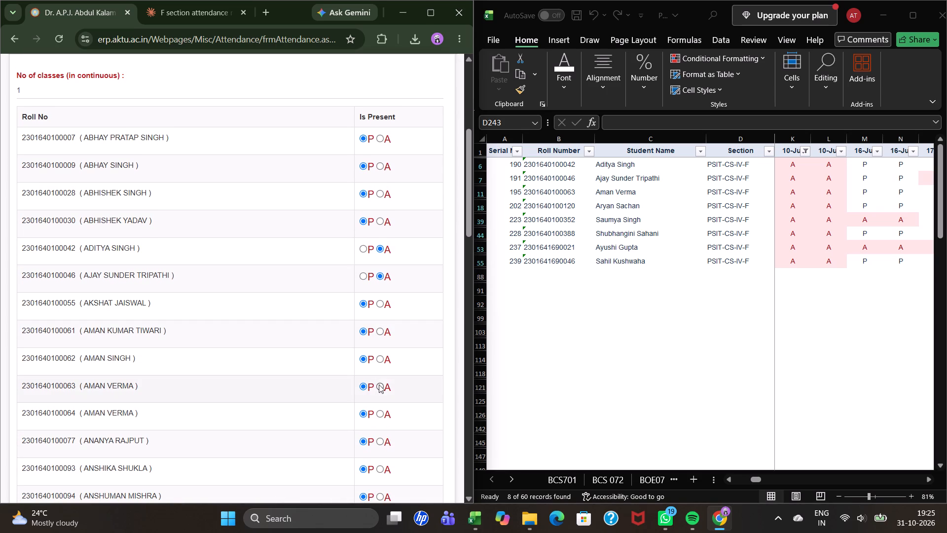
{"action": "left_click", "coordinate": [379, 384]}
{"action": "scroll", "coordinate": [379, 384], "scroll_direction": "down", "scroll_amount": 1}
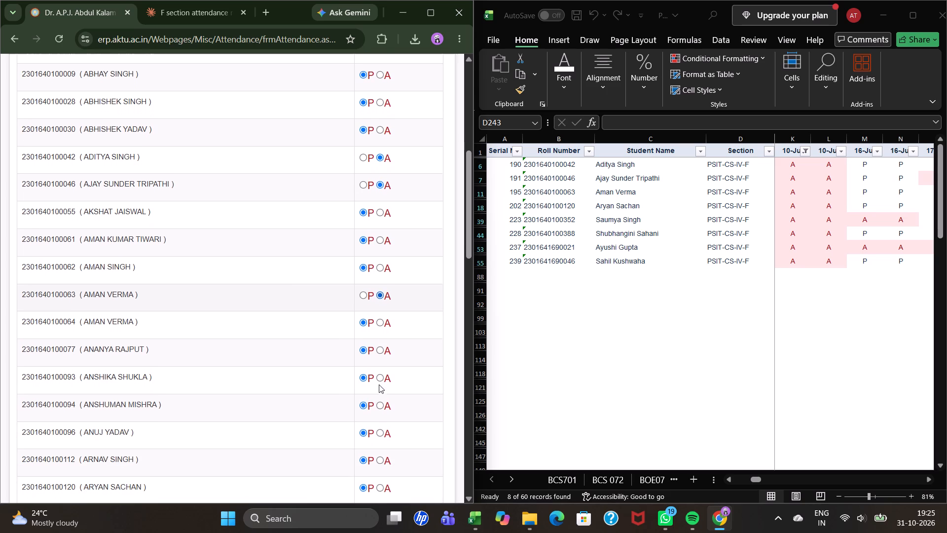
{"action": "scroll", "coordinate": [379, 384], "scroll_direction": "down", "scroll_amount": 1}
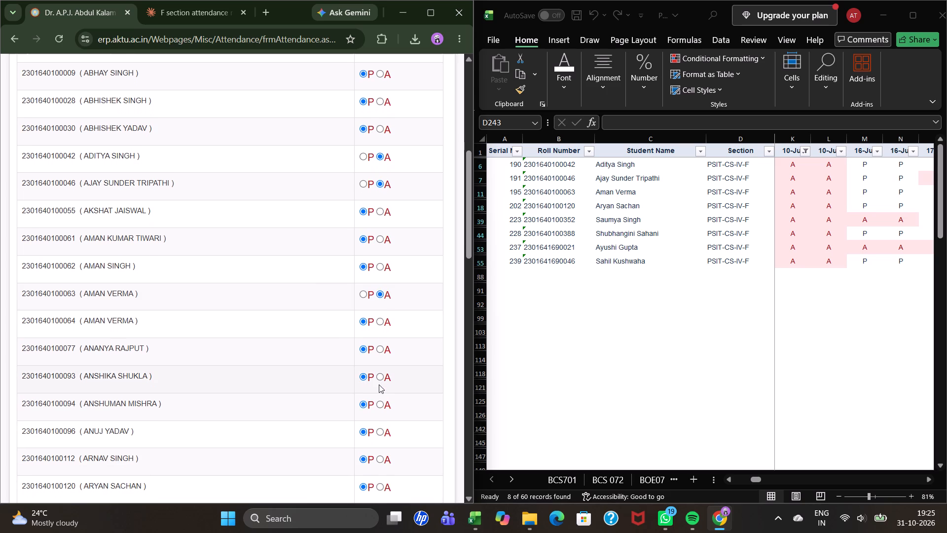
{"action": "left_click", "coordinate": [379, 487]}
Mark the fifth and sixth students in the filtered 10-Jul Excel list as absent (A) and check the rest of the ERP roll list.
{"action": "scroll", "coordinate": [379, 487], "scroll_direction": "down", "scroll_amount": 2}
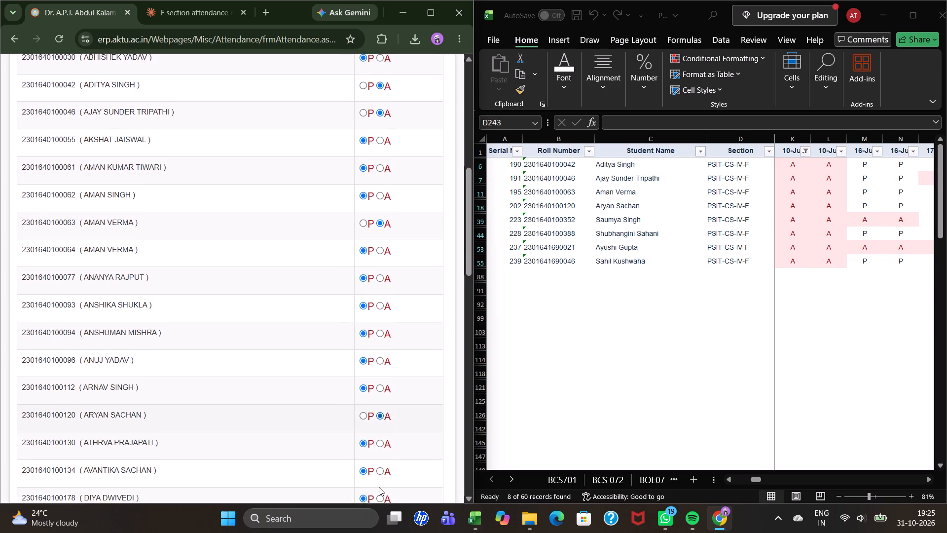
{"action": "scroll", "coordinate": [379, 487], "scroll_direction": "down", "scroll_amount": 5}
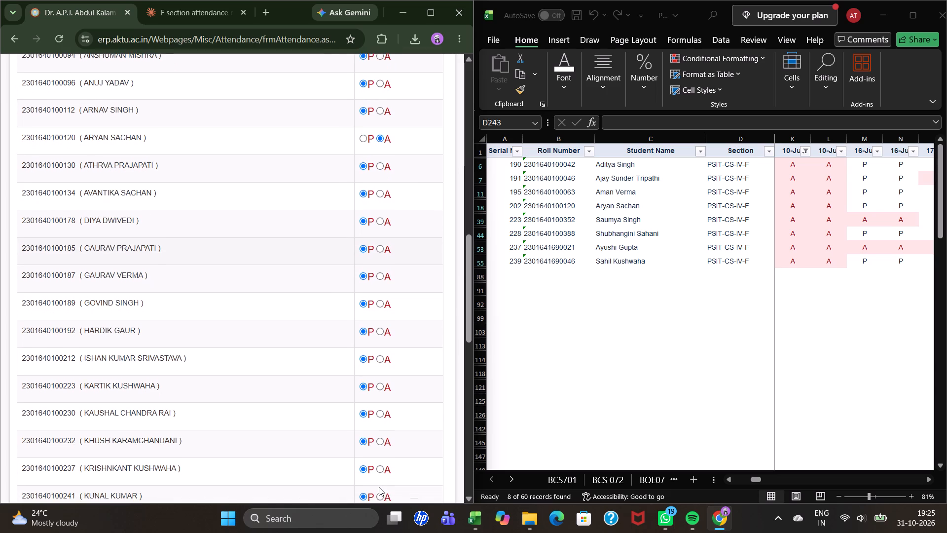
{"action": "scroll", "coordinate": [379, 487], "scroll_direction": "down", "scroll_amount": 5}
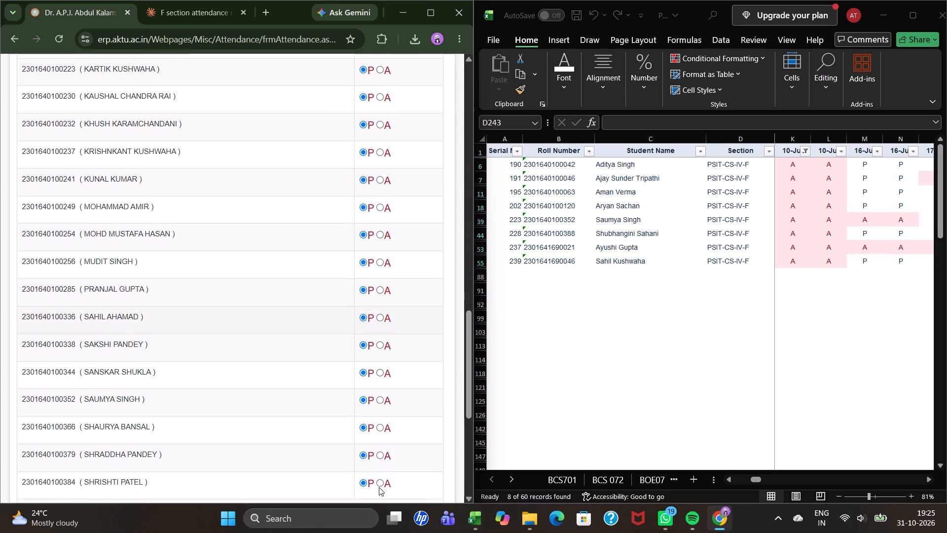
{"action": "scroll", "coordinate": [379, 487], "scroll_direction": "down", "scroll_amount": 1}
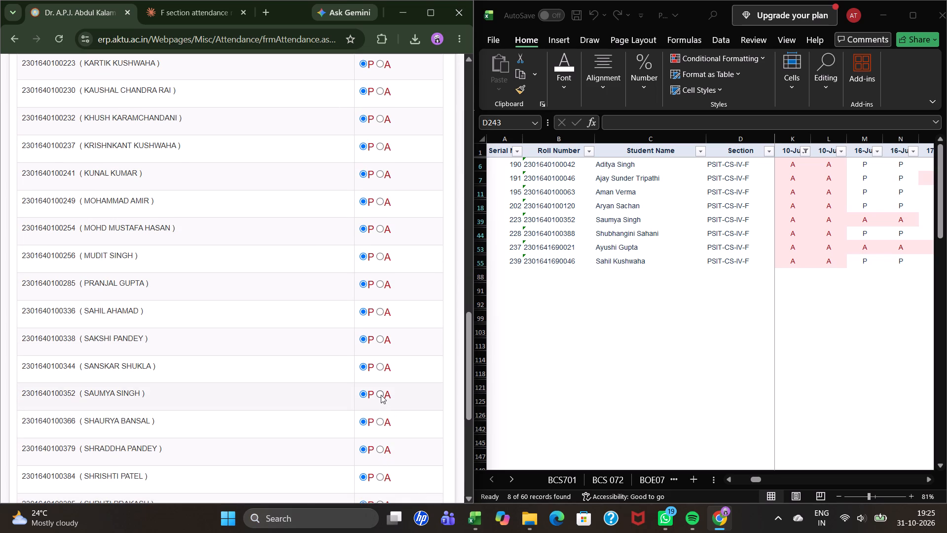
{"action": "left_click", "coordinate": [381, 395]}
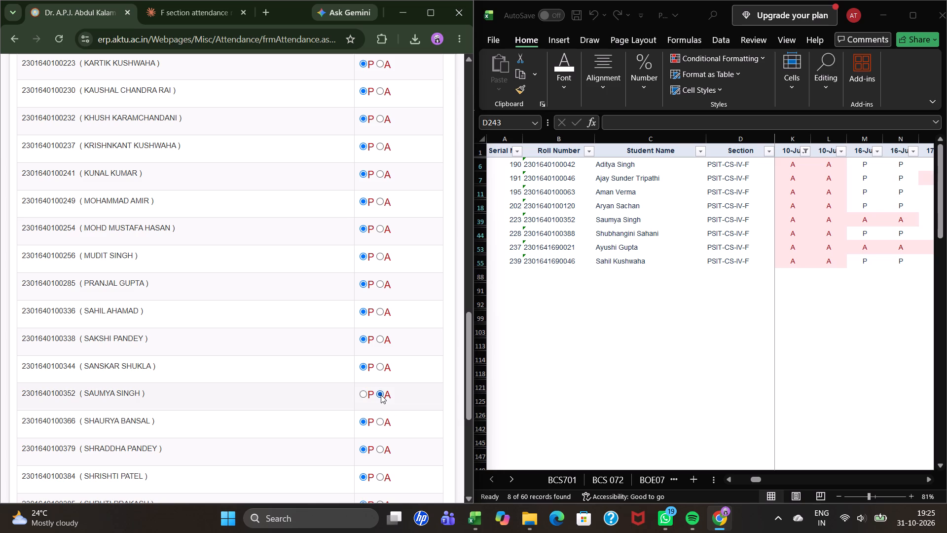
{"action": "scroll", "coordinate": [378, 451], "scroll_direction": "down", "scroll_amount": 1}
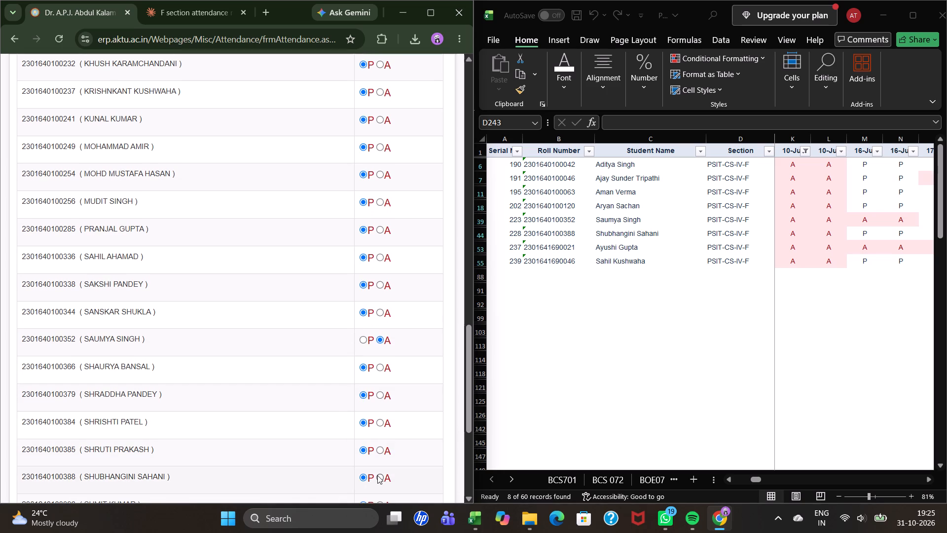
{"action": "left_click", "coordinate": [378, 478]}
{"action": "scroll", "coordinate": [378, 478], "scroll_direction": "down", "scroll_amount": 1}
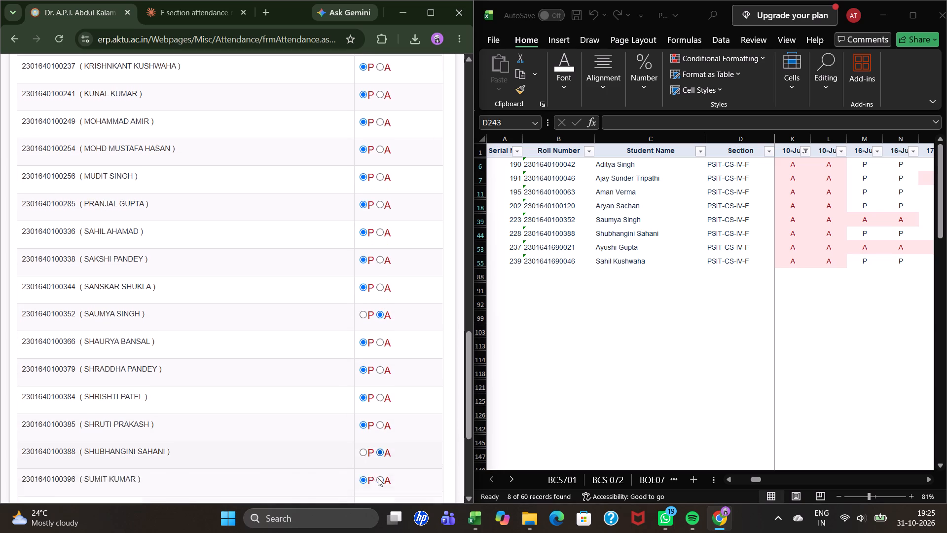
{"action": "scroll", "coordinate": [378, 478], "scroll_direction": "down", "scroll_amount": 4}
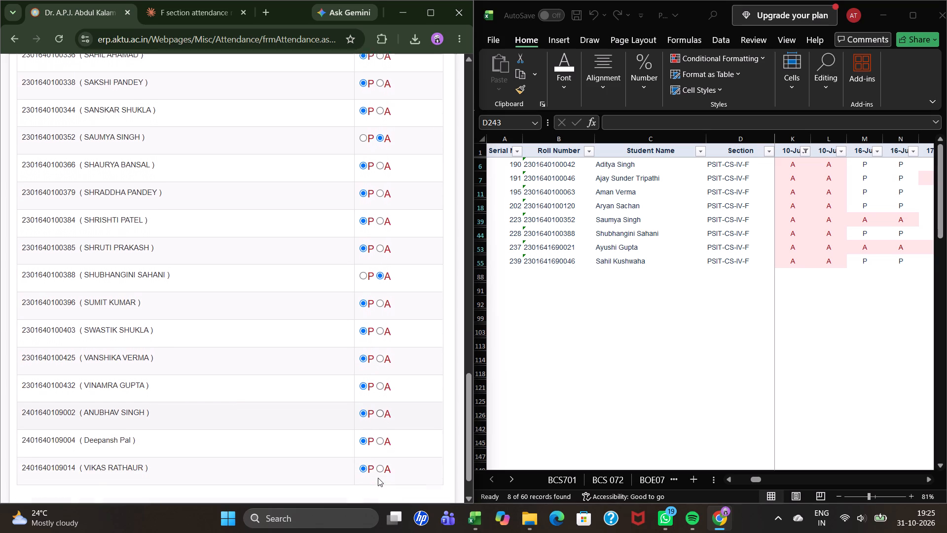
{"action": "scroll", "coordinate": [378, 478], "scroll_direction": "down", "scroll_amount": 1}
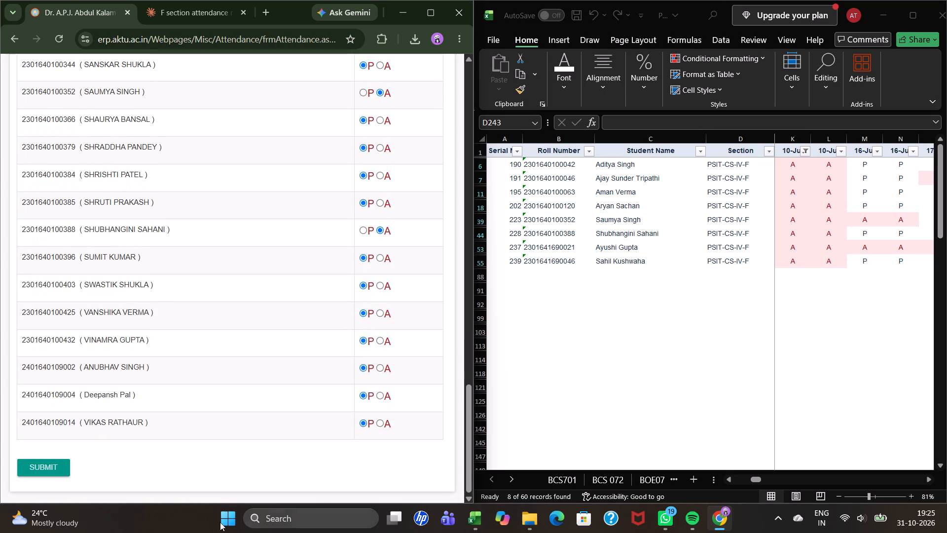
Review the marked attendance for register BCS754_04_7_71 dated 10/Jul/2026 and submit the form.
{"action": "scroll", "coordinate": [295, 236], "scroll_direction": "up", "scroll_amount": 13}
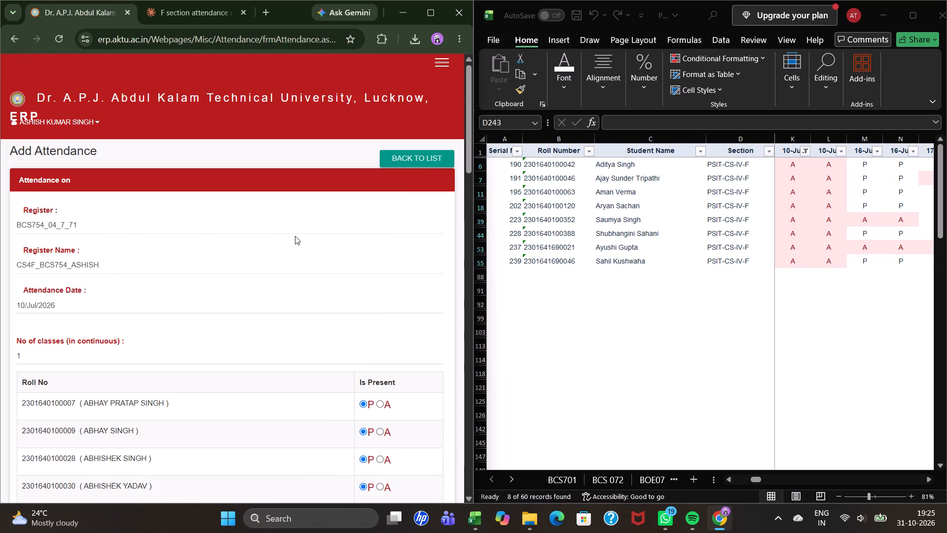
{"action": "scroll", "coordinate": [295, 236], "scroll_direction": "down", "scroll_amount": 10}
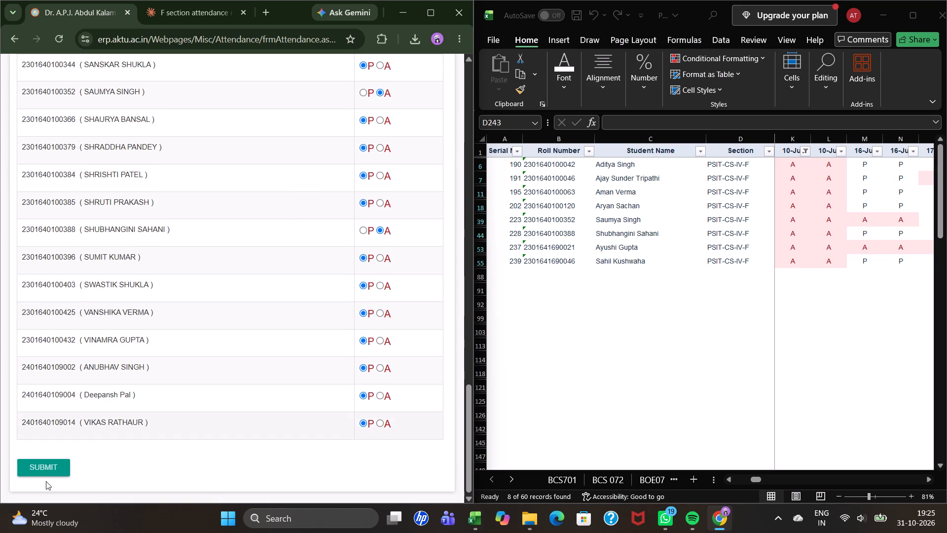
{"action": "left_click", "coordinate": [42, 466]}
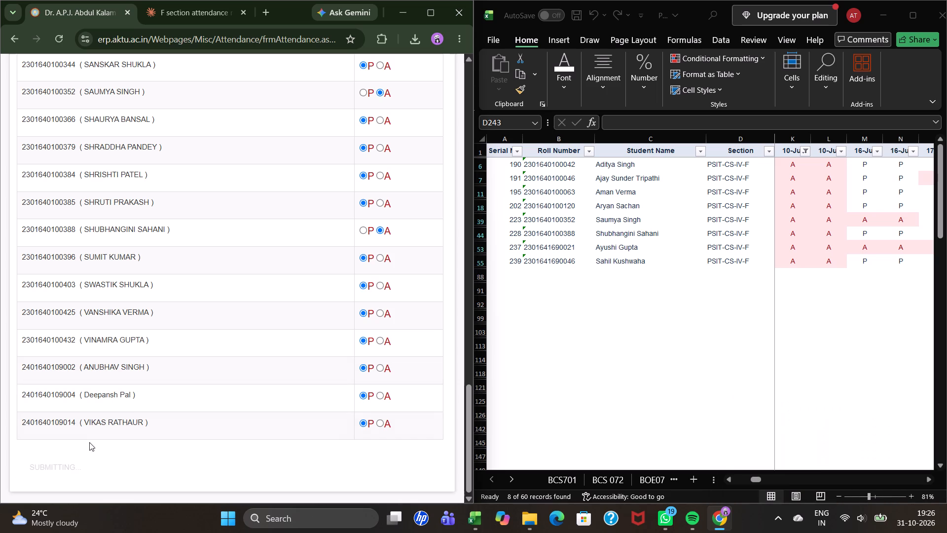
{"action": "scroll", "coordinate": [190, 315], "scroll_direction": "up", "scroll_amount": 10}
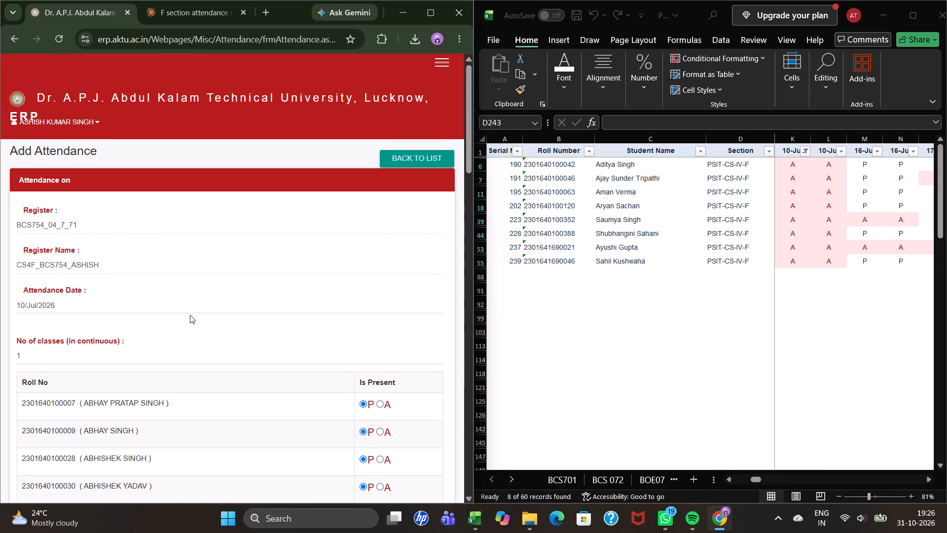
{"action": "scroll", "coordinate": [190, 315], "scroll_direction": "down", "scroll_amount": 5}
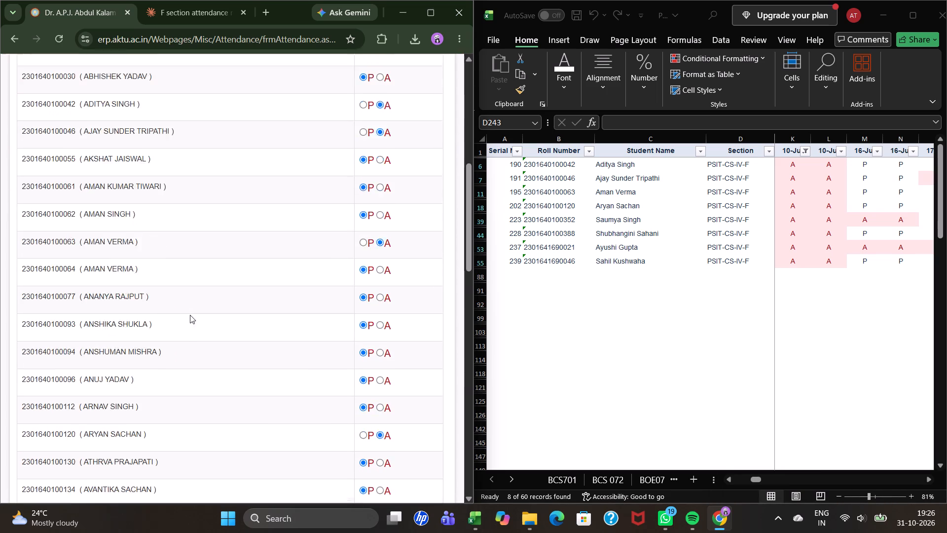
{"action": "scroll", "coordinate": [190, 315], "scroll_direction": "down", "scroll_amount": 8}
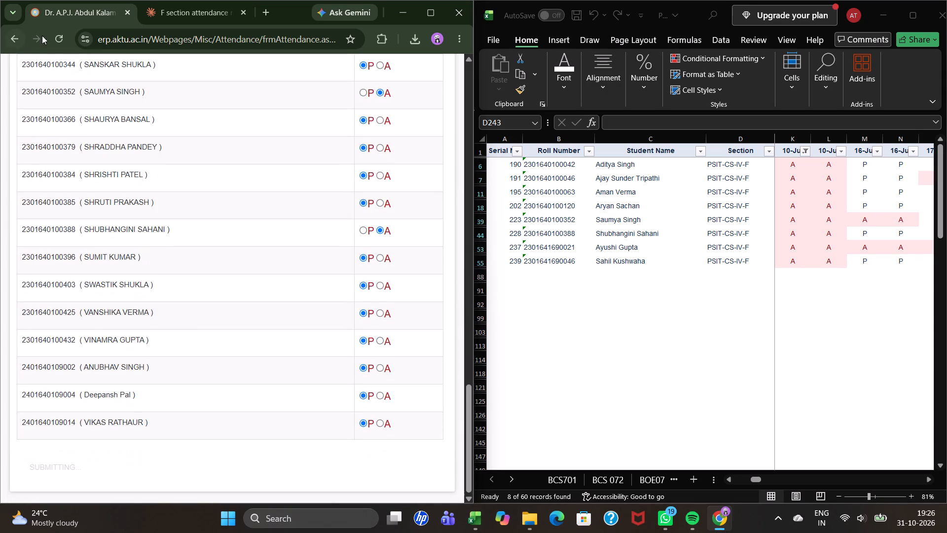
Reload the stalled ERP attendance page twice.
{"action": "left_click", "coordinate": [59, 38]}
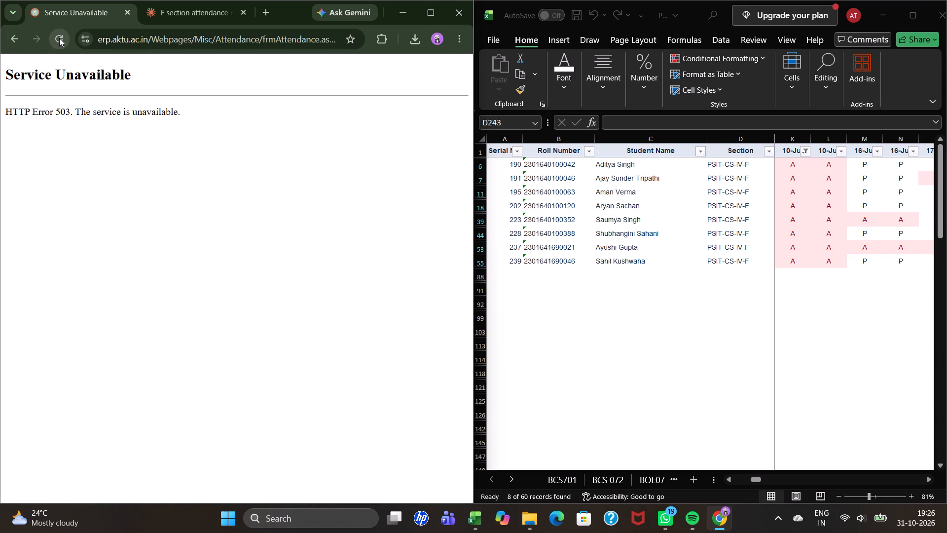
{"action": "left_click", "coordinate": [59, 38]}
Close the F section attendance report tab and the Chrome window with the ERP page.
{"action": "left_click", "coordinate": [241, 14]}
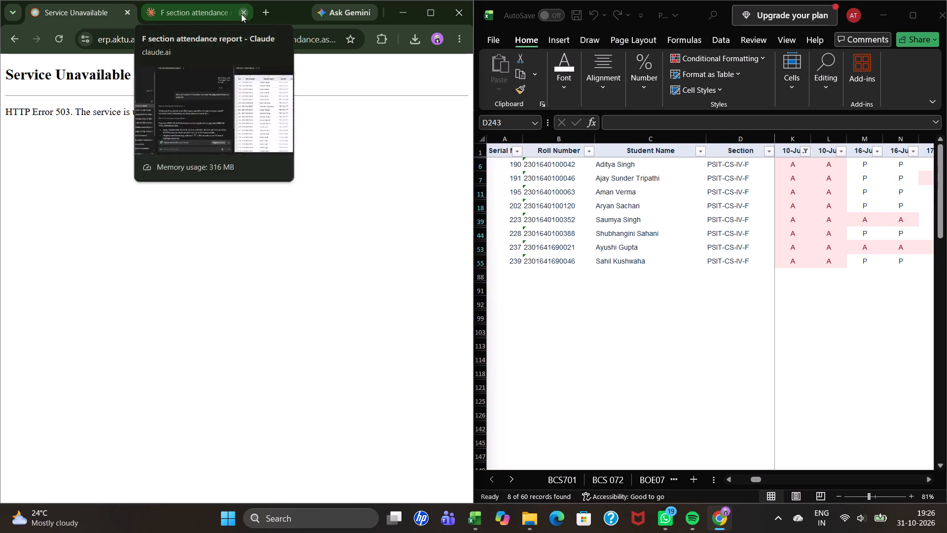
{"action": "left_click", "coordinate": [157, 9]}
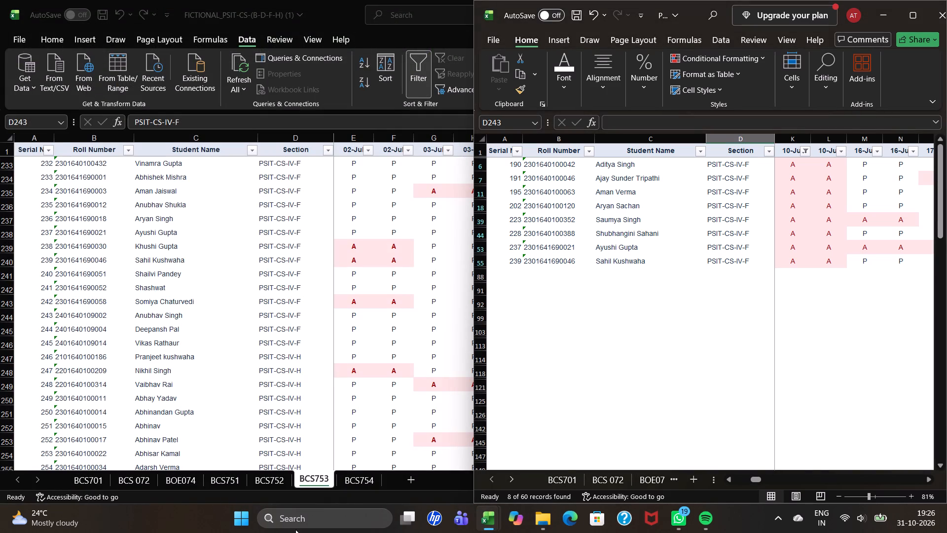
Reopen Google Chrome with the panda-avatar profile and search Google for "aktu erp".
{"action": "left_click", "coordinate": [304, 524]}
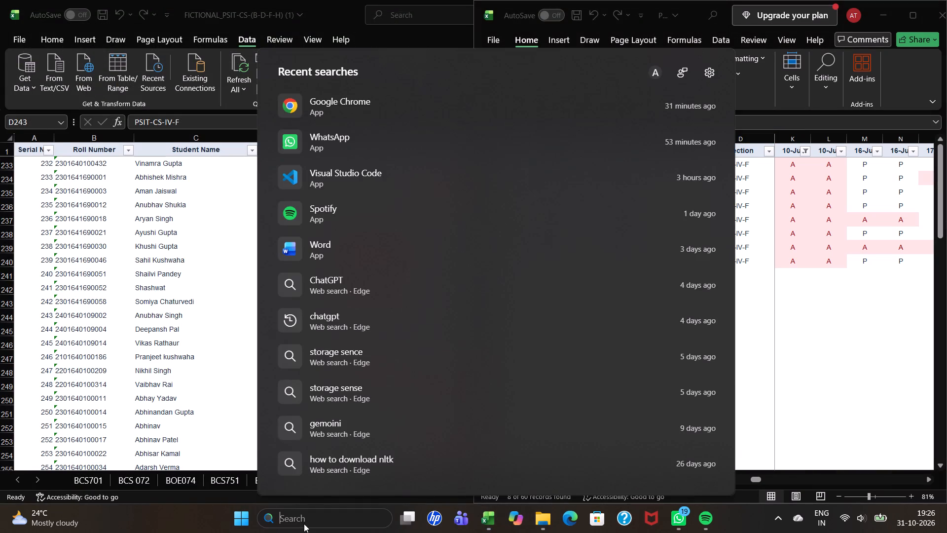
{"action": "left_click", "coordinate": [379, 98]}
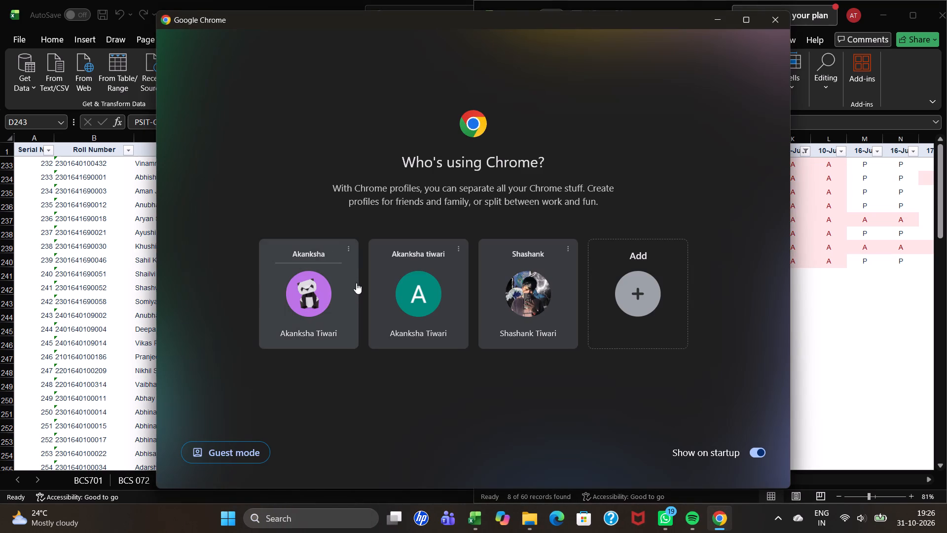
{"action": "left_click", "coordinate": [344, 293]}
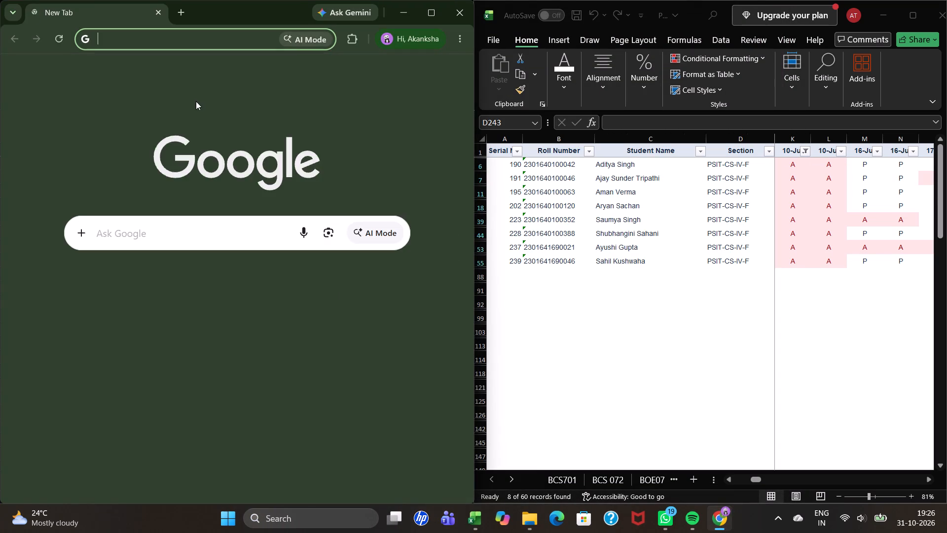
{"action": "left_click", "coordinate": [198, 238]}
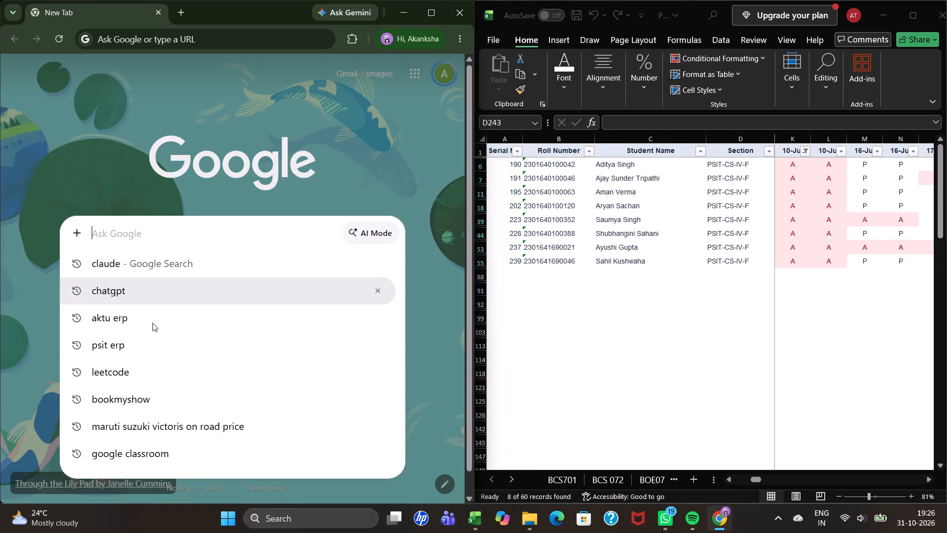
{"action": "left_click", "coordinate": [150, 318]}
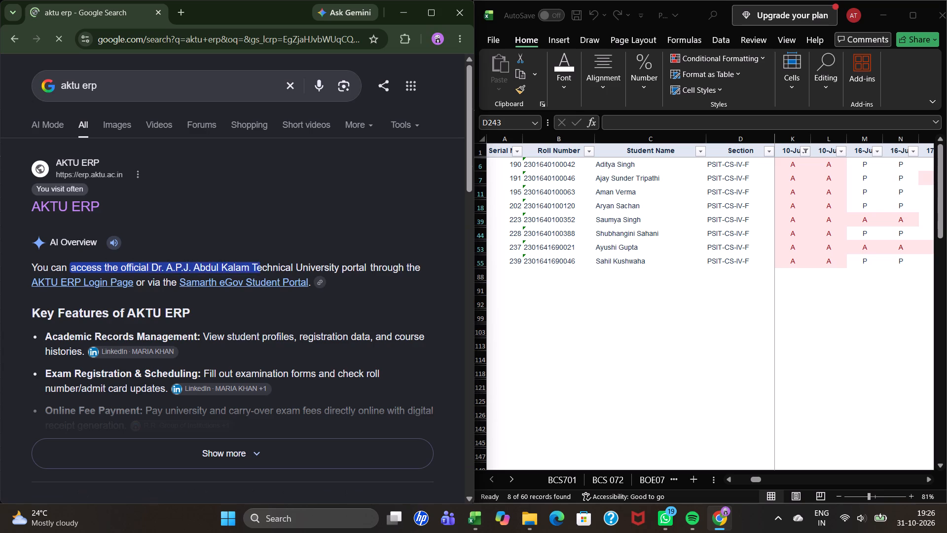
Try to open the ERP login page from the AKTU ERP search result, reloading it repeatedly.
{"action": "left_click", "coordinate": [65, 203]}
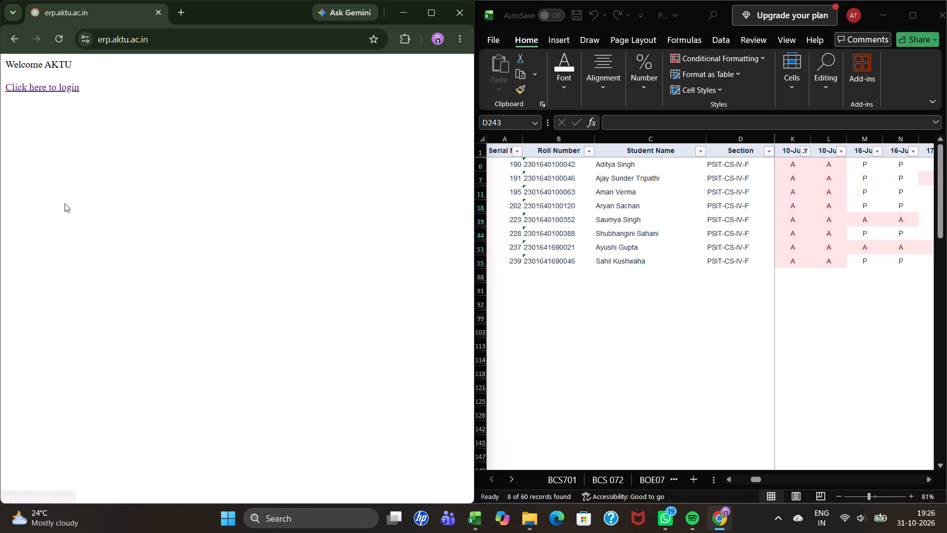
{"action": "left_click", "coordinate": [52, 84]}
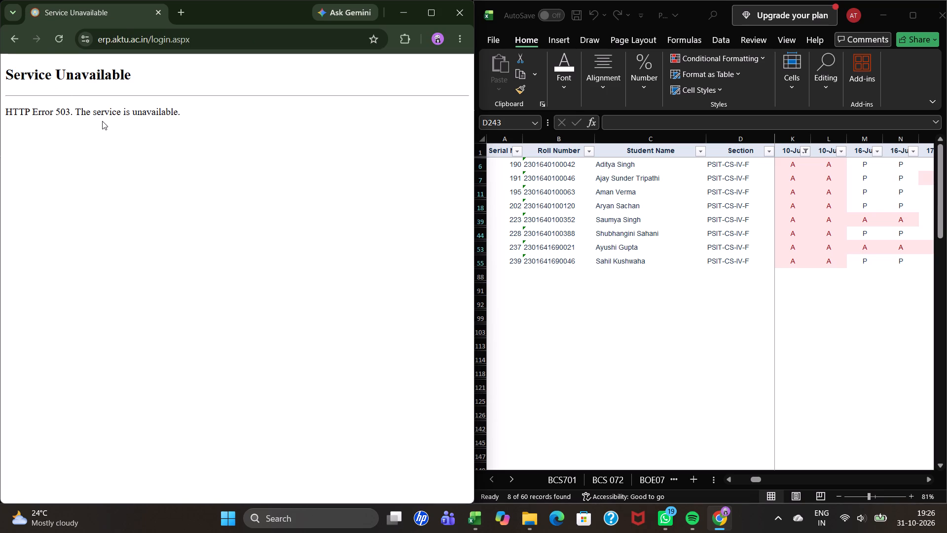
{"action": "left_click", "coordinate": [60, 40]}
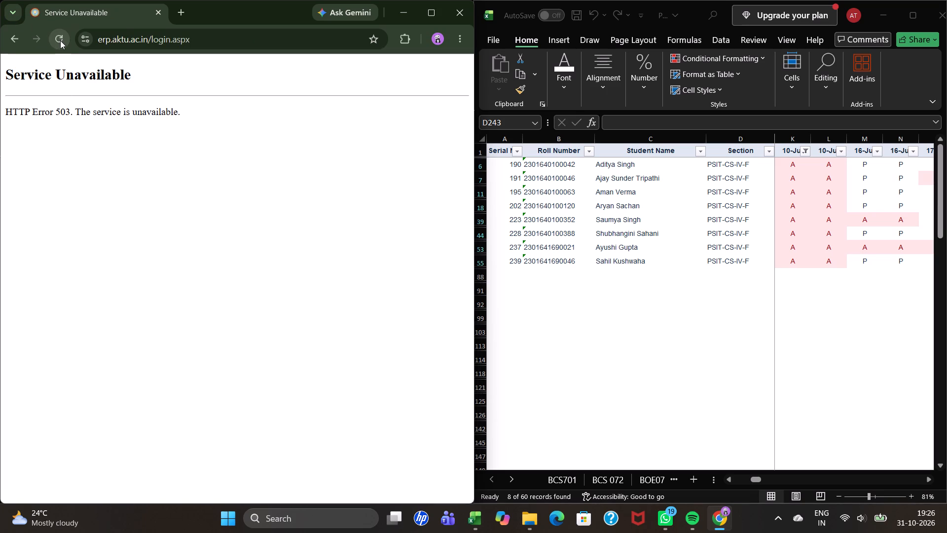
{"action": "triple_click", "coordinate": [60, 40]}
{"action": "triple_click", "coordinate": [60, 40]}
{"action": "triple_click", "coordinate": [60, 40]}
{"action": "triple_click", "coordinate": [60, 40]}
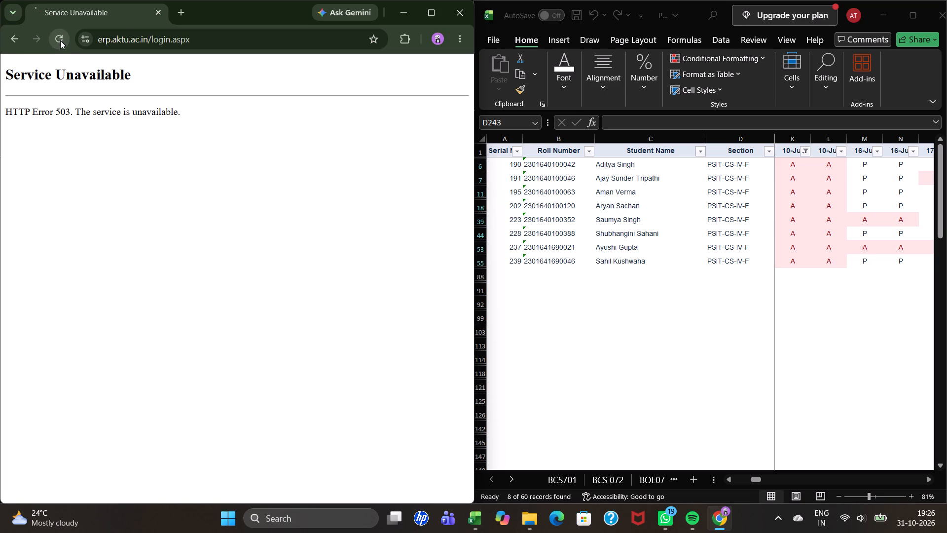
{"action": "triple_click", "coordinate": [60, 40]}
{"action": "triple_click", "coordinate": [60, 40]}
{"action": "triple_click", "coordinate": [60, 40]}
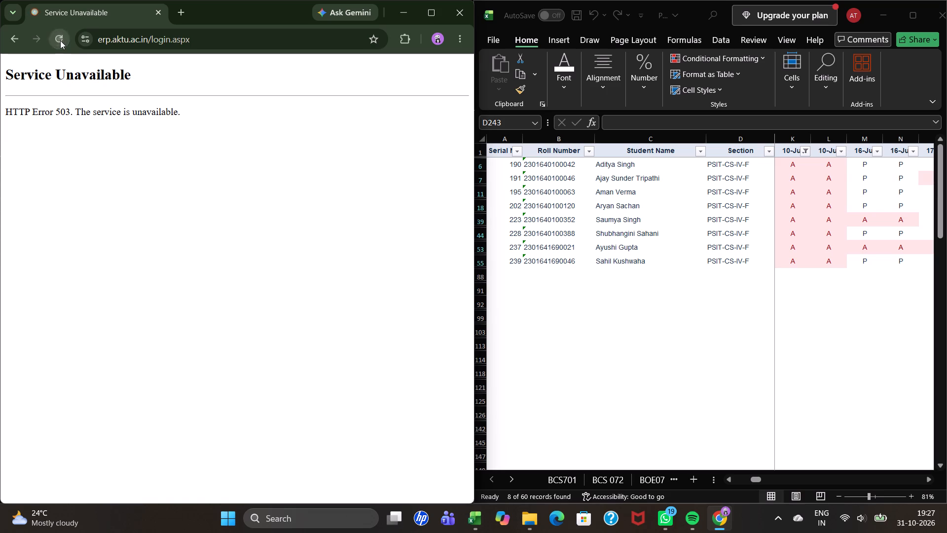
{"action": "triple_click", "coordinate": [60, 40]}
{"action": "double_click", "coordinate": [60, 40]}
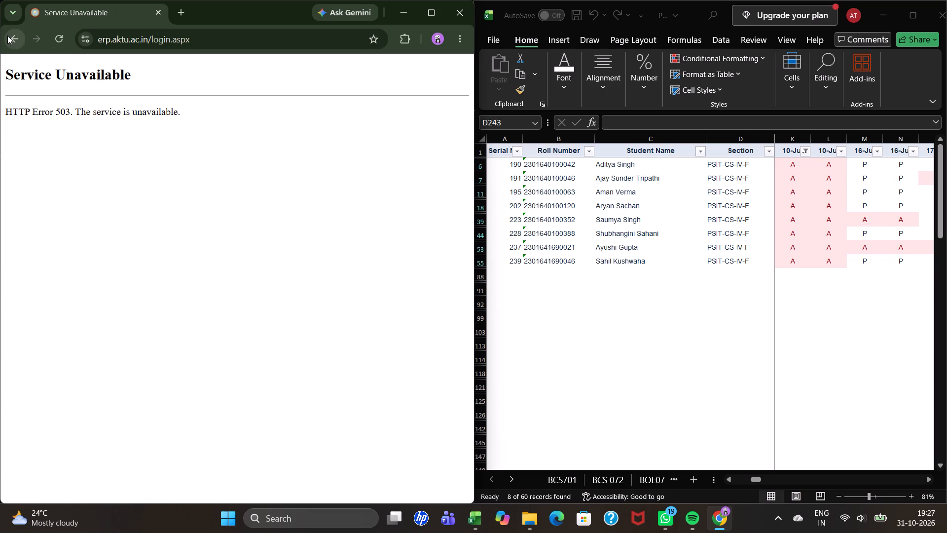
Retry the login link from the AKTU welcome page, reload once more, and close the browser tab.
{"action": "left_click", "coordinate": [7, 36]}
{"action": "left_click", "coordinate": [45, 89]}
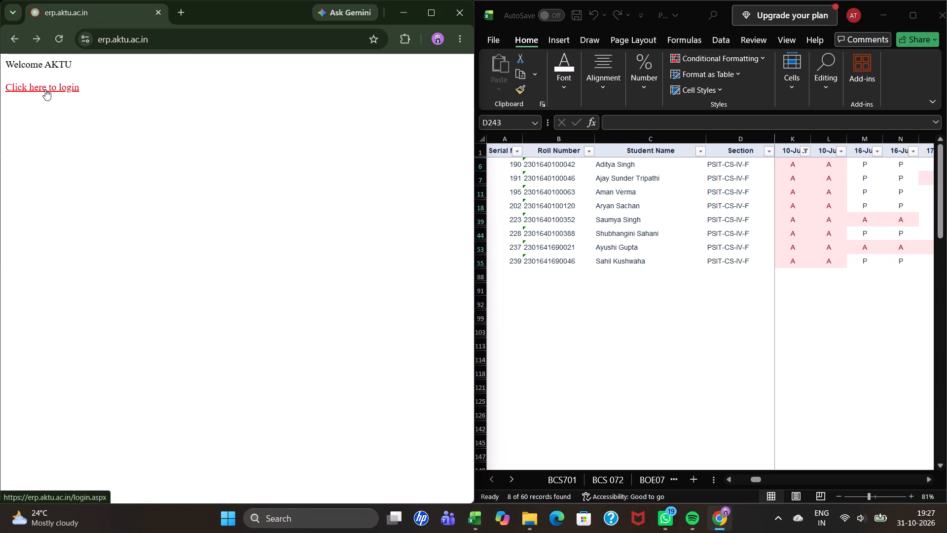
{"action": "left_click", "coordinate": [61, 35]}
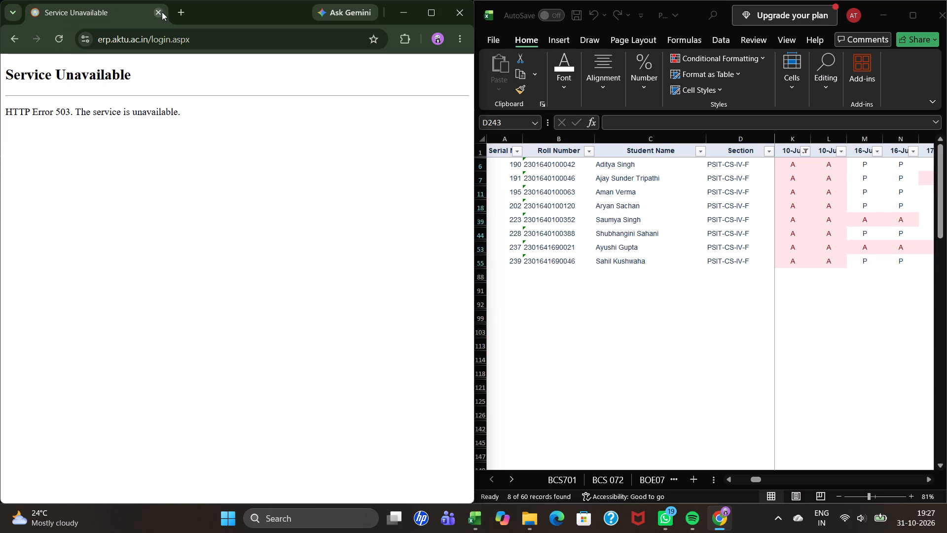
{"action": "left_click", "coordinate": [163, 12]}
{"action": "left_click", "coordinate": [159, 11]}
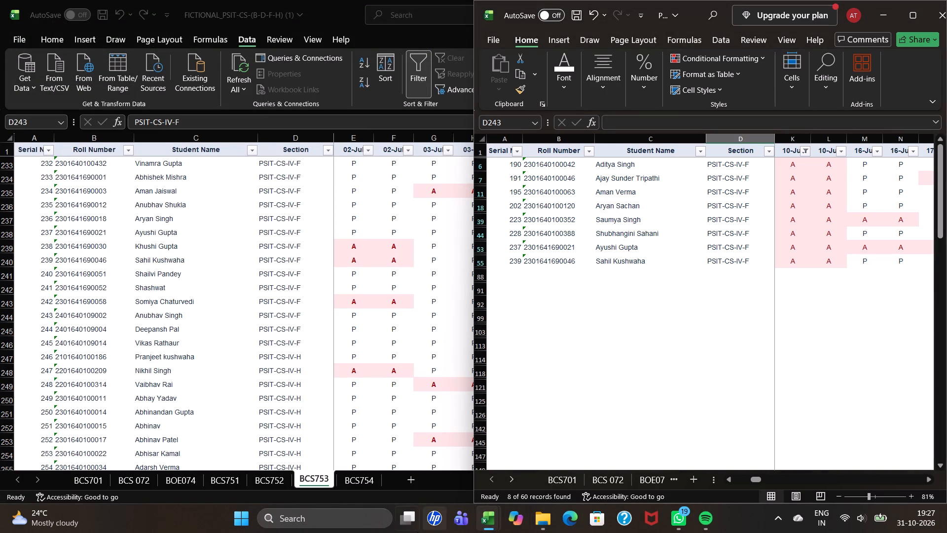
Reopen Google Chrome with the panda-avatar profile and open the AKTU ERP site from a Google search for "aktu erp".
{"action": "left_click", "coordinate": [350, 526]}
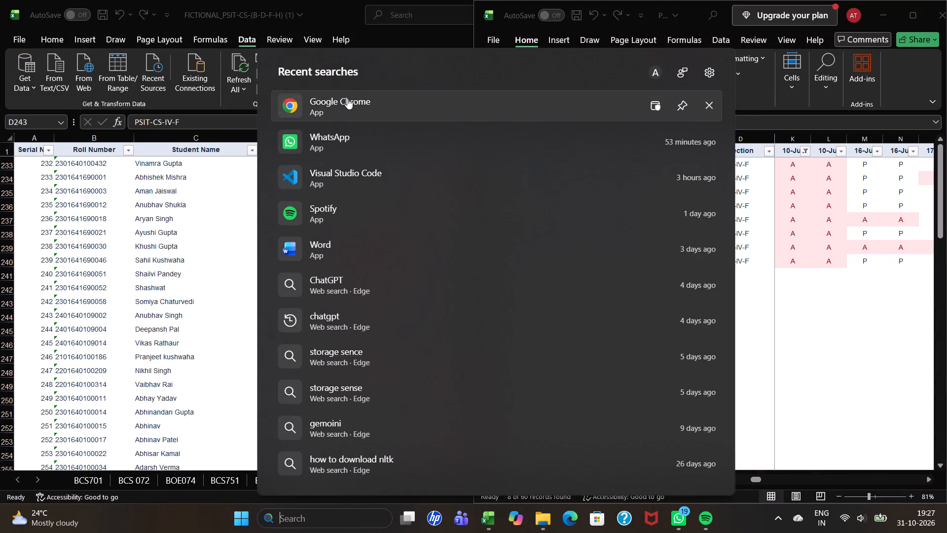
{"action": "left_click", "coordinate": [347, 98]}
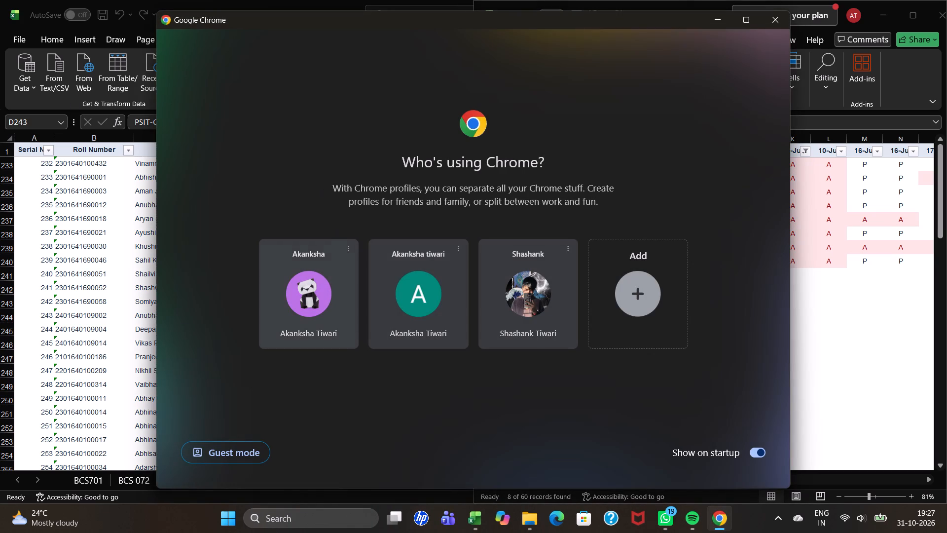
{"action": "left_click", "coordinate": [336, 294]}
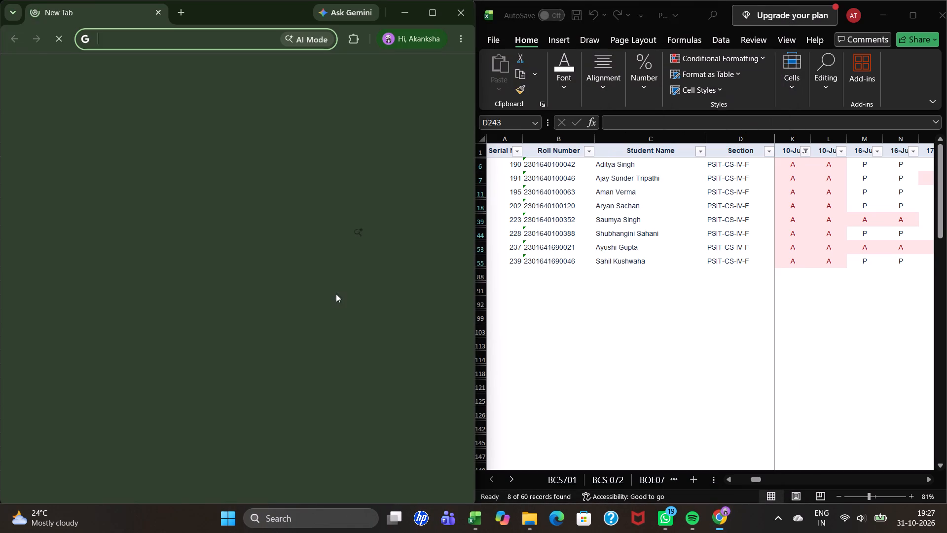
{"action": "left_click", "coordinate": [253, 233]}
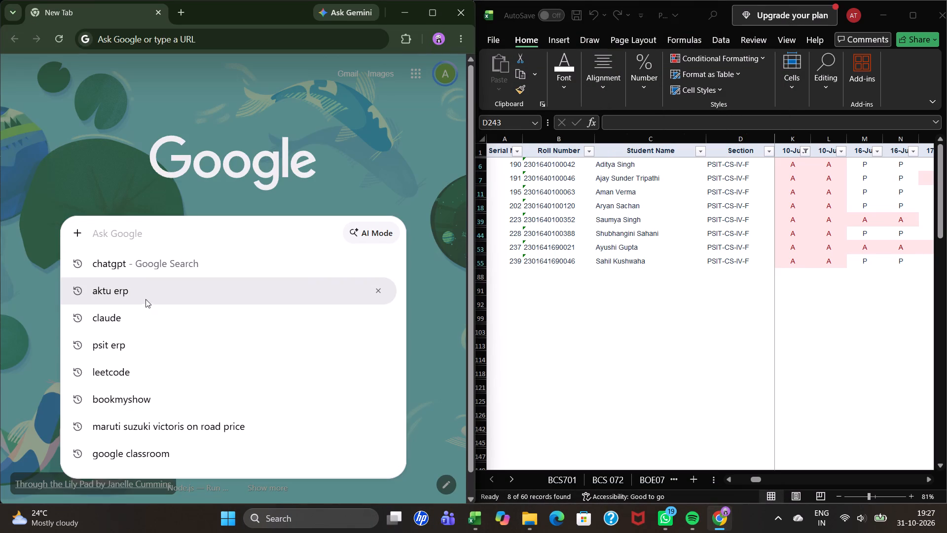
{"action": "left_click", "coordinate": [141, 292]}
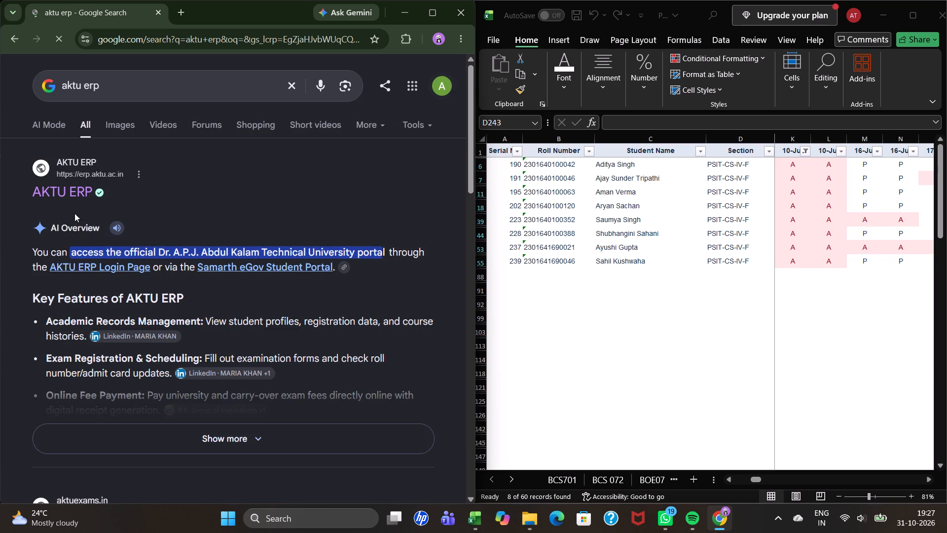
{"action": "left_click", "coordinate": [70, 194]}
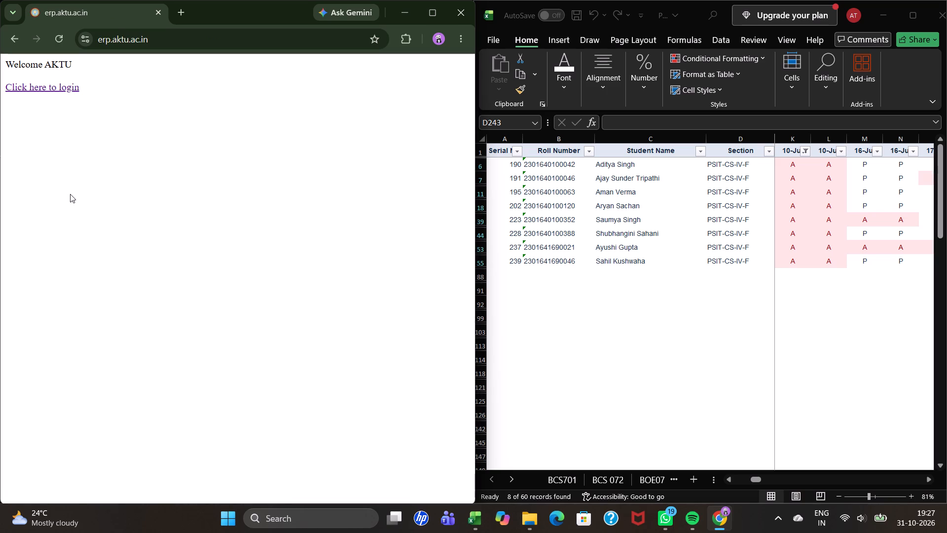
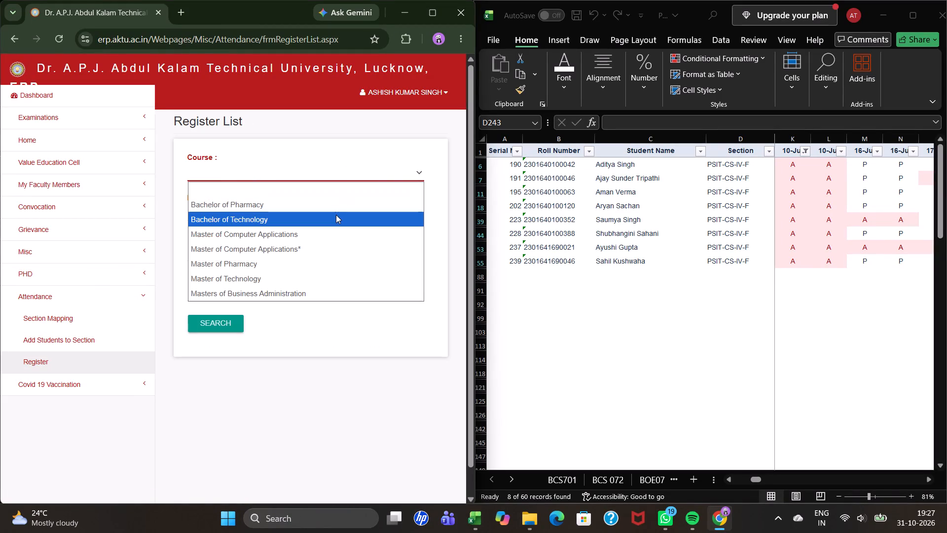
Search the Bachelor of Technology registers for branch Computer Science and Engineering, semester 7, subject BCS754 (Startup and Entrepreneurial Activity Assessment#).
{"action": "left_click", "coordinate": [412, 214]}
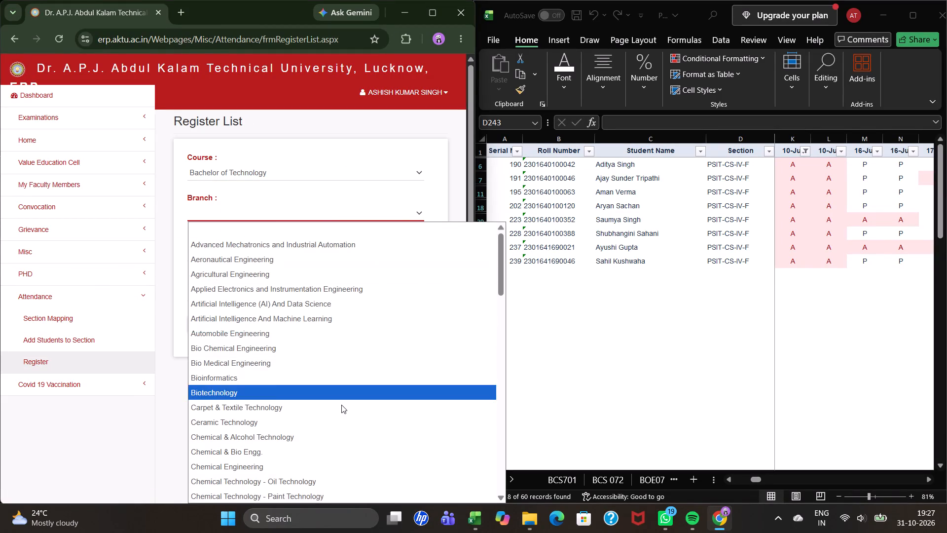
{"action": "scroll", "coordinate": [341, 405], "scroll_direction": "down", "scroll_amount": 3}
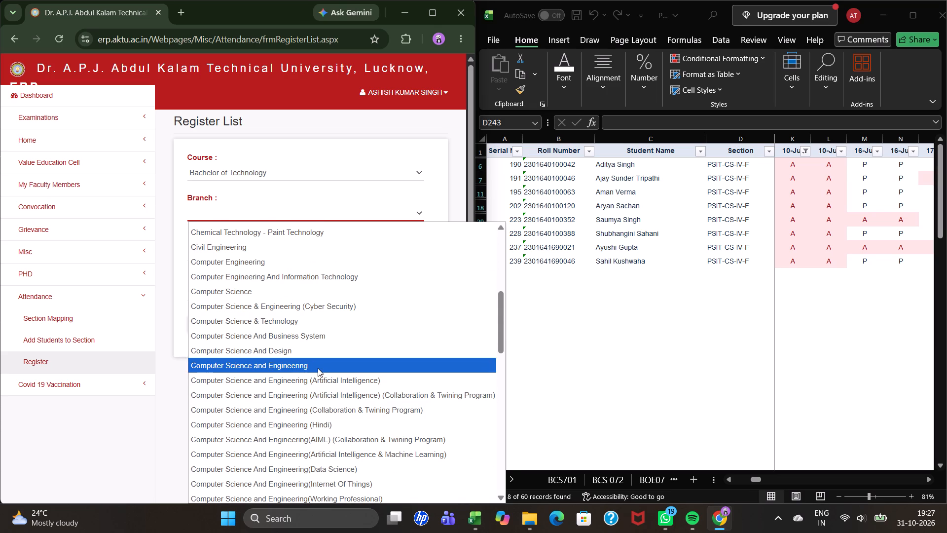
{"action": "left_click", "coordinate": [318, 368]}
{"action": "left_click", "coordinate": [421, 251]}
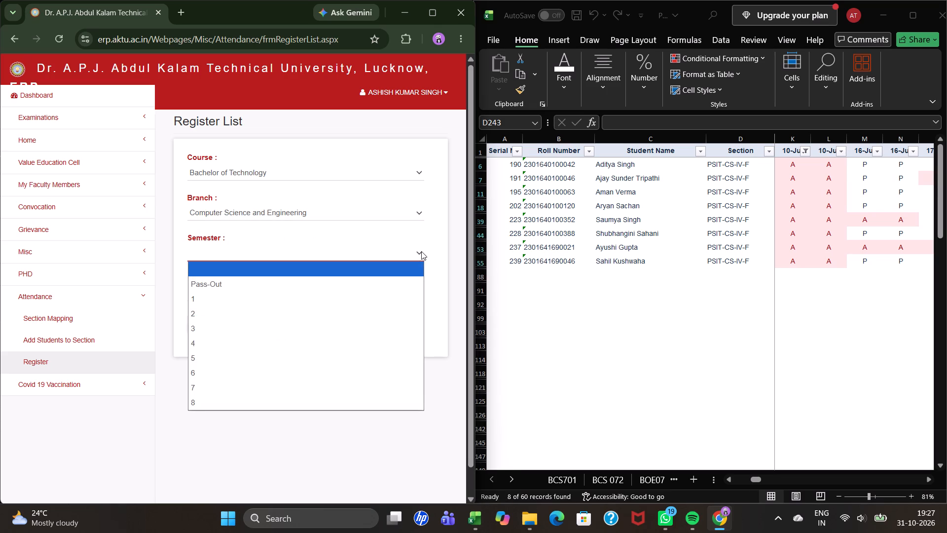
{"action": "left_click", "coordinate": [260, 388]}
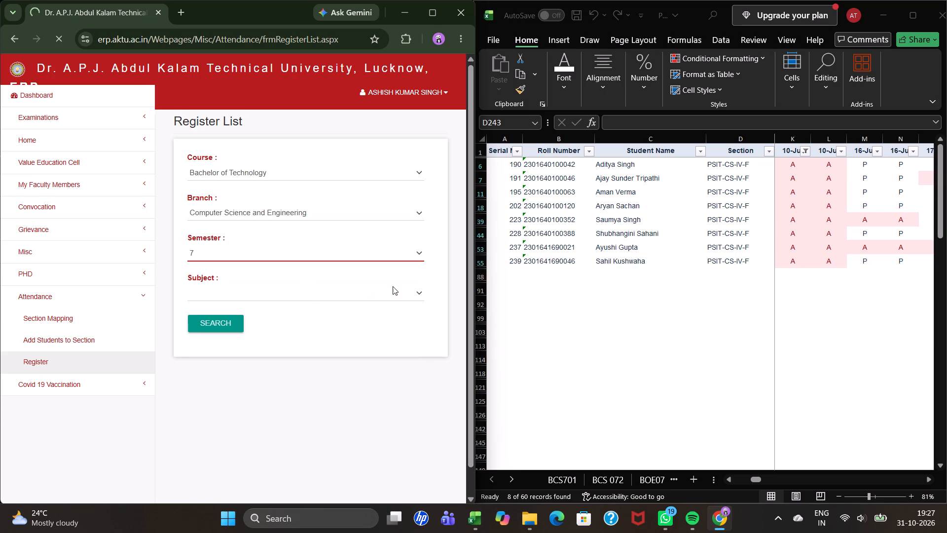
{"action": "left_click", "coordinate": [416, 292]}
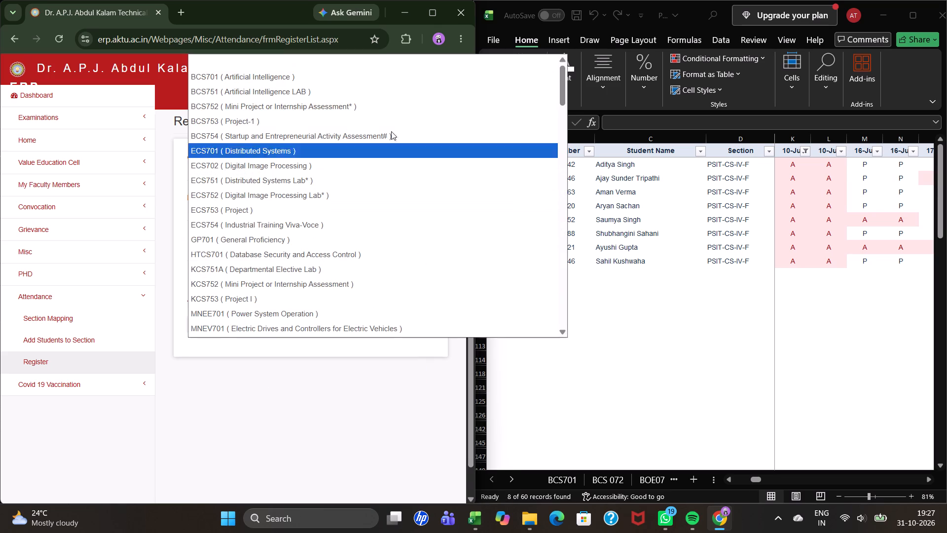
{"action": "left_click", "coordinate": [382, 131]}
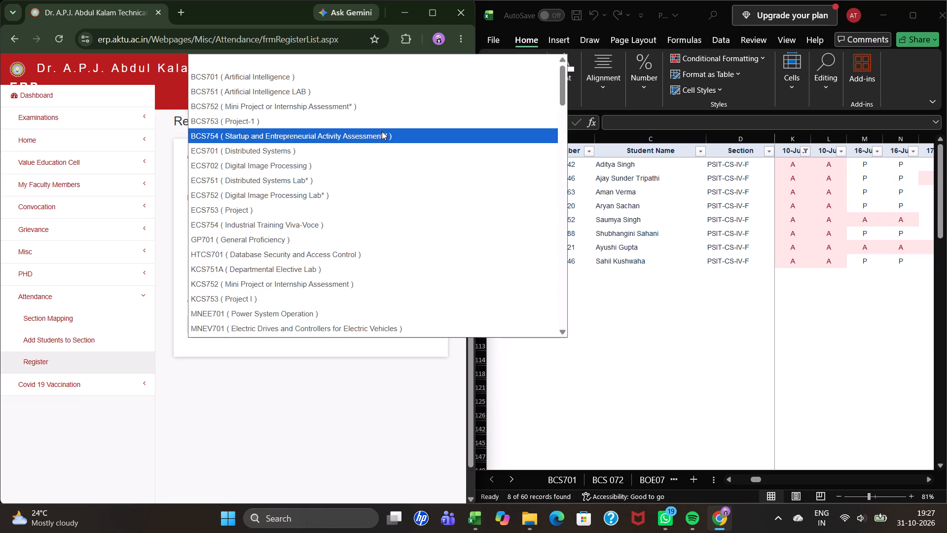
{"action": "left_click", "coordinate": [230, 322]}
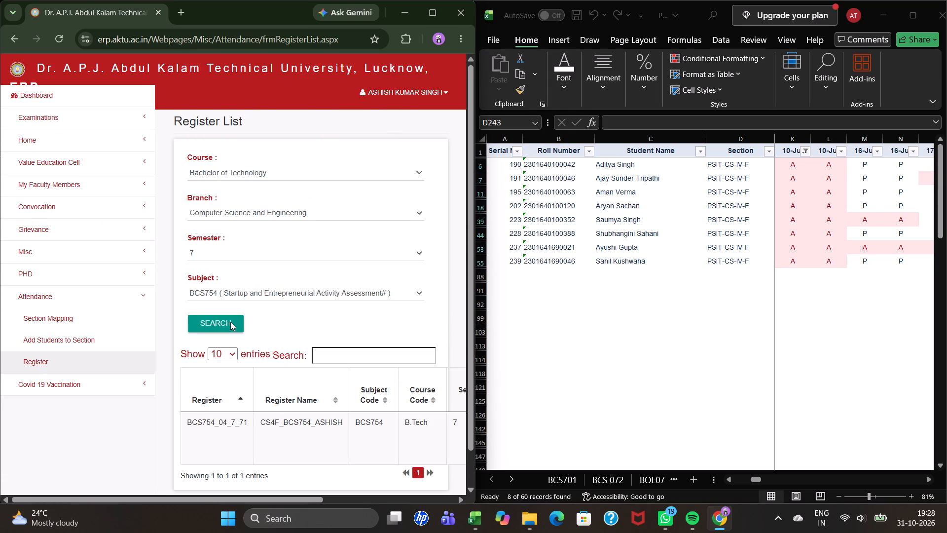
Open the Mark Attendance form for register BCS754_04_7_71.
{"action": "scroll", "coordinate": [230, 322], "scroll_direction": "down", "scroll_amount": 3}
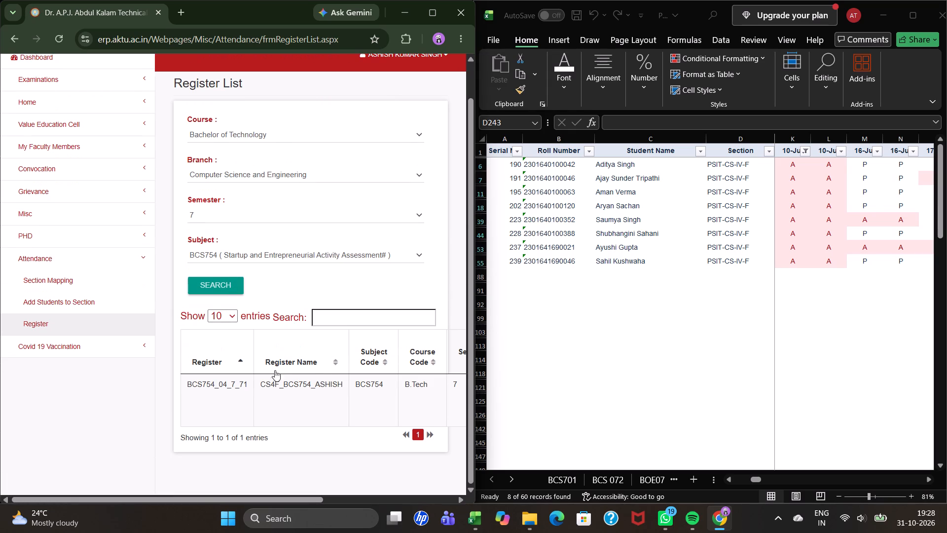
{"action": "scroll", "coordinate": [294, 394], "scroll_direction": "left", "scroll_amount": 3}
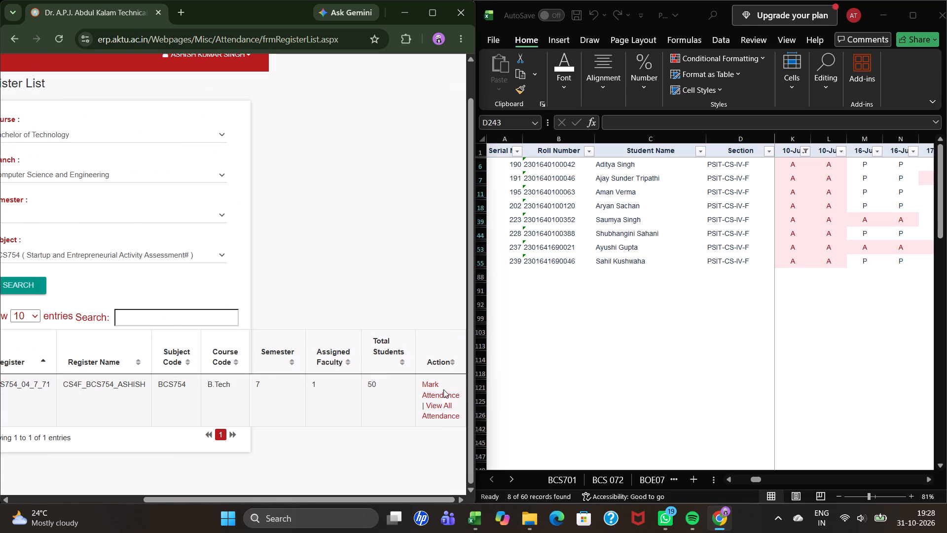
{"action": "left_click", "coordinate": [434, 383]}
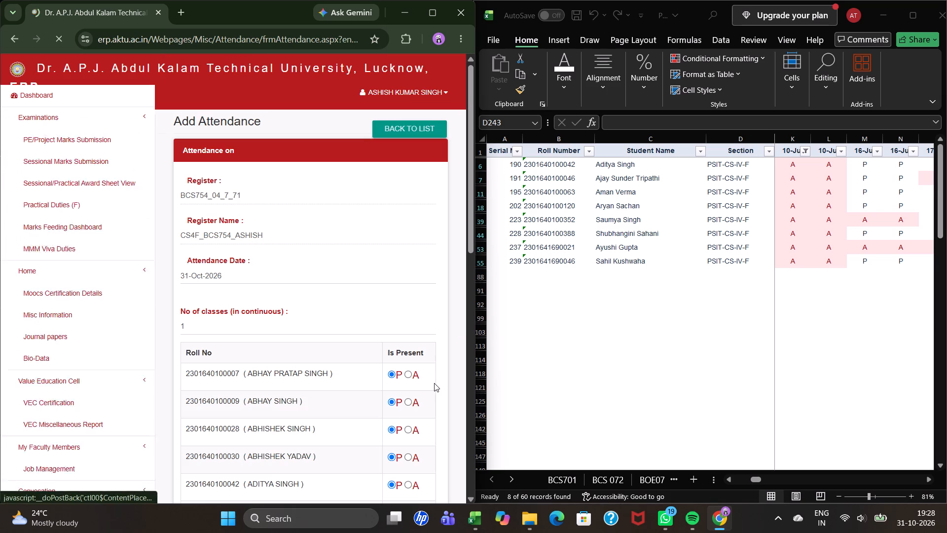
Reload the Add Attendance form, set the attendance date to 10/Jul/2026, and place the browser side by side with the Excel sheet.
{"action": "scroll", "coordinate": [317, 372], "scroll_direction": "down", "scroll_amount": 1}
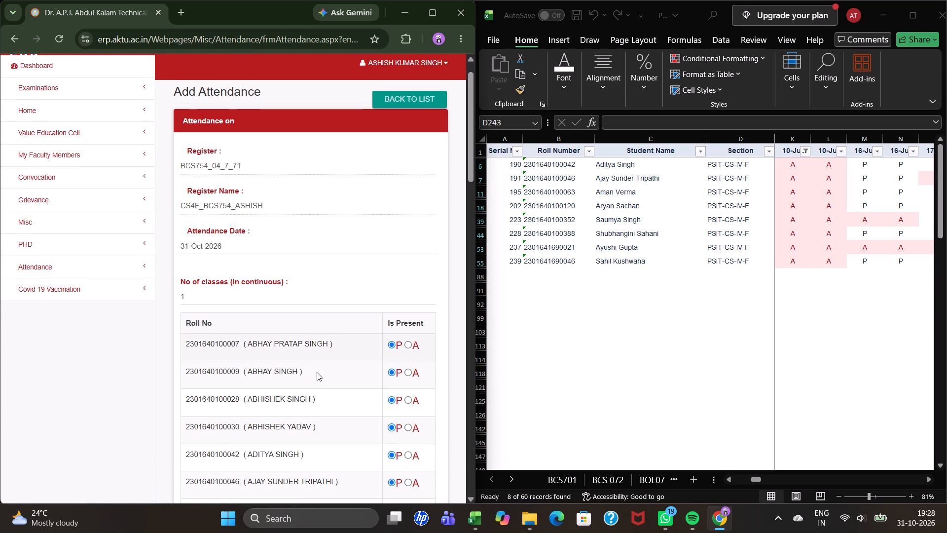
{"action": "scroll", "coordinate": [317, 372], "scroll_direction": "up", "scroll_amount": 1}
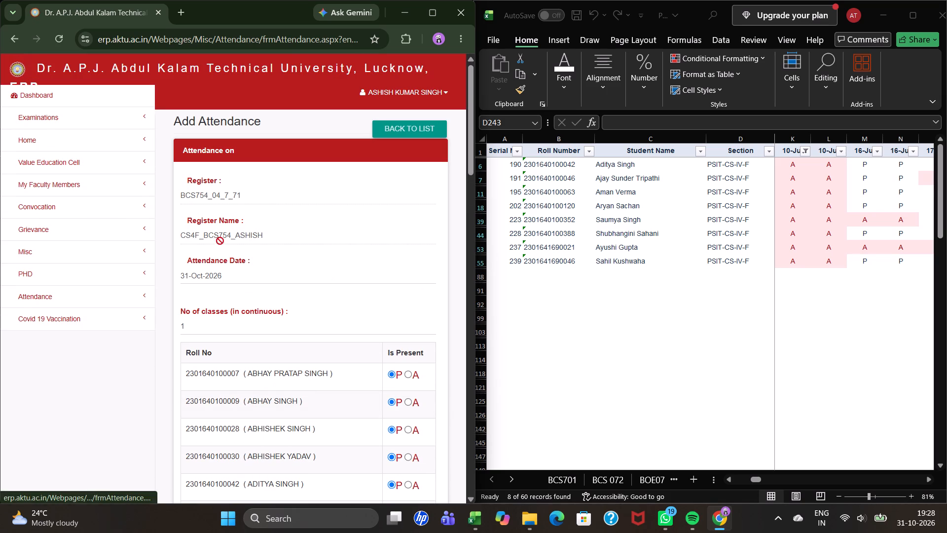
{"action": "left_click", "coordinate": [57, 40]}
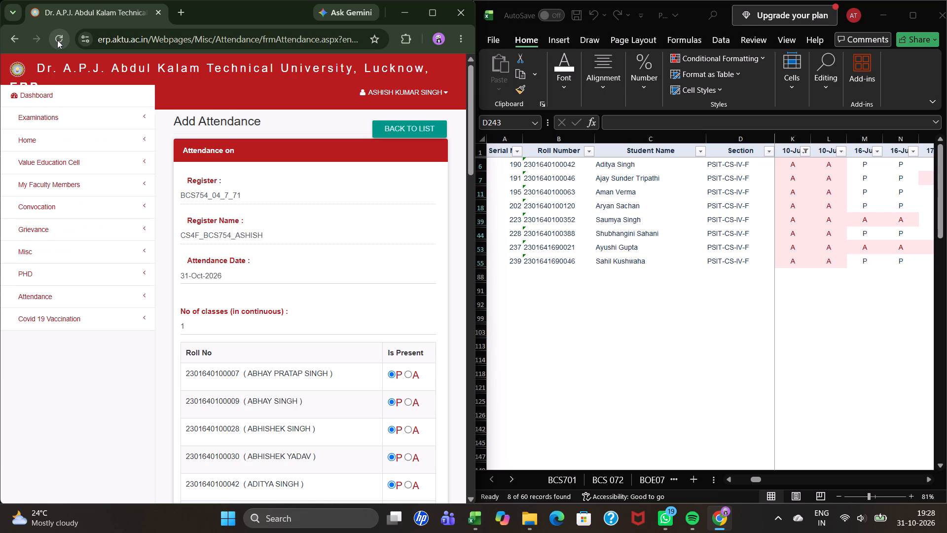
{"action": "left_click", "coordinate": [435, 13]}
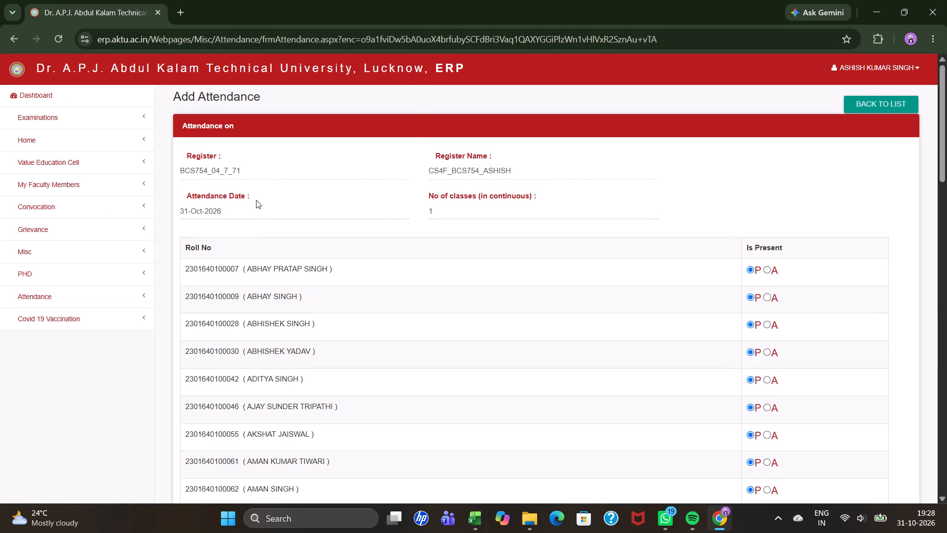
{"action": "left_click", "coordinate": [260, 209]}
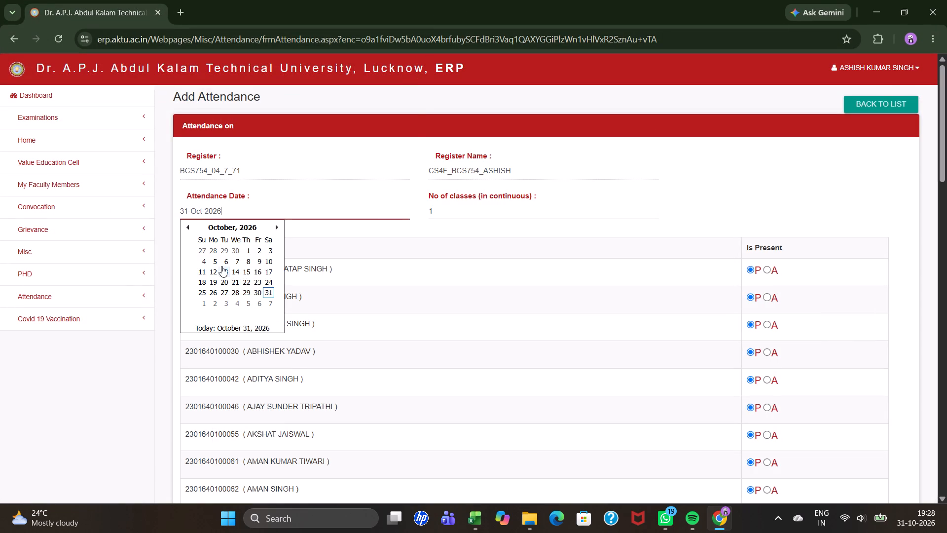
{"action": "left_click", "coordinate": [188, 228]}
{"action": "left_click", "coordinate": [188, 228]}
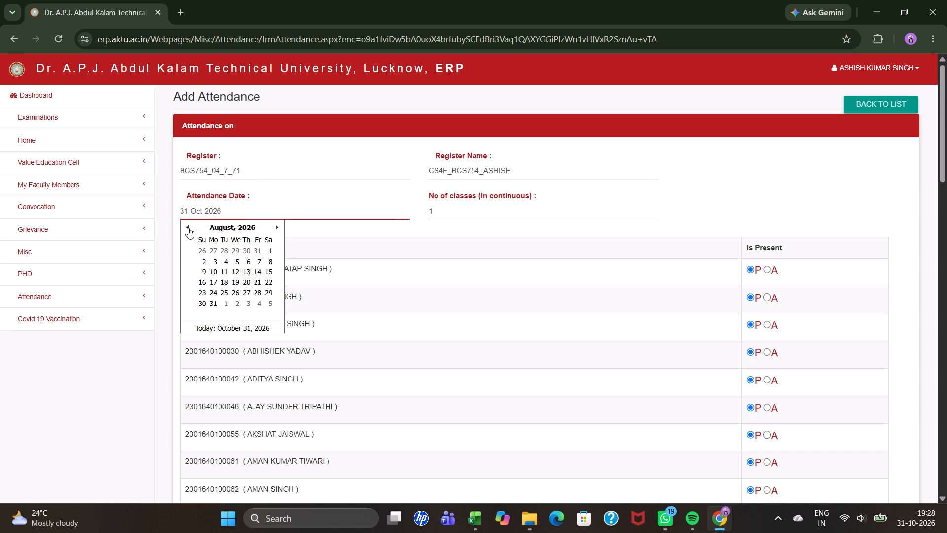
{"action": "left_click", "coordinate": [188, 228]}
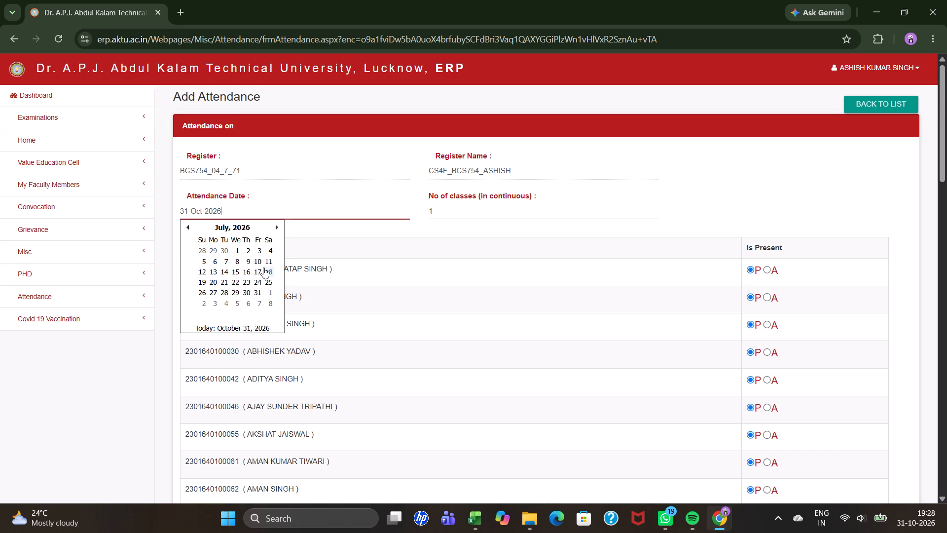
{"action": "left_click", "coordinate": [256, 264]}
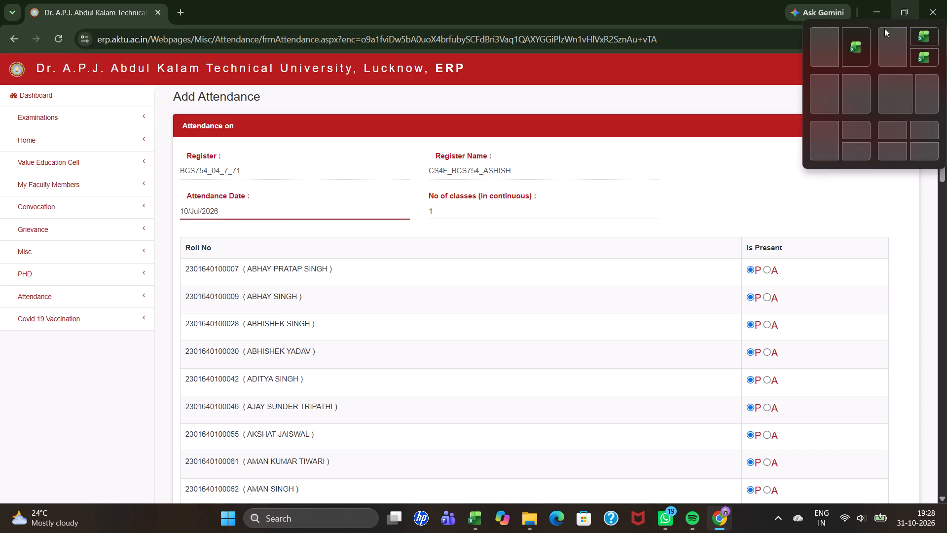
{"action": "left_click", "coordinate": [863, 54]}
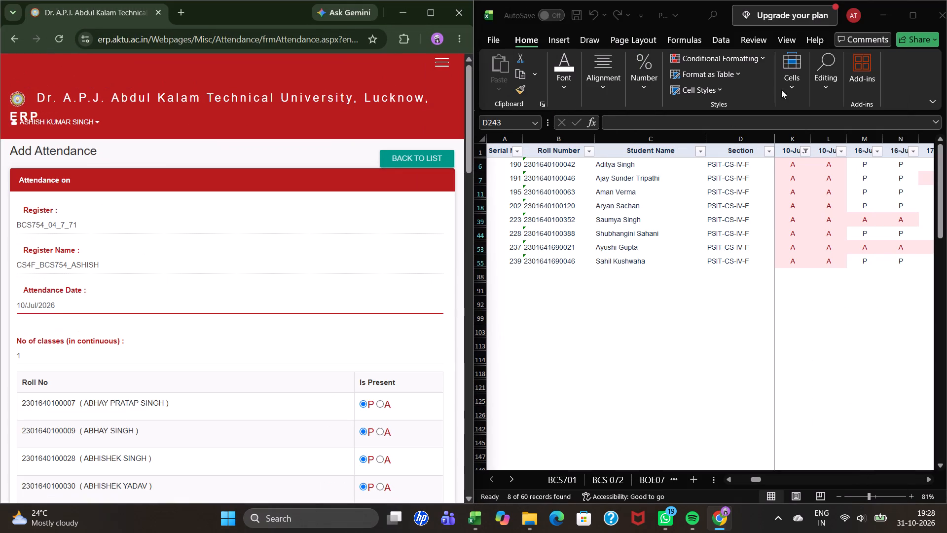
Mark the first four students in the filtered 10-Jul Excel list as absent (A) in the ERP form.
{"action": "scroll", "coordinate": [332, 298], "scroll_direction": "down", "scroll_amount": 1}
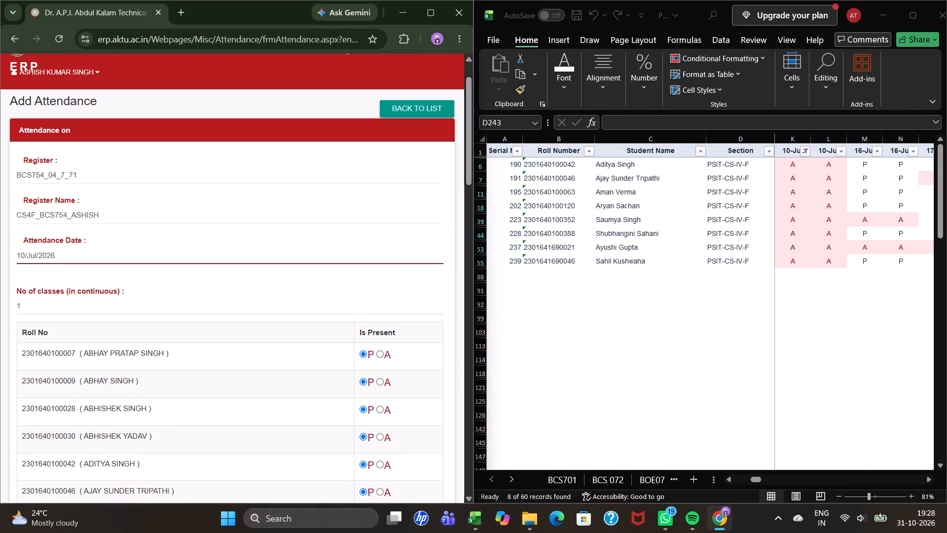
{"action": "scroll", "coordinate": [332, 298], "scroll_direction": "down", "scroll_amount": 2}
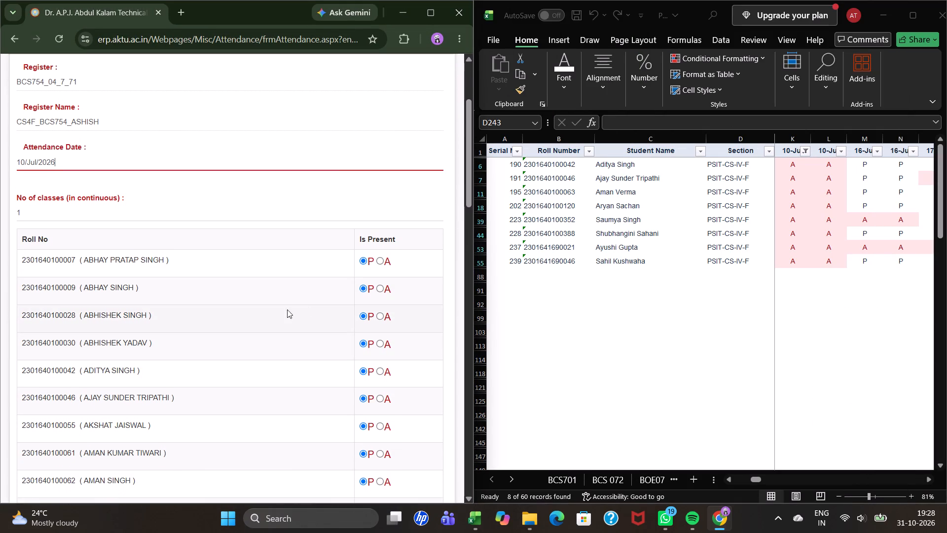
{"action": "left_click", "coordinate": [379, 371]}
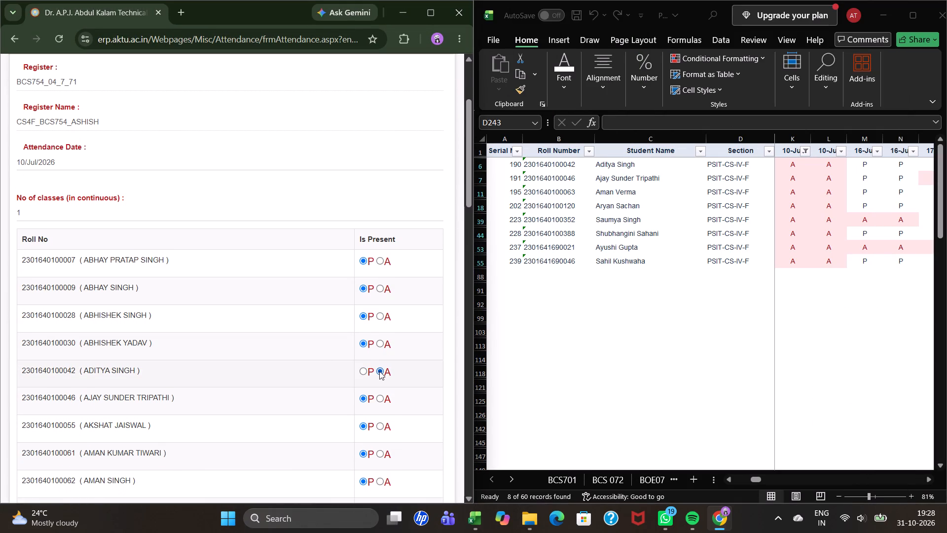
{"action": "scroll", "coordinate": [379, 371], "scroll_direction": "down", "scroll_amount": 3}
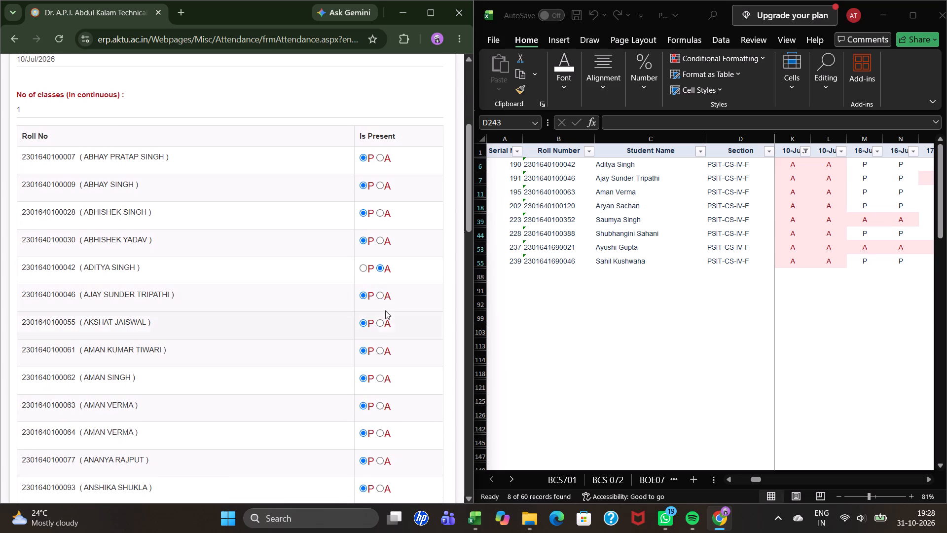
{"action": "left_click", "coordinate": [381, 293]}
{"action": "scroll", "coordinate": [381, 293], "scroll_direction": "down", "scroll_amount": 1}
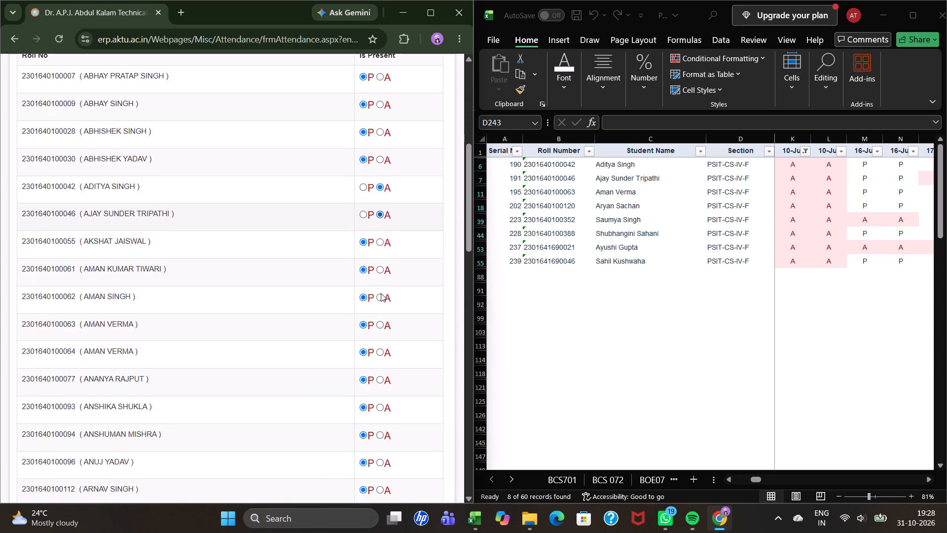
{"action": "scroll", "coordinate": [381, 293], "scroll_direction": "down", "scroll_amount": 1}
{"action": "left_click", "coordinate": [379, 317]}
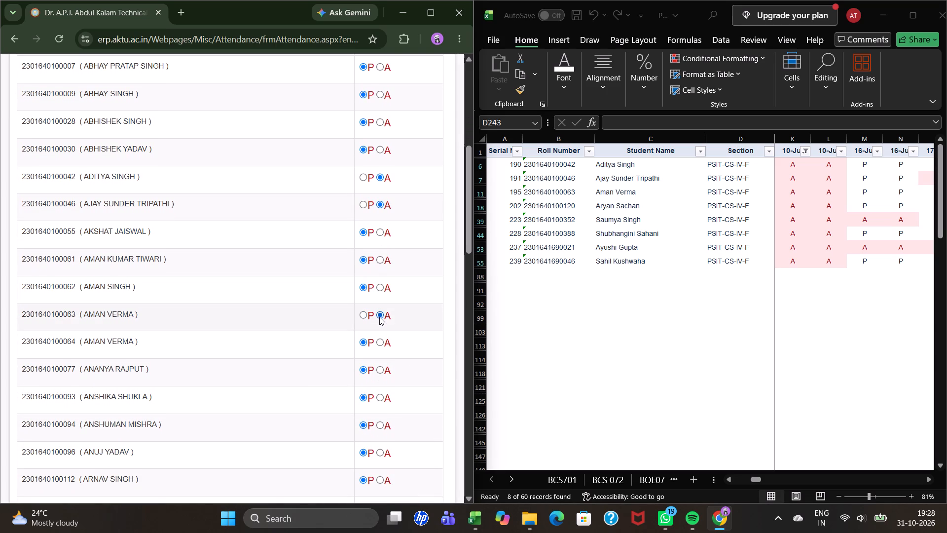
{"action": "scroll", "coordinate": [379, 317], "scroll_direction": "down", "scroll_amount": 4}
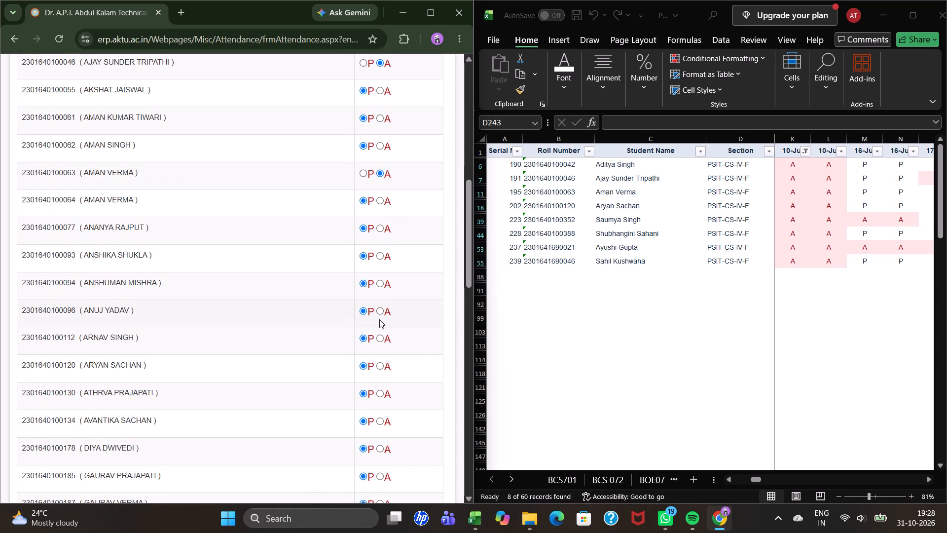
{"action": "left_click", "coordinate": [379, 366]}
Mark the fifth and sixth students in the filtered 10-Jul Excel list as absent (A) in the ERP form.
{"action": "scroll", "coordinate": [379, 366], "scroll_direction": "down", "scroll_amount": 1}
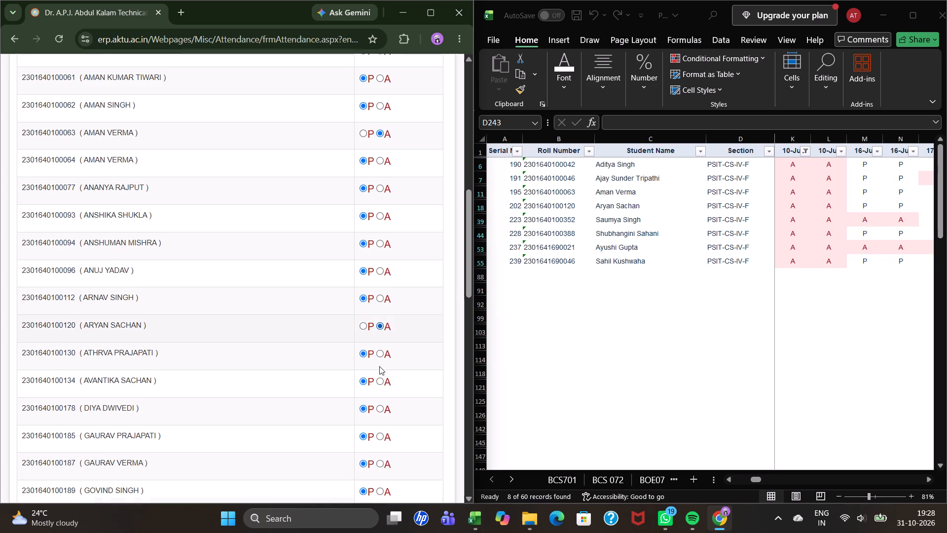
{"action": "scroll", "coordinate": [379, 366], "scroll_direction": "down", "scroll_amount": 6}
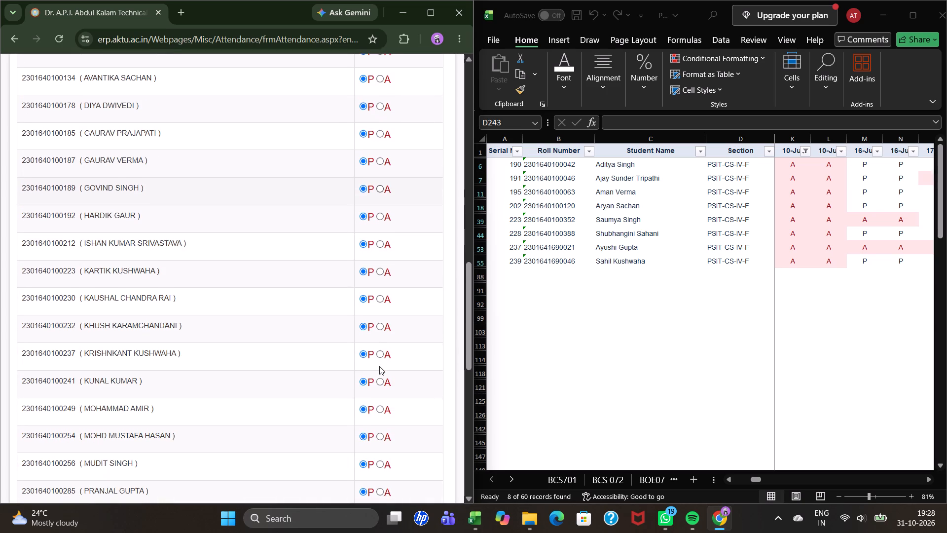
{"action": "scroll", "coordinate": [379, 366], "scroll_direction": "down", "scroll_amount": 3}
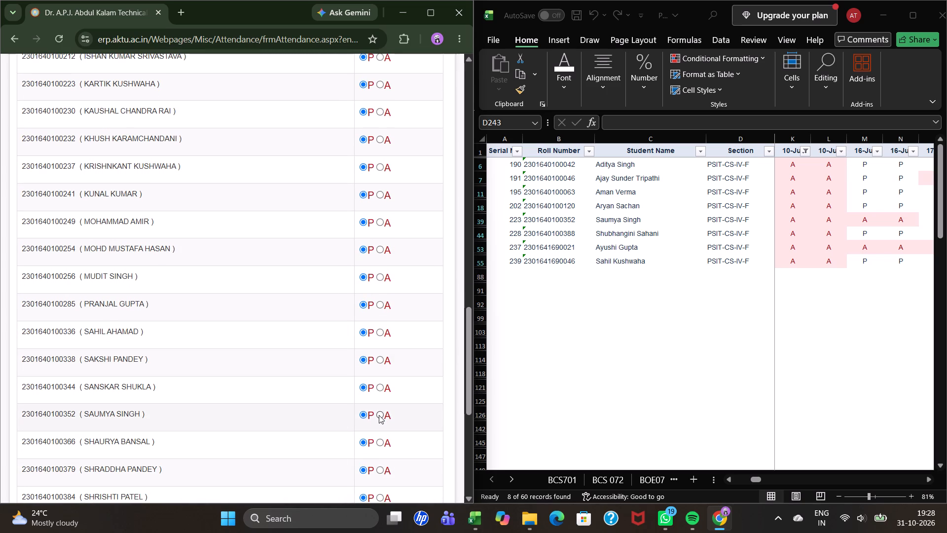
{"action": "left_click", "coordinate": [379, 415]}
{"action": "scroll", "coordinate": [379, 415], "scroll_direction": "down", "scroll_amount": 3}
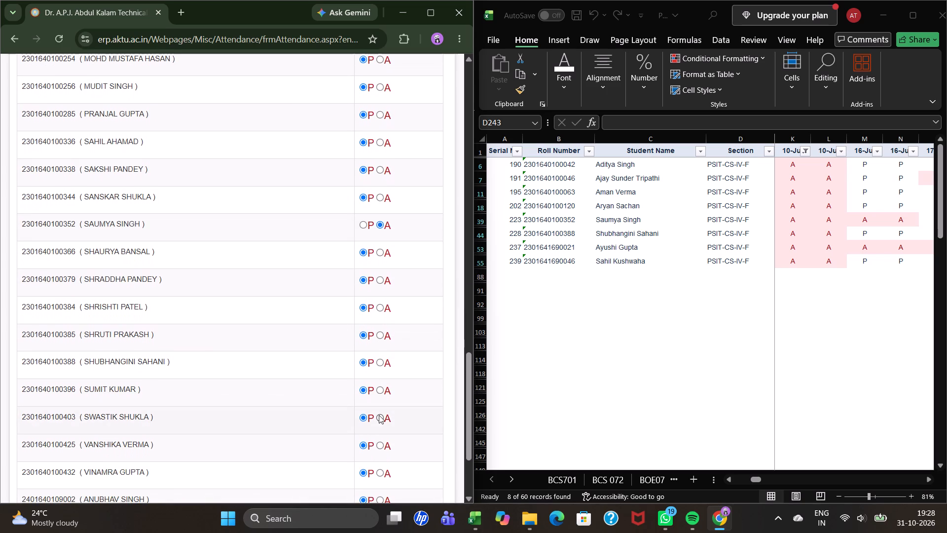
{"action": "left_click", "coordinate": [380, 365]}
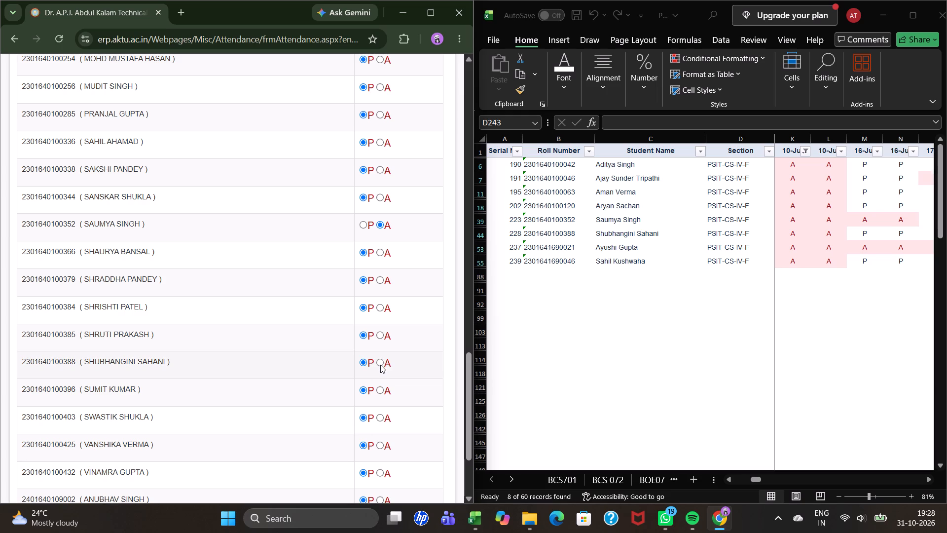
Save the 10/Jul/2026 attendance and return to the start of the Add Attendance form.
{"action": "scroll", "coordinate": [380, 365], "scroll_direction": "down", "scroll_amount": 5}
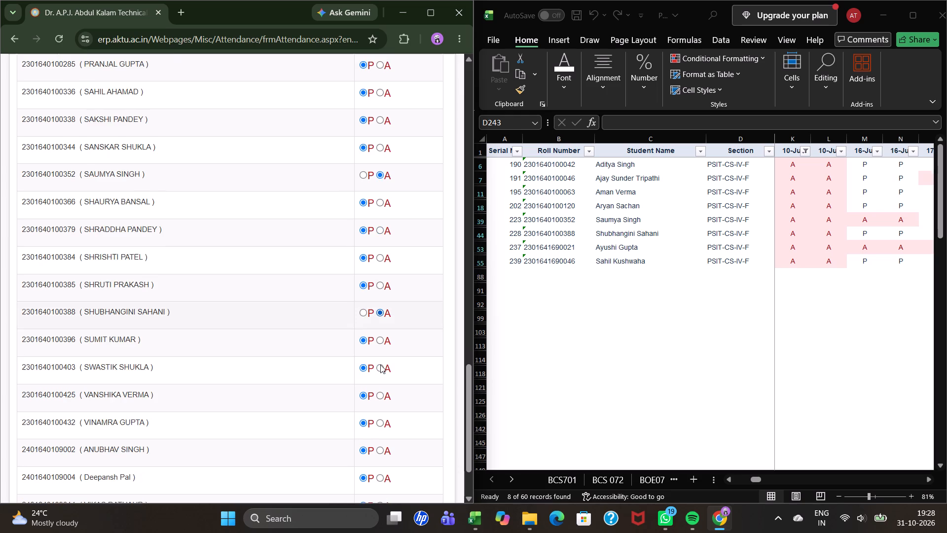
{"action": "left_click", "coordinate": [48, 465]}
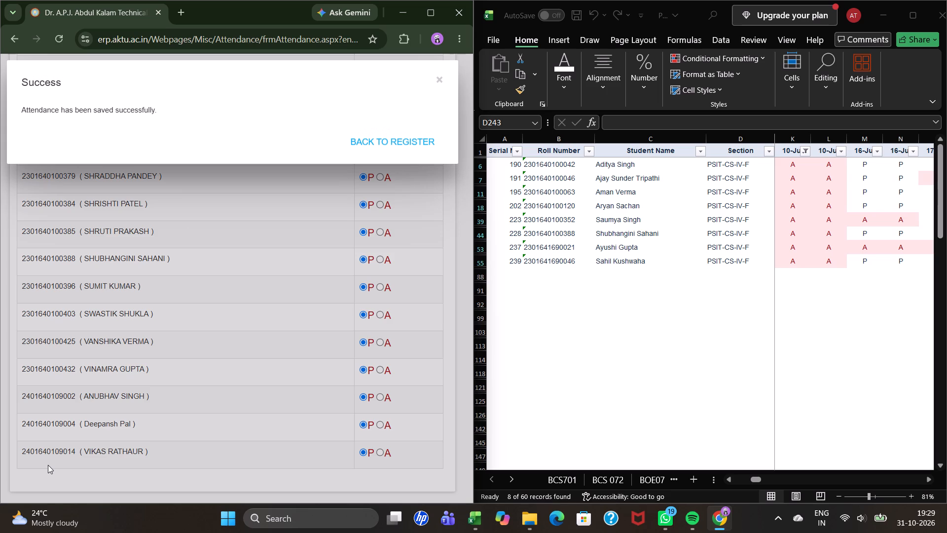
{"action": "left_click", "coordinate": [63, 476]}
{"action": "scroll", "coordinate": [144, 278], "scroll_direction": "up", "scroll_amount": 6}
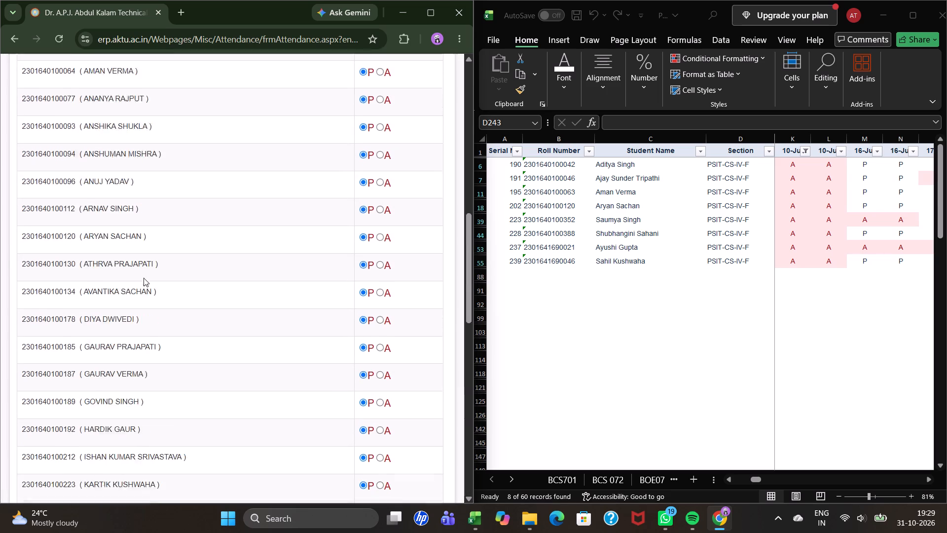
{"action": "scroll", "coordinate": [144, 278], "scroll_direction": "up", "scroll_amount": 8}
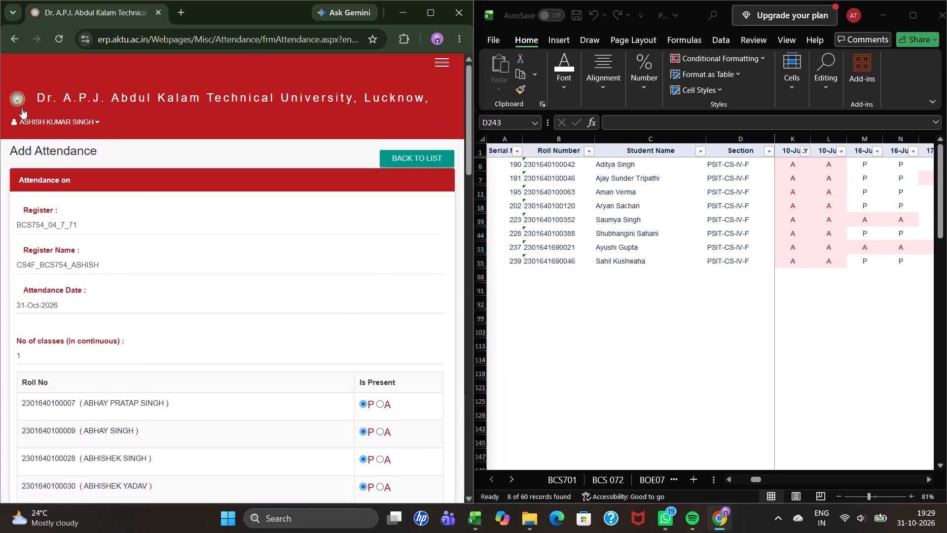
Switch to the Excel attendance sheet and clear the filter from the first 10-Jul column.
{"action": "left_click", "coordinate": [59, 40]}
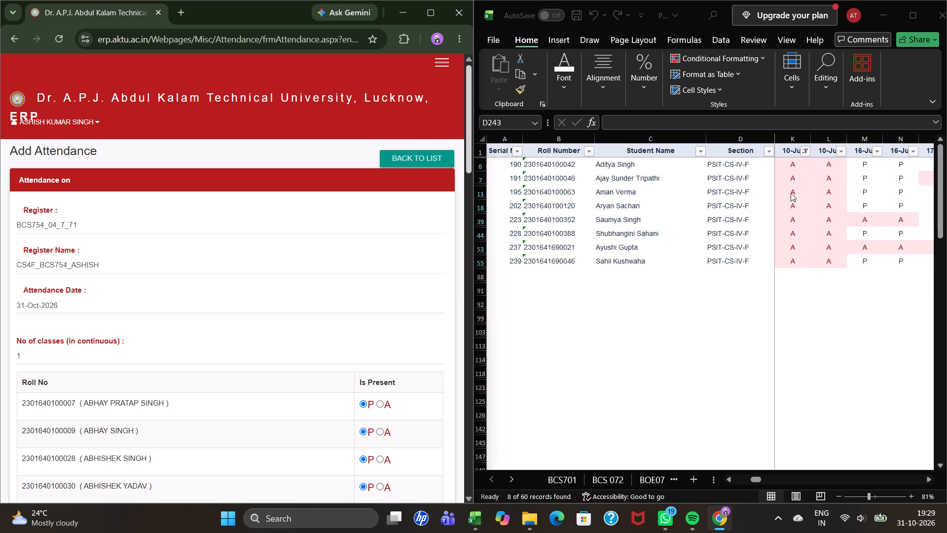
{"action": "left_click", "coordinate": [804, 151]}
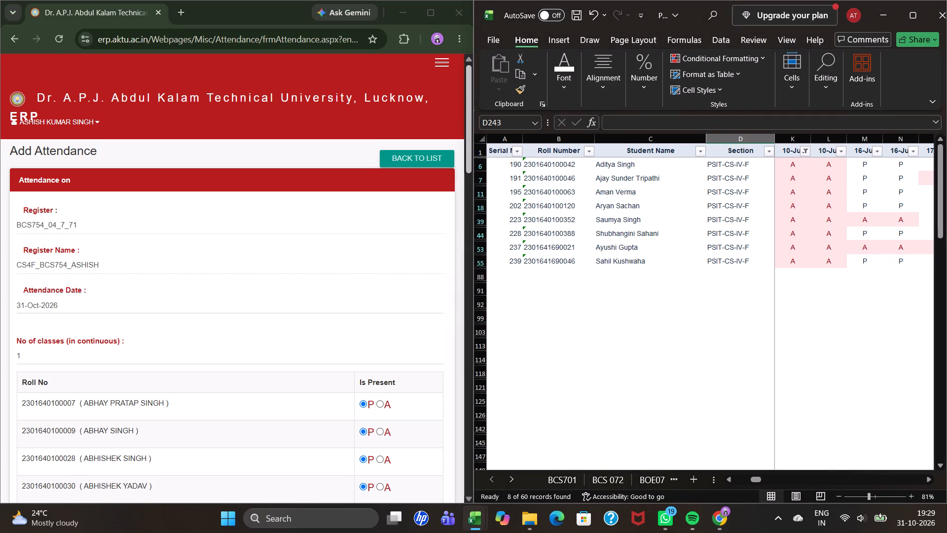
{"action": "left_click", "coordinate": [807, 147]}
{"action": "left_click", "coordinate": [752, 238]}
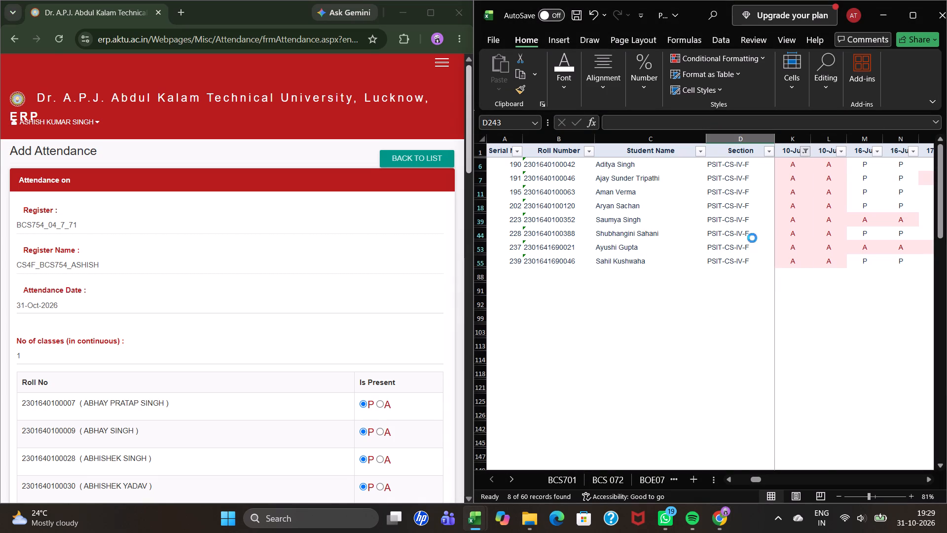
Filter the first 16-Jul column in the Excel sheet to show only students marked A.
{"action": "scroll", "coordinate": [833, 178], "scroll_direction": "left", "scroll_amount": 1}
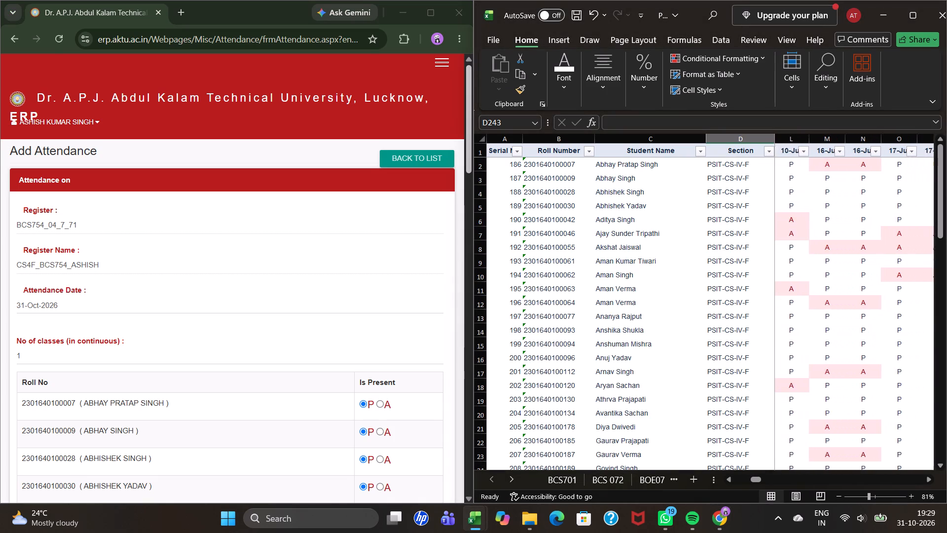
{"action": "scroll", "coordinate": [833, 178], "scroll_direction": "left", "scroll_amount": 1}
{"action": "scroll", "coordinate": [808, 156], "scroll_direction": "right", "scroll_amount": 1}
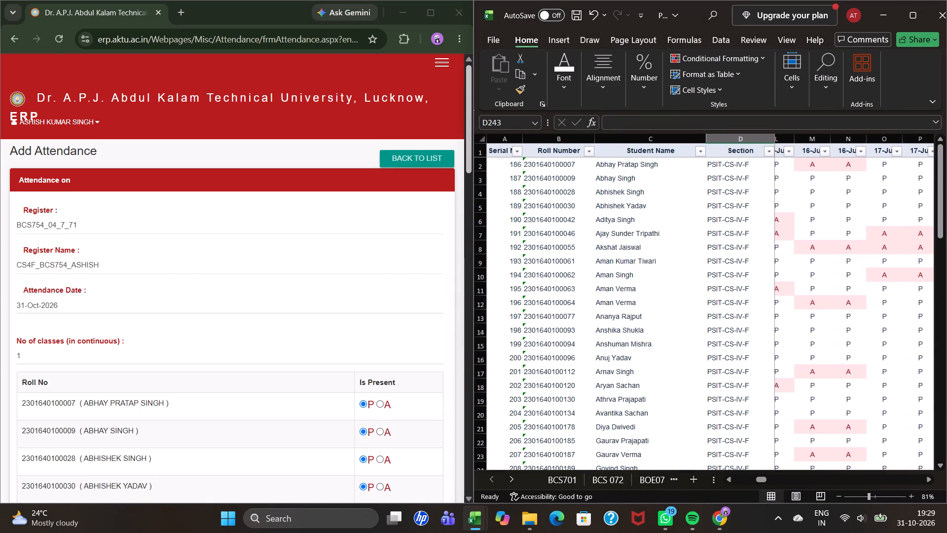
{"action": "scroll", "coordinate": [808, 156], "scroll_direction": "right", "scroll_amount": 1}
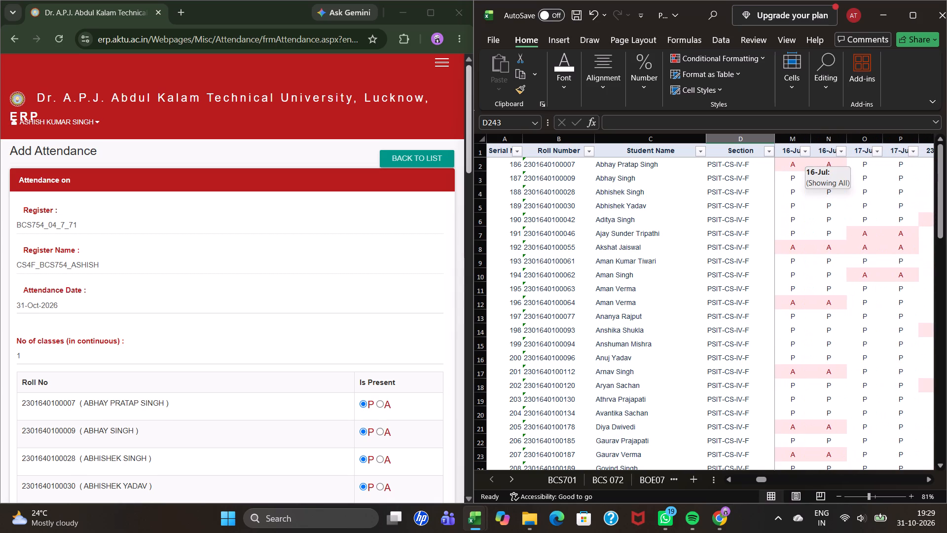
{"action": "left_click", "coordinate": [805, 152]}
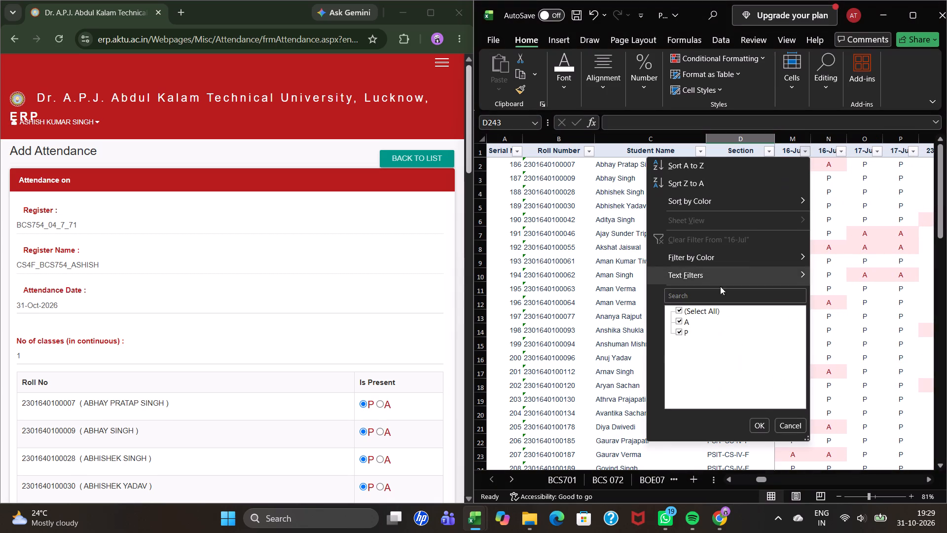
{"action": "left_click", "coordinate": [678, 333]}
{"action": "left_click", "coordinate": [764, 422]}
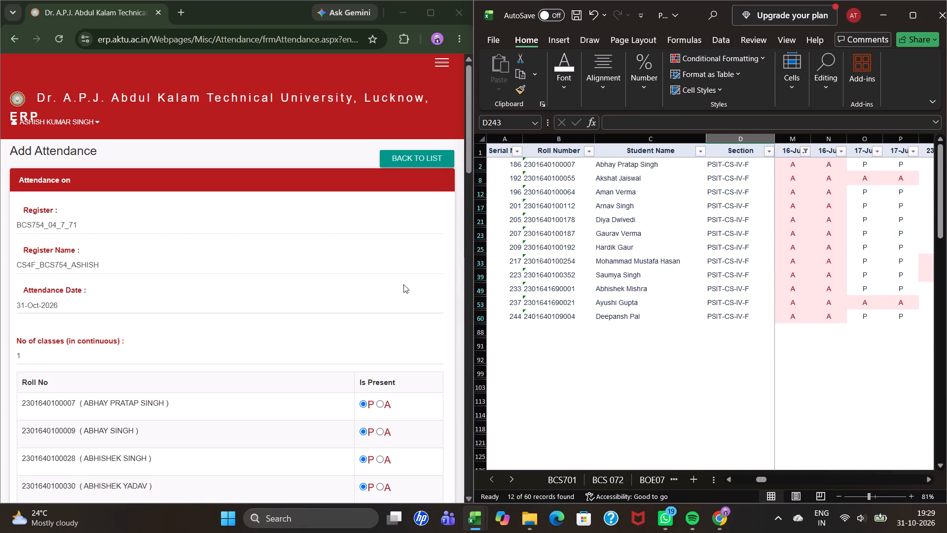
Switch back to the ERP, reload the Add Attendance form and set the attendance date to 16/Jul/2026.
{"action": "scroll", "coordinate": [512, 258], "scroll_direction": "up", "scroll_amount": 1}
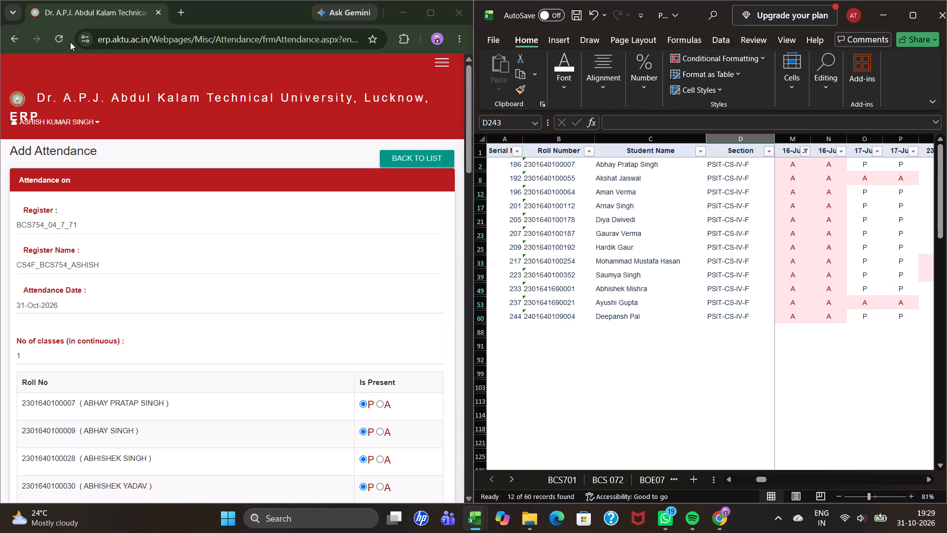
{"action": "left_click", "coordinate": [58, 37]}
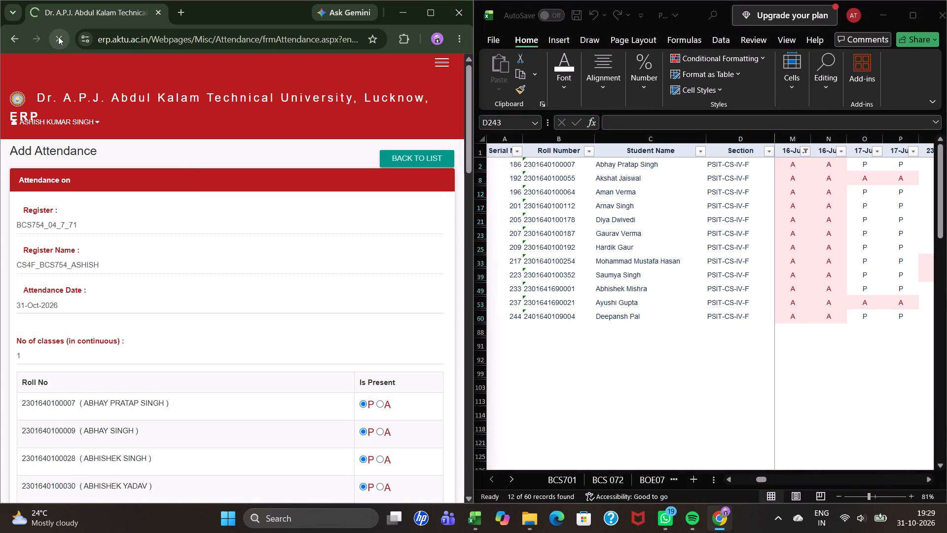
{"action": "left_click", "coordinate": [70, 302]}
{"action": "left_click", "coordinate": [23, 320]}
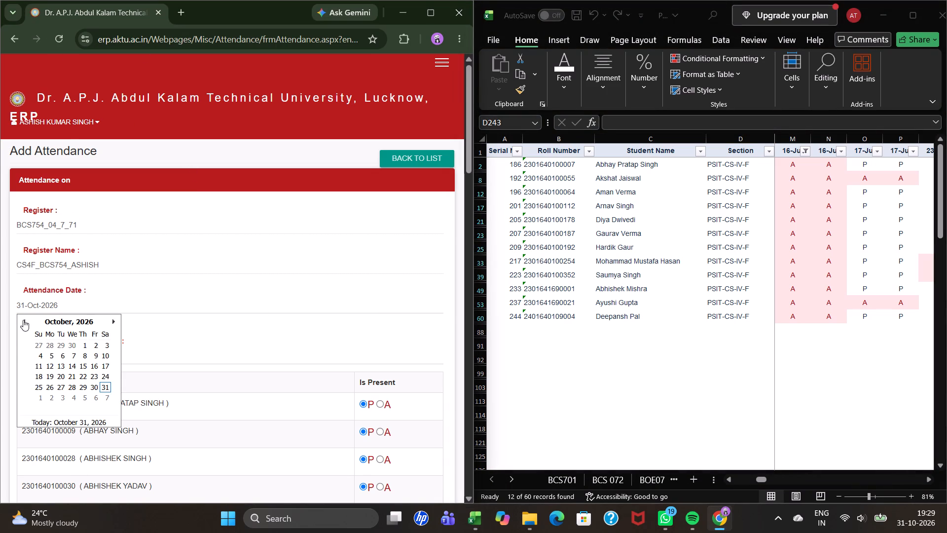
{"action": "left_click", "coordinate": [23, 320]}
{"action": "left_click", "coordinate": [23, 320]}
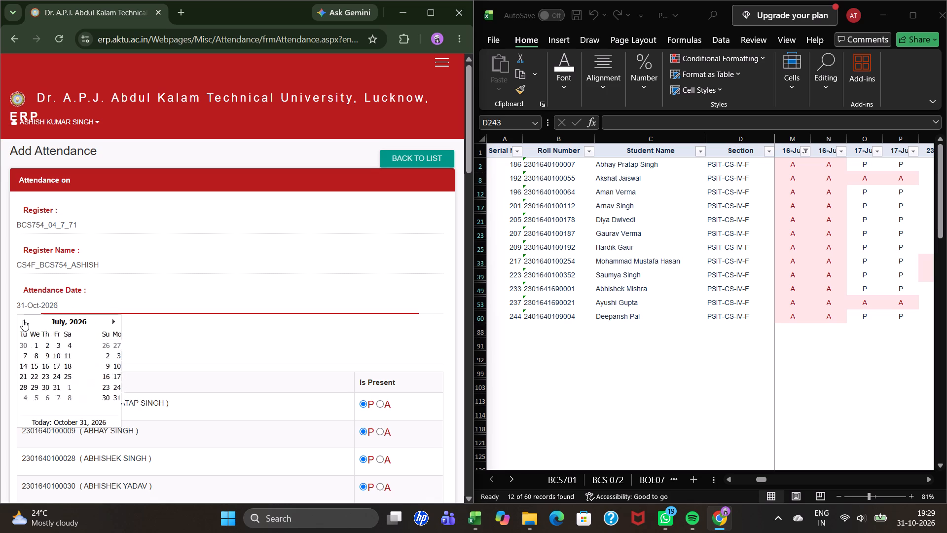
{"action": "left_click", "coordinate": [84, 366]}
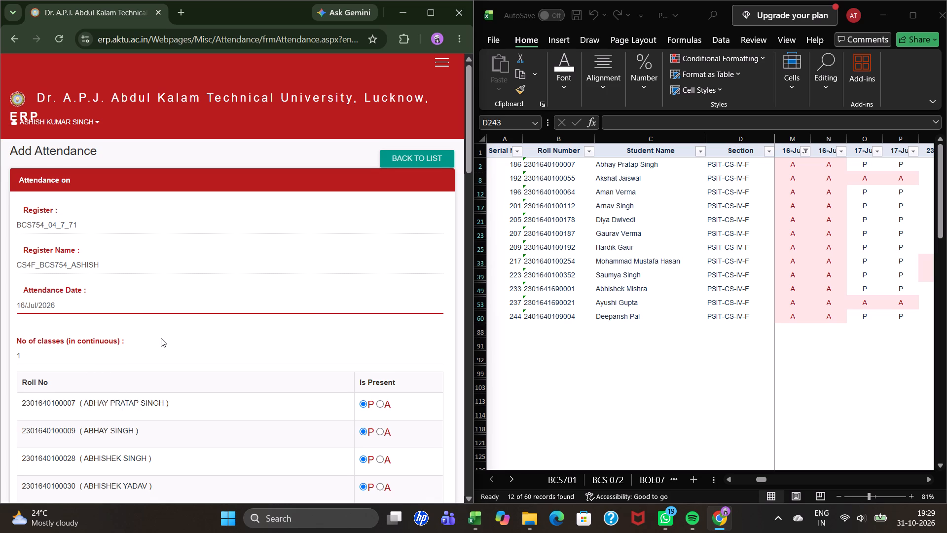
Mark the first four students in the filtered 16-Jul Excel list as absent (A) in the ERP form.
{"action": "scroll", "coordinate": [161, 338], "scroll_direction": "down", "scroll_amount": 2}
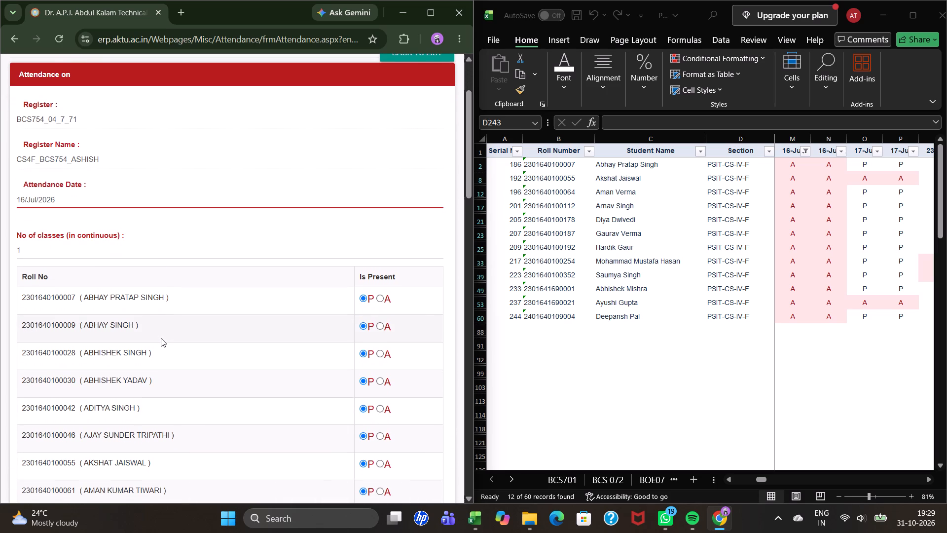
{"action": "scroll", "coordinate": [161, 338], "scroll_direction": "down", "scroll_amount": 2}
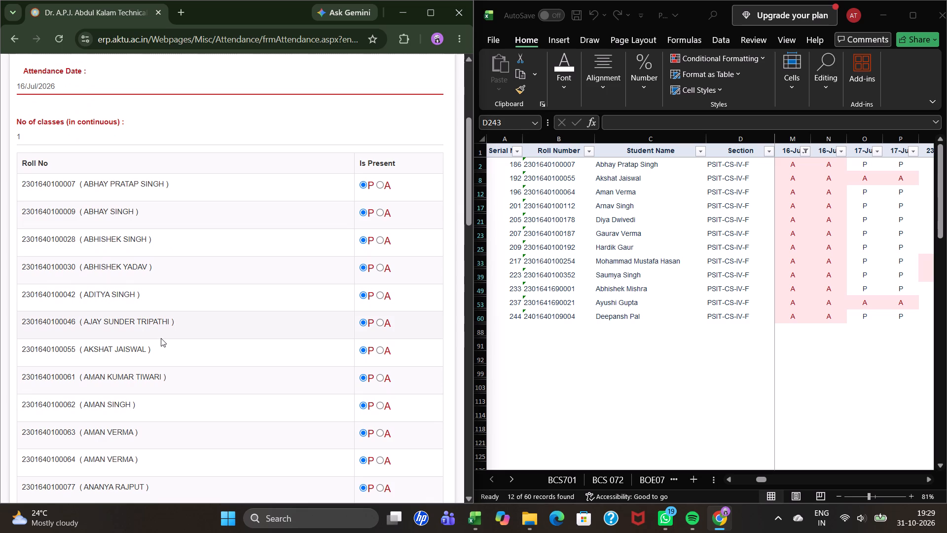
{"action": "left_click", "coordinate": [379, 185]}
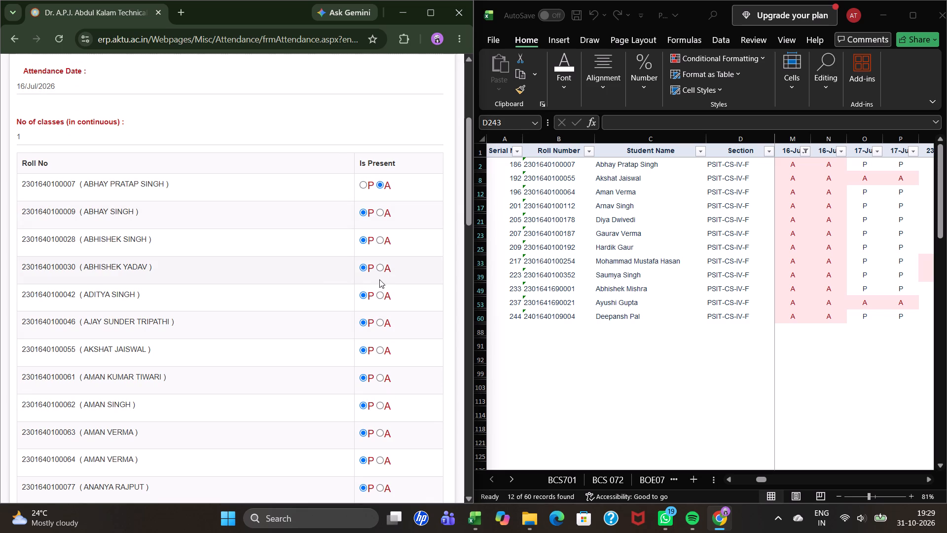
{"action": "left_click", "coordinate": [381, 349]}
{"action": "scroll", "coordinate": [381, 349], "scroll_direction": "down", "scroll_amount": 3}
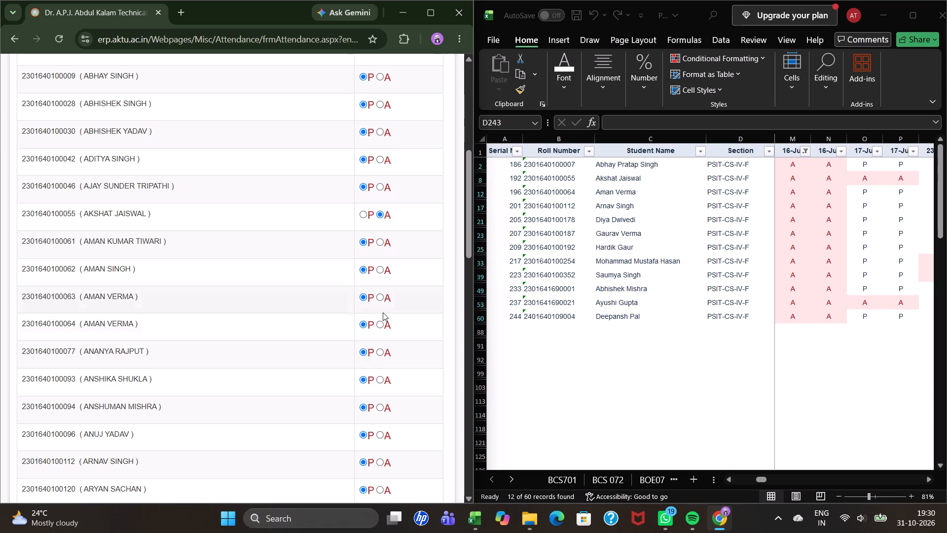
{"action": "left_click", "coordinate": [381, 322]}
{"action": "left_click", "coordinate": [380, 462]}
Mark the fifth to eighth students in the filtered 16-Jul Excel list as absent (A) in the ERP form.
{"action": "scroll", "coordinate": [380, 462], "scroll_direction": "down", "scroll_amount": 2}
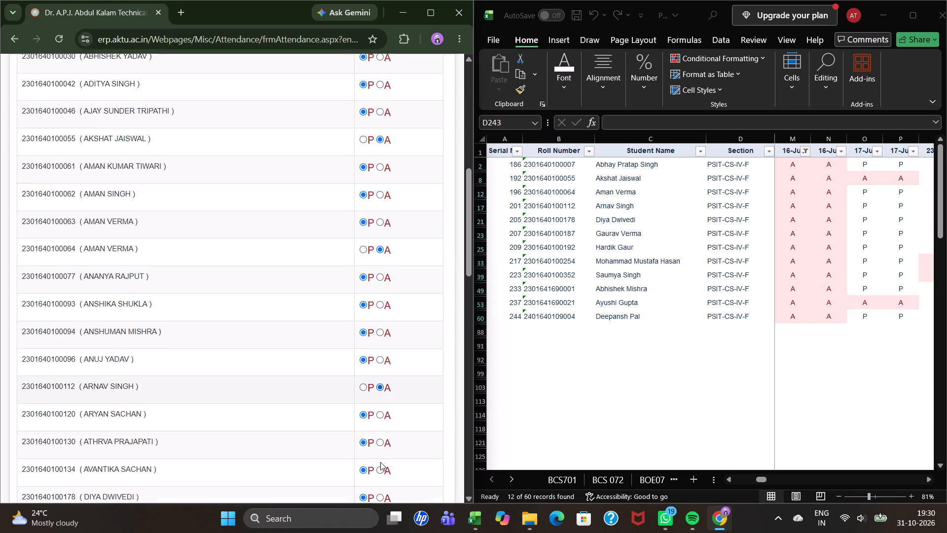
{"action": "scroll", "coordinate": [380, 462], "scroll_direction": "down", "scroll_amount": 2}
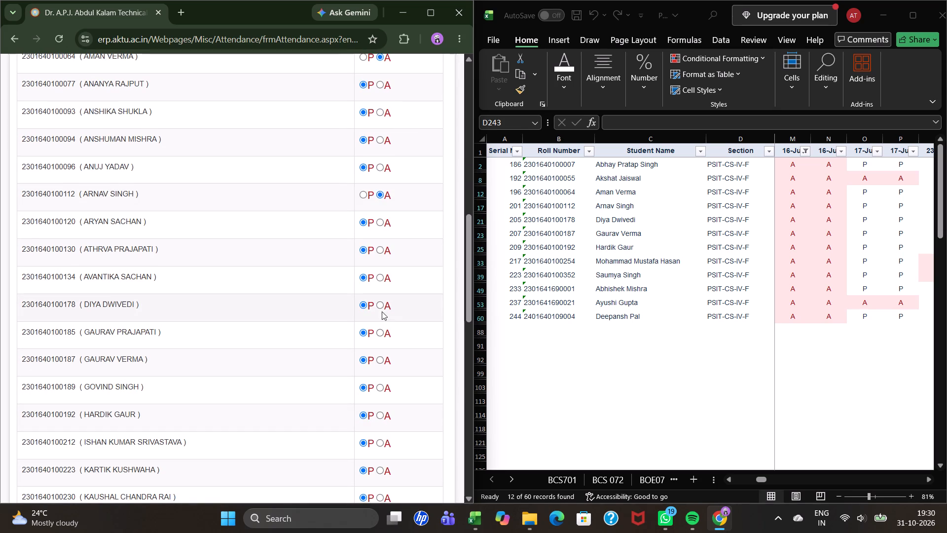
{"action": "left_click", "coordinate": [380, 305]}
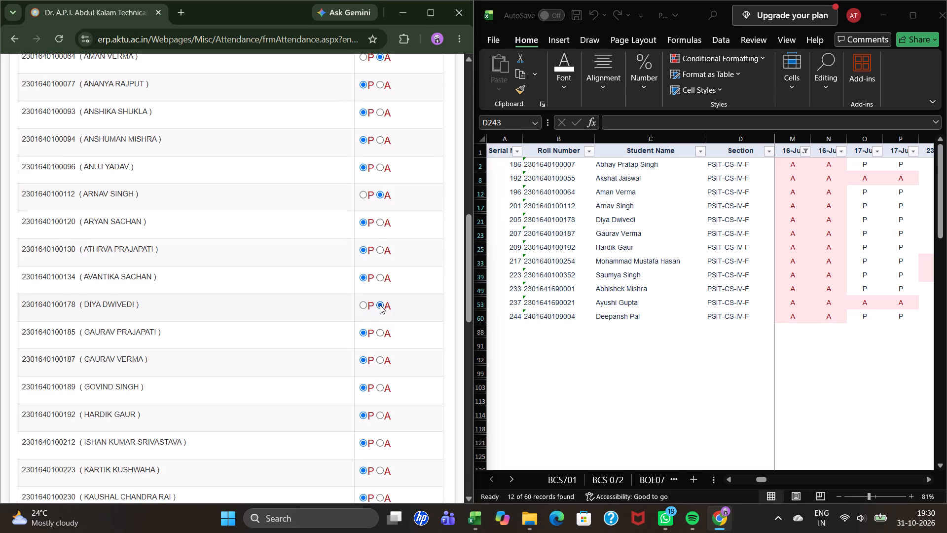
{"action": "left_click", "coordinate": [381, 361]}
{"action": "scroll", "coordinate": [381, 361], "scroll_direction": "down", "scroll_amount": 3}
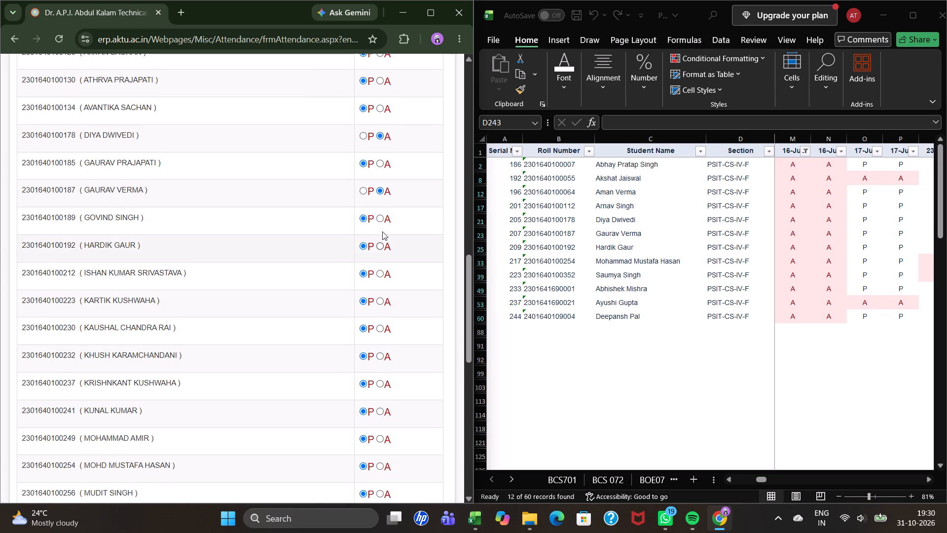
{"action": "left_click", "coordinate": [379, 247]}
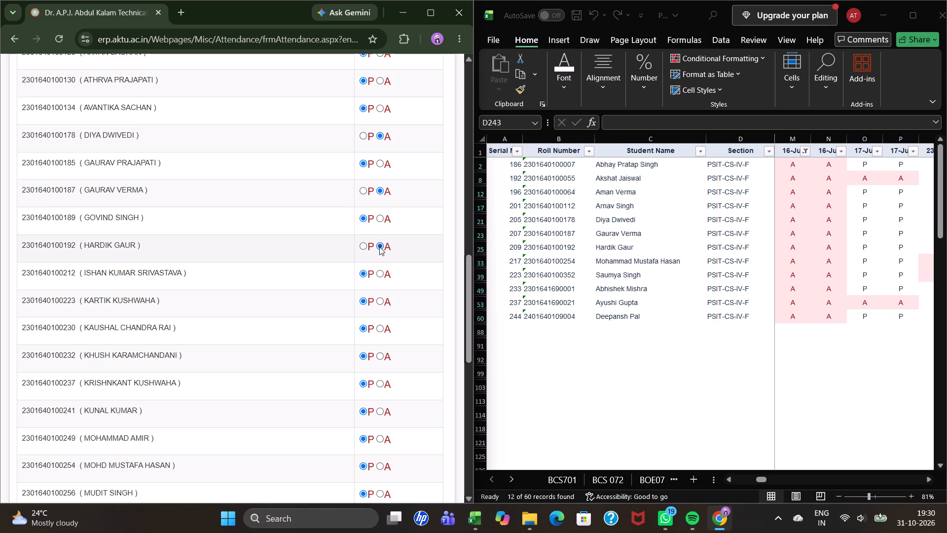
{"action": "scroll", "coordinate": [379, 247], "scroll_direction": "down", "scroll_amount": 2}
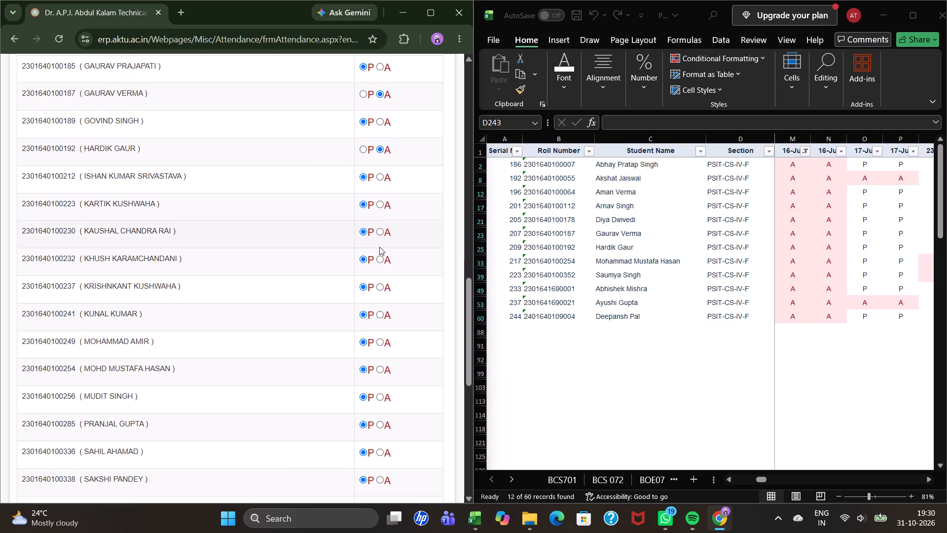
{"action": "left_click", "coordinate": [381, 369]}
Mark the ninth and the last students in the filtered 16-Jul Excel list as absent (A) in the ERP form.
{"action": "scroll", "coordinate": [381, 369], "scroll_direction": "down", "scroll_amount": 2}
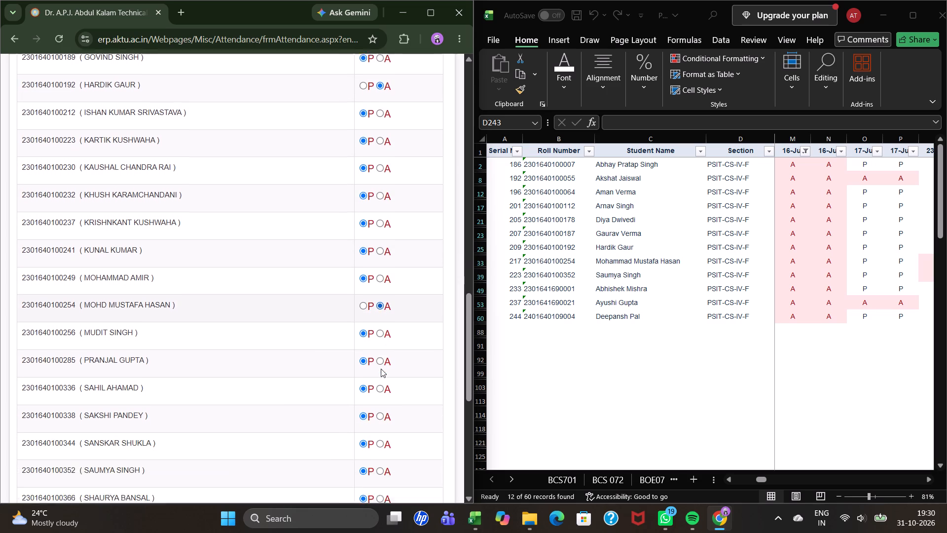
{"action": "scroll", "coordinate": [381, 369], "scroll_direction": "down", "scroll_amount": 2}
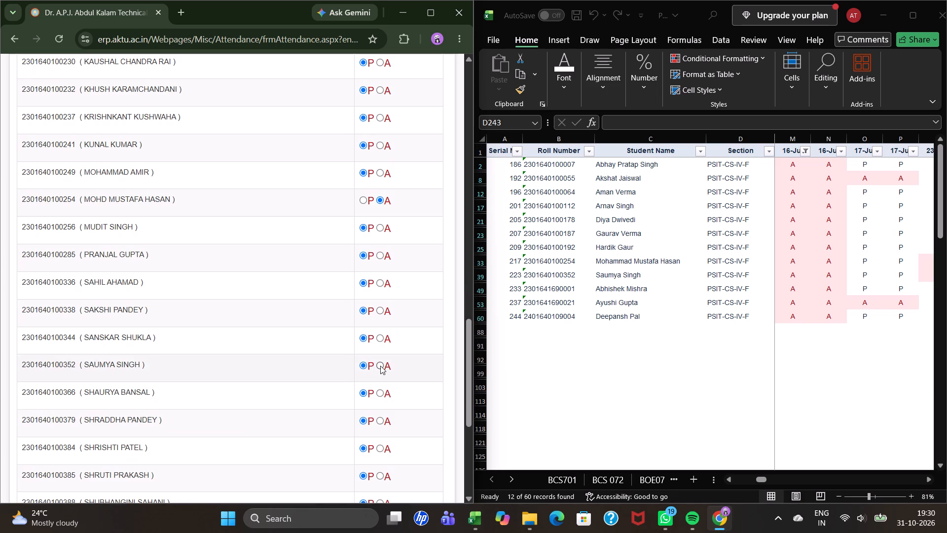
{"action": "left_click", "coordinate": [380, 366]}
{"action": "scroll", "coordinate": [380, 366], "scroll_direction": "down", "scroll_amount": 5}
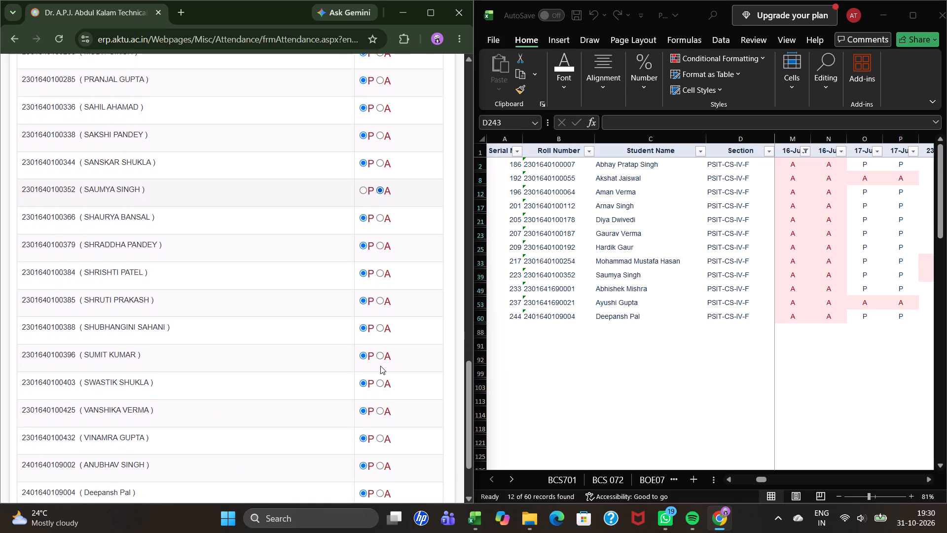
{"action": "scroll", "coordinate": [380, 366], "scroll_direction": "down", "scroll_amount": 1}
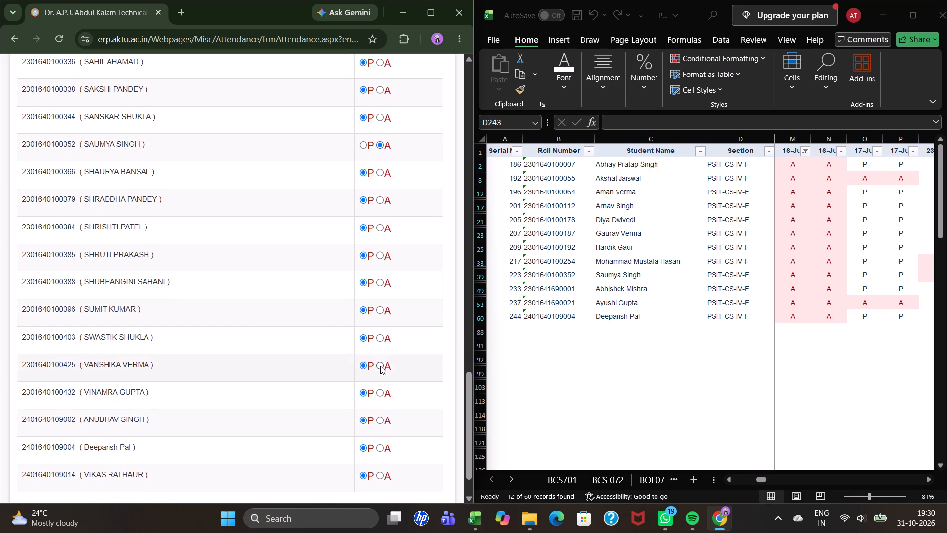
{"action": "scroll", "coordinate": [380, 366], "scroll_direction": "down", "scroll_amount": 1}
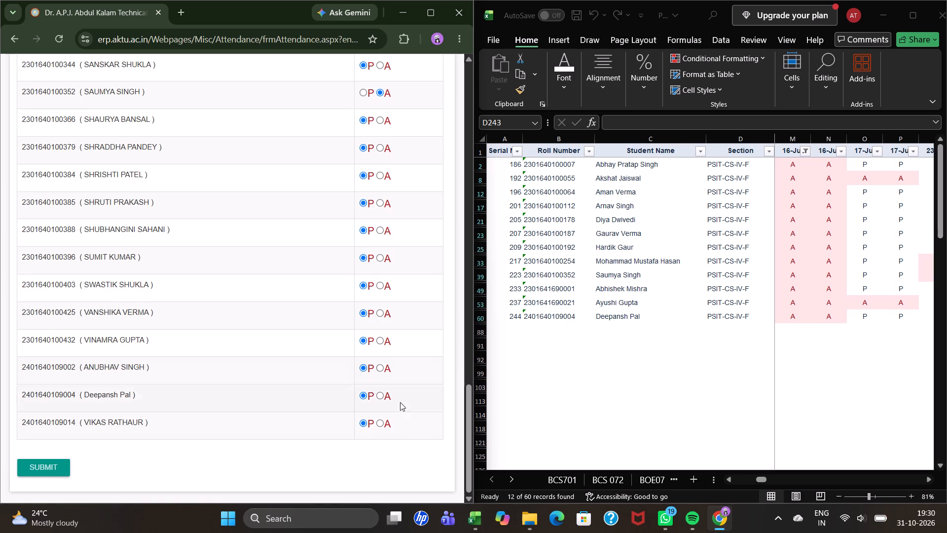
{"action": "left_click", "coordinate": [383, 395]}
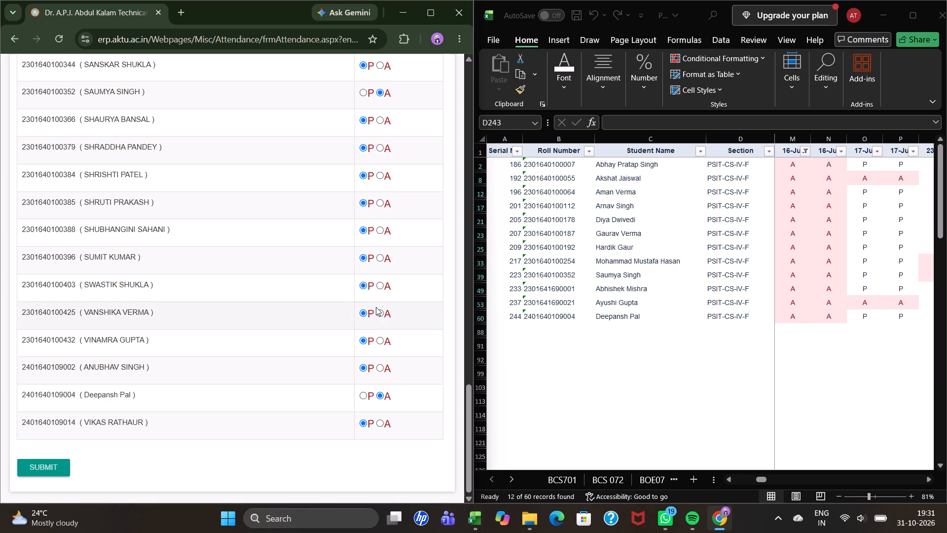
{"action": "scroll", "coordinate": [376, 307], "scroll_direction": "up", "scroll_amount": 2}
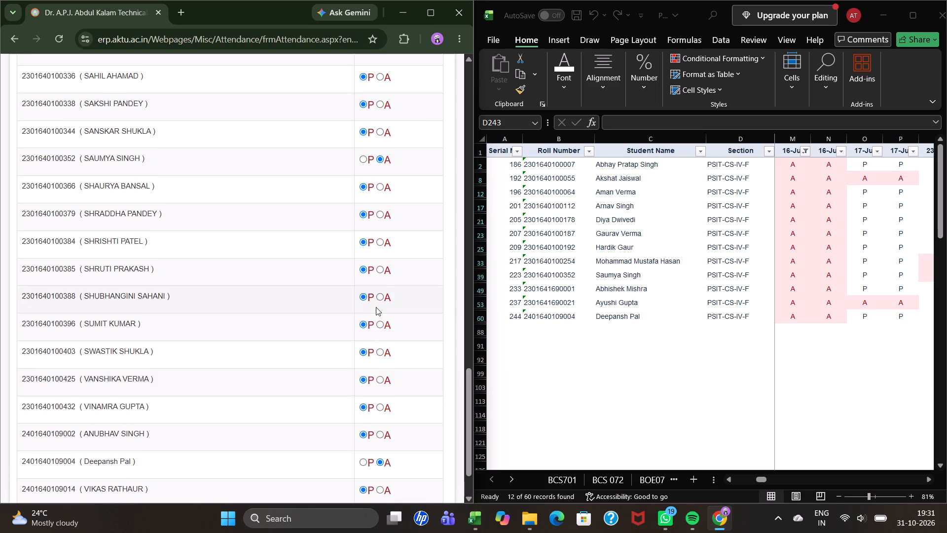
Review the P/A marks in the 16/Jul/2026 attendance form against the filtered 16-Jul absentee list in Excel.
{"action": "scroll", "coordinate": [376, 307], "scroll_direction": "up", "scroll_amount": 7}
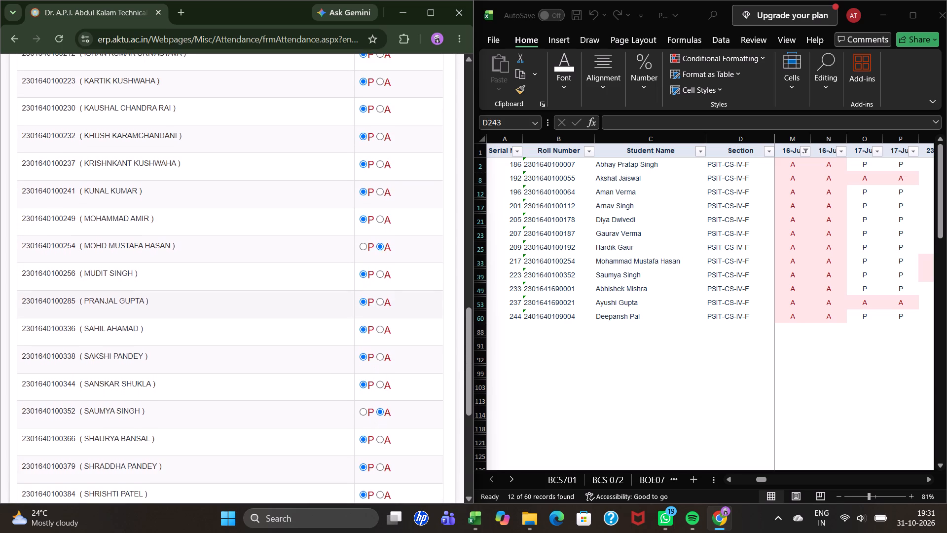
{"action": "scroll", "coordinate": [376, 307], "scroll_direction": "up", "scroll_amount": 6}
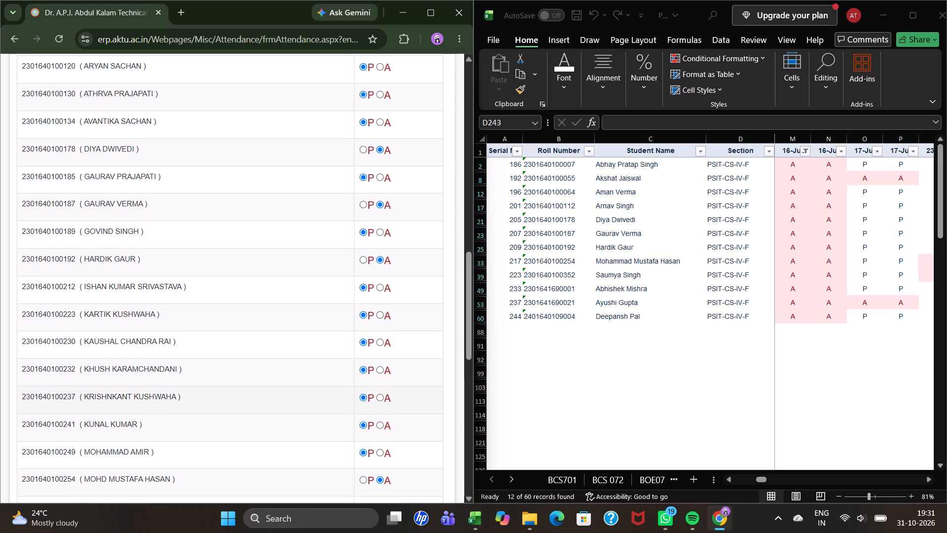
{"action": "scroll", "coordinate": [376, 307], "scroll_direction": "up", "scroll_amount": 3}
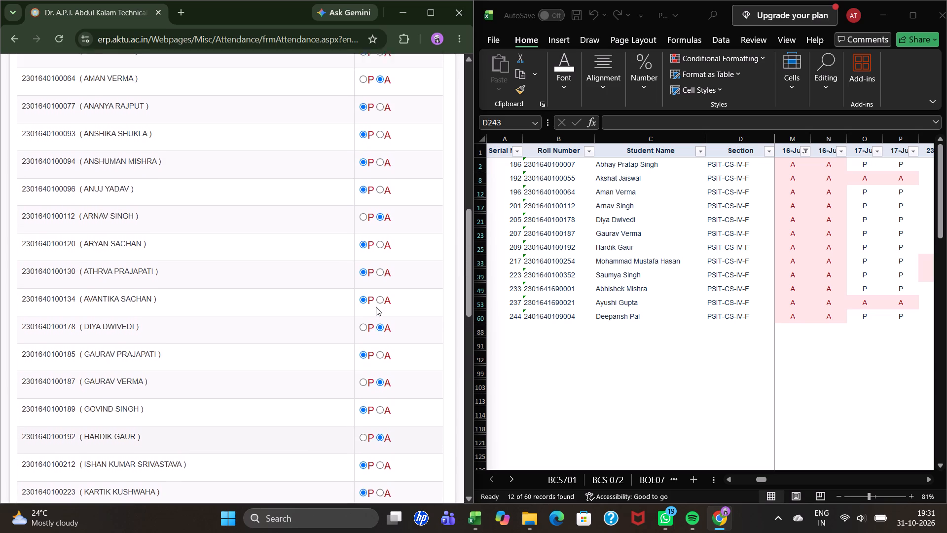
{"action": "scroll", "coordinate": [376, 307], "scroll_direction": "up", "scroll_amount": 1}
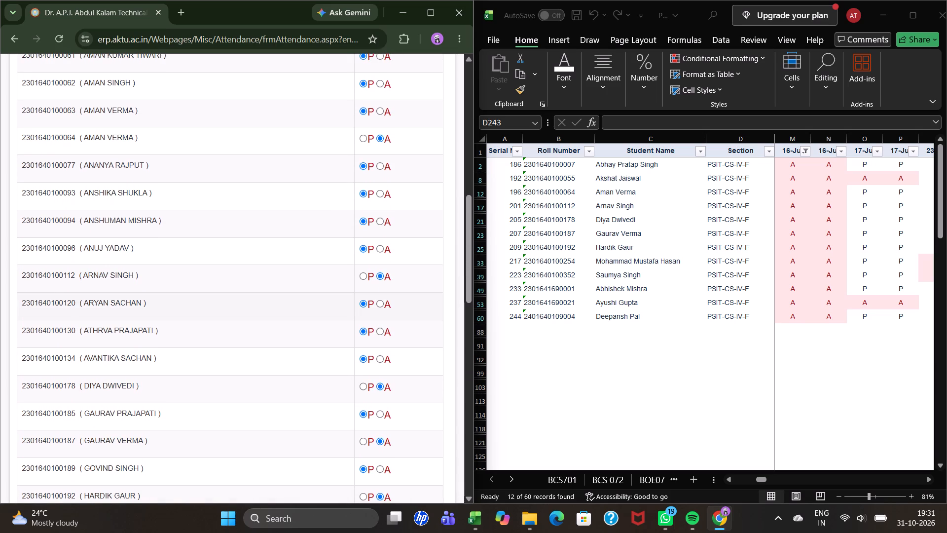
{"action": "scroll", "coordinate": [376, 307], "scroll_direction": "up", "scroll_amount": 4}
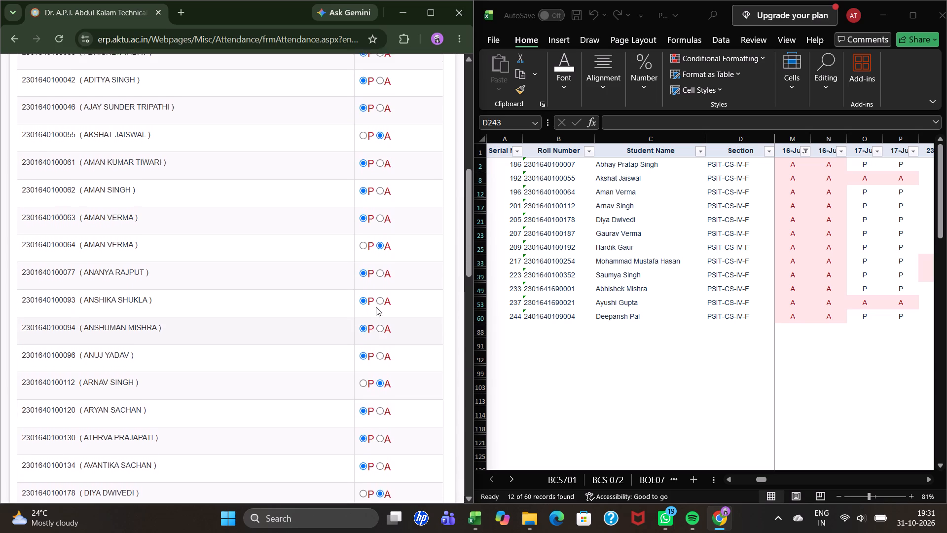
{"action": "scroll", "coordinate": [376, 307], "scroll_direction": "up", "scroll_amount": 5}
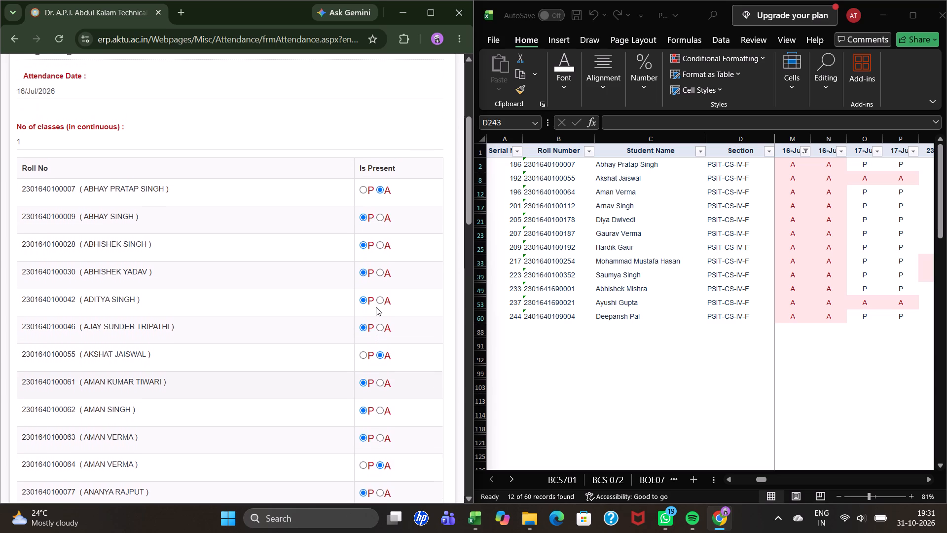
{"action": "scroll", "coordinate": [376, 307], "scroll_direction": "up", "scroll_amount": 1}
Submit the completed 16/Jul/2026 attendance form in the ERP.
{"action": "scroll", "coordinate": [376, 307], "scroll_direction": "down", "scroll_amount": 7}
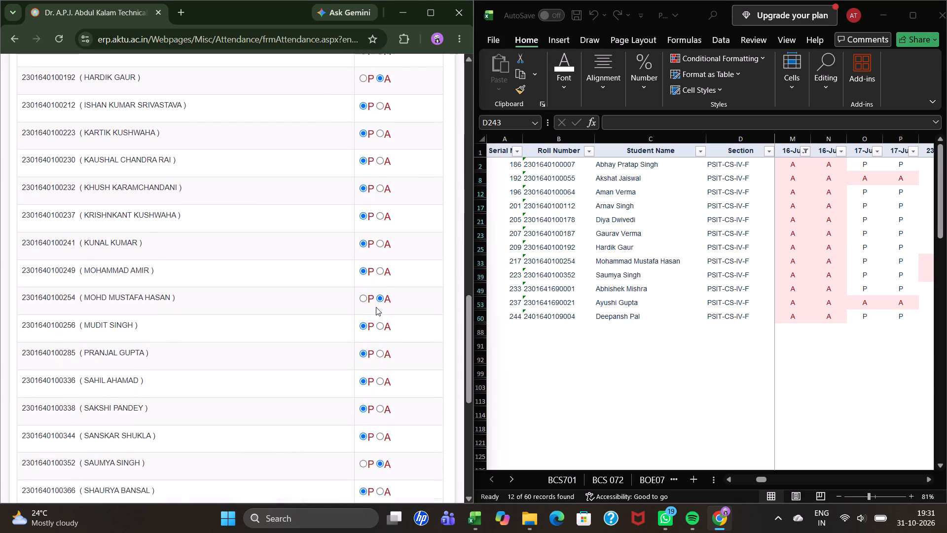
{"action": "scroll", "coordinate": [376, 307], "scroll_direction": "down", "scroll_amount": 6}
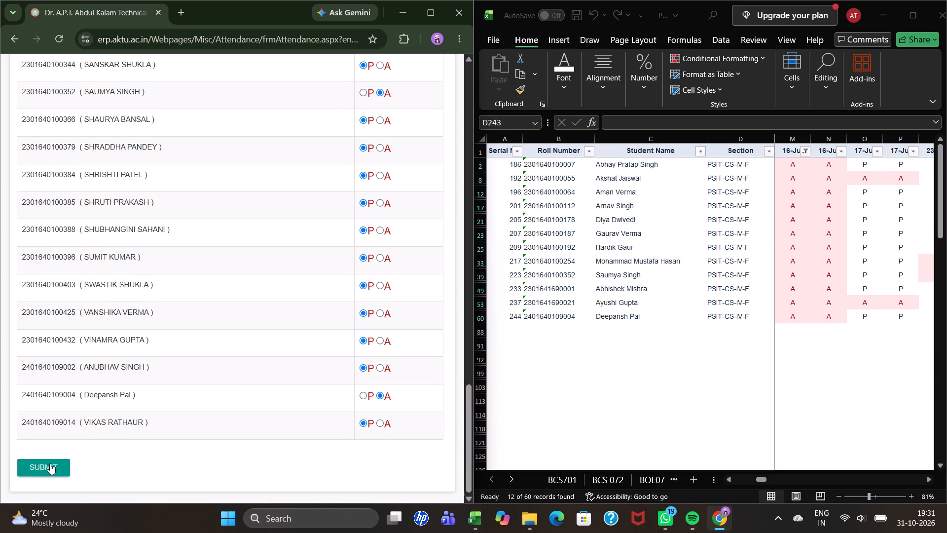
{"action": "left_click", "coordinate": [50, 463]}
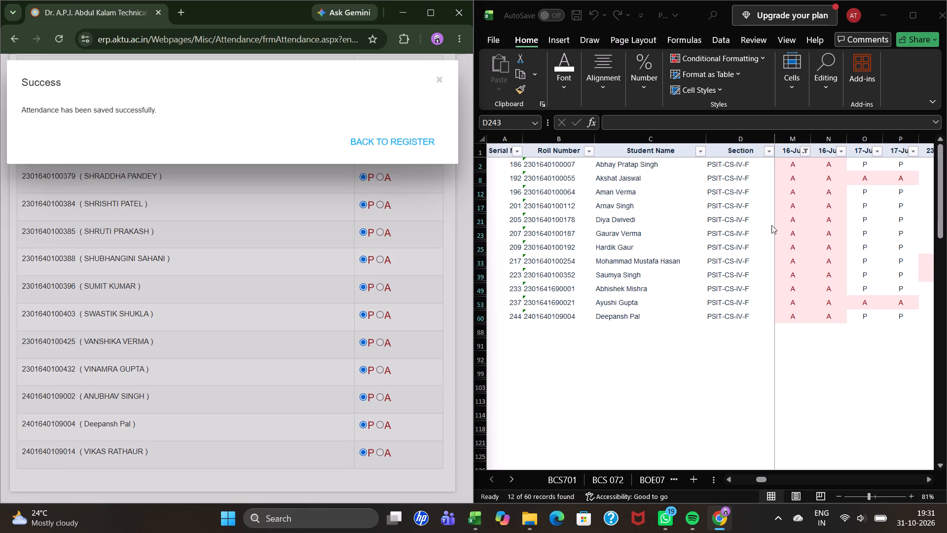
Switch to the Excel attendance sheet and clear the filter from the first 16-Jul column.
{"action": "scroll", "coordinate": [839, 212], "scroll_direction": "left", "scroll_amount": 1}
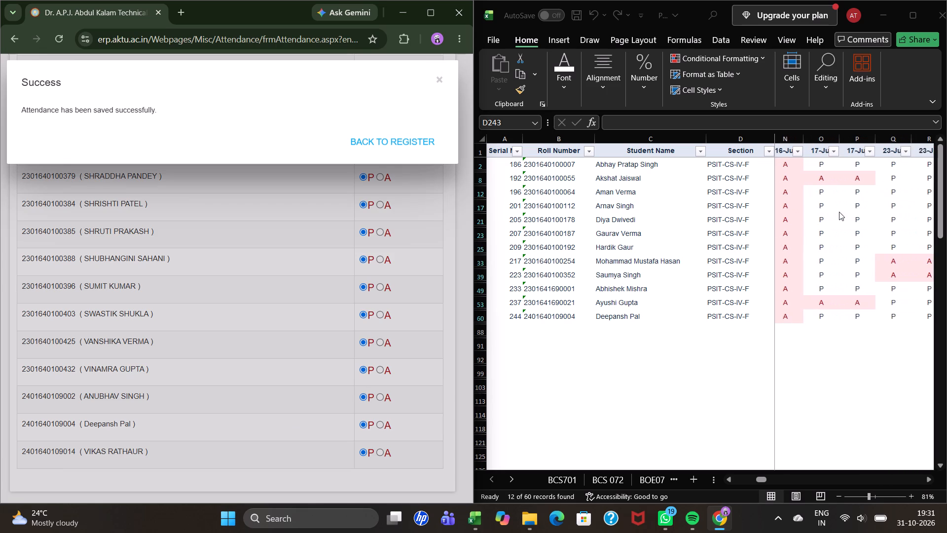
{"action": "scroll", "coordinate": [839, 212], "scroll_direction": "left", "scroll_amount": 1}
{"action": "scroll", "coordinate": [839, 212], "scroll_direction": "right", "scroll_amount": 1}
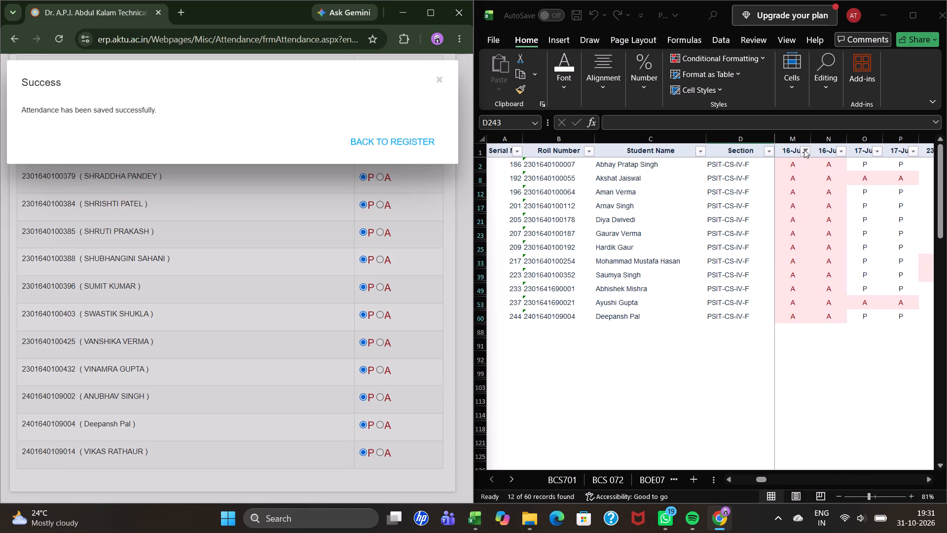
{"action": "left_click", "coordinate": [804, 150]}
{"action": "left_click", "coordinate": [806, 151]}
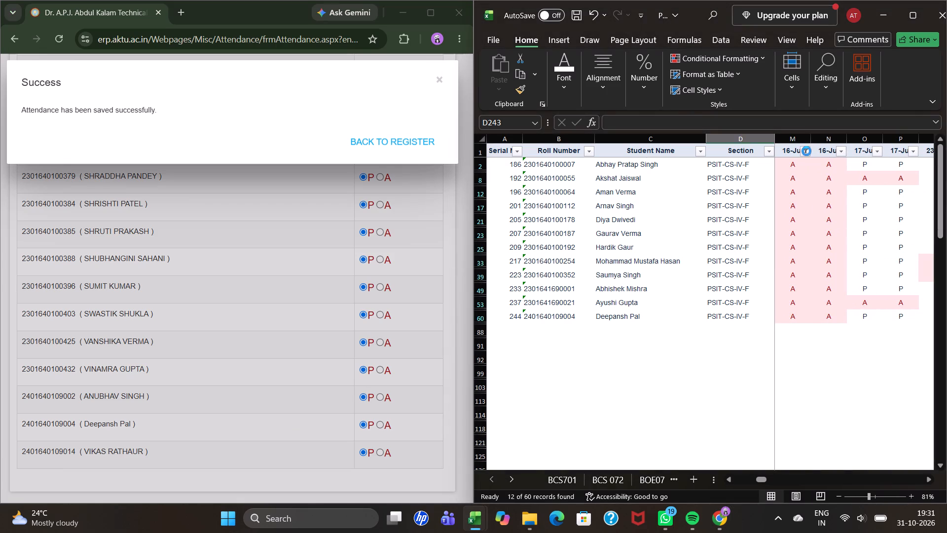
{"action": "left_click", "coordinate": [761, 237]}
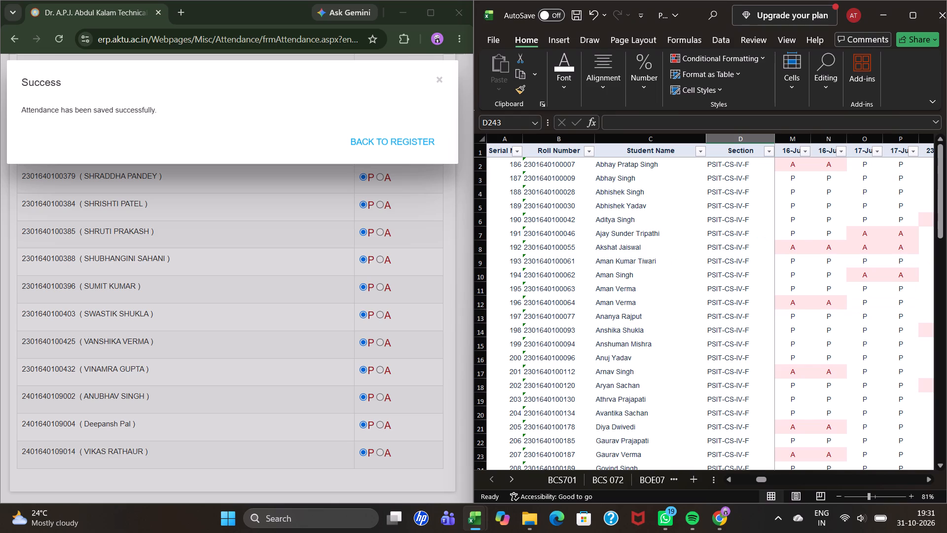
Filter the first 17-Jul column to show only students marked A.
{"action": "scroll", "coordinate": [838, 231], "scroll_direction": "left", "scroll_amount": 2}
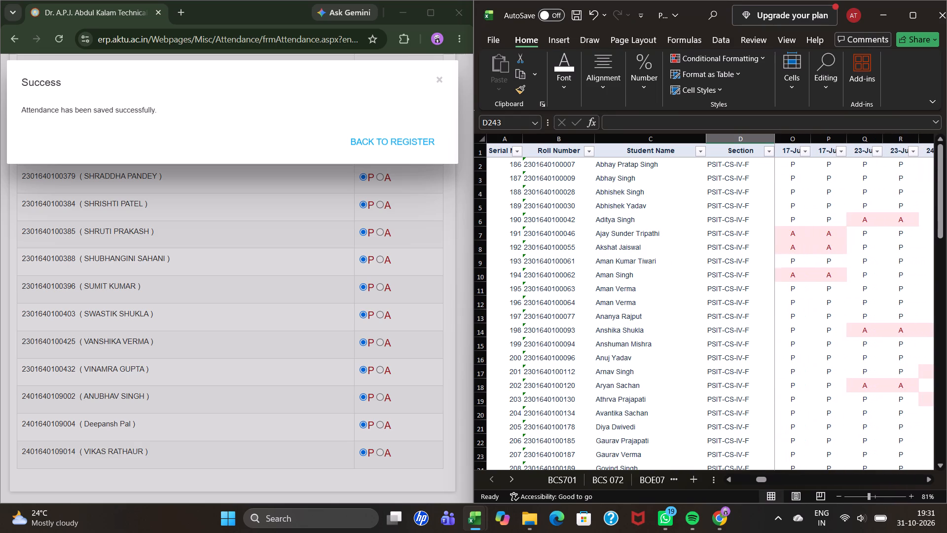
{"action": "left_click", "coordinate": [806, 153]}
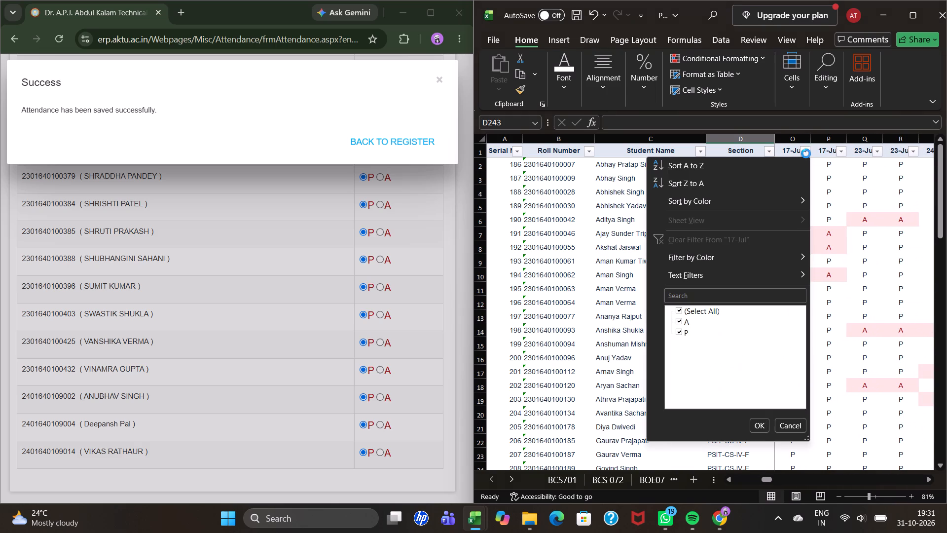
{"action": "left_click", "coordinate": [679, 332]}
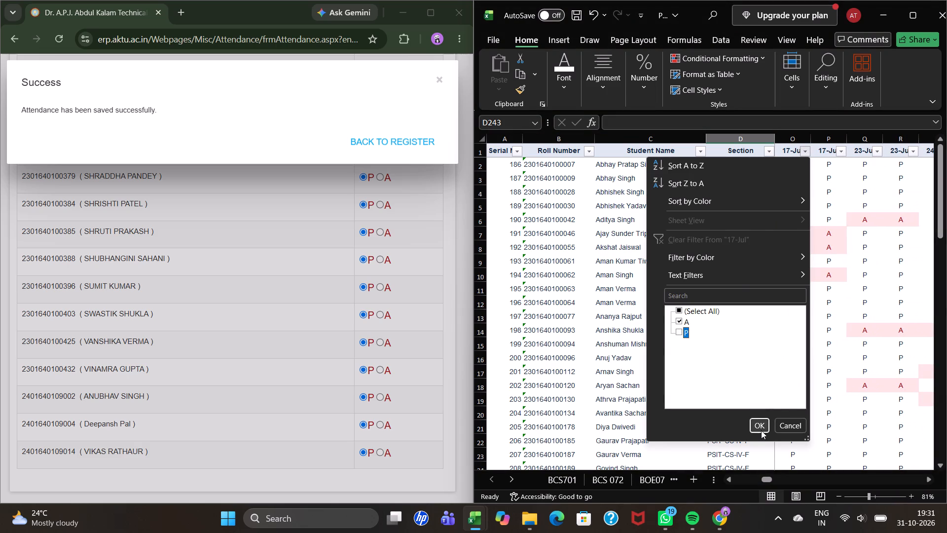
{"action": "left_click", "coordinate": [761, 430]}
Switch back to the ERP, reload the Add Attendance form and set the attendance date to 17/Jul/2026.
{"action": "left_click", "coordinate": [418, 315]}
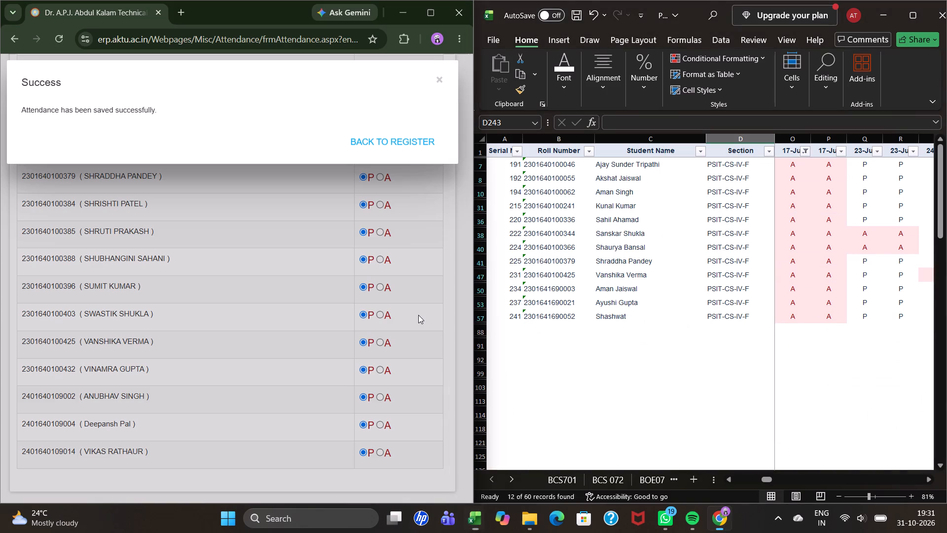
{"action": "scroll", "coordinate": [418, 315], "scroll_direction": "up", "scroll_amount": 17}
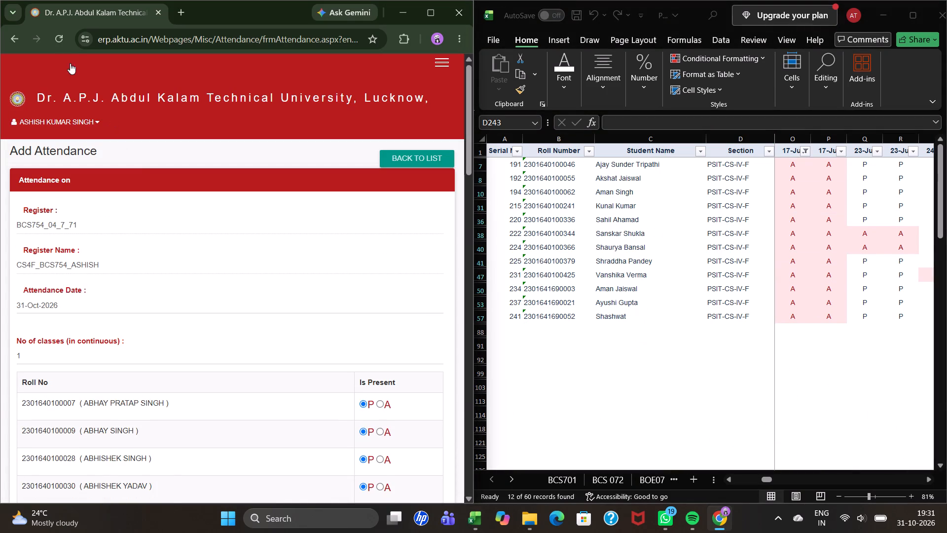
{"action": "left_click", "coordinate": [56, 36]}
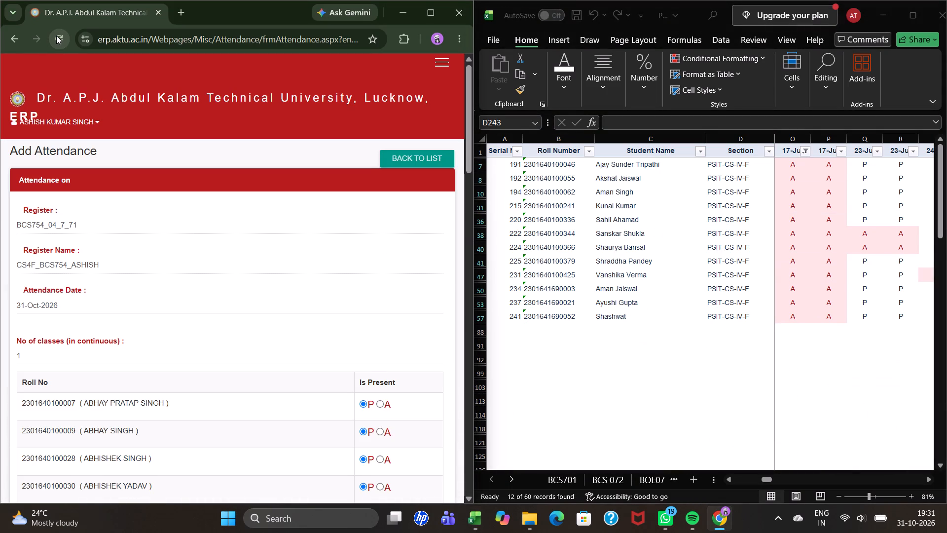
{"action": "left_click", "coordinate": [56, 36]}
{"action": "left_click", "coordinate": [67, 306]}
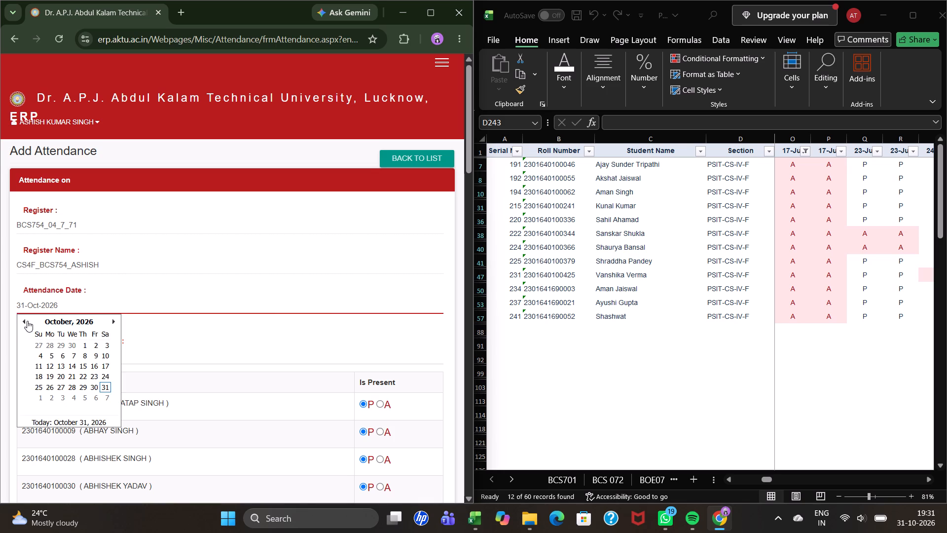
{"action": "left_click", "coordinate": [27, 321]}
{"action": "left_click", "coordinate": [27, 321]}
{"action": "left_click", "coordinate": [27, 321]}
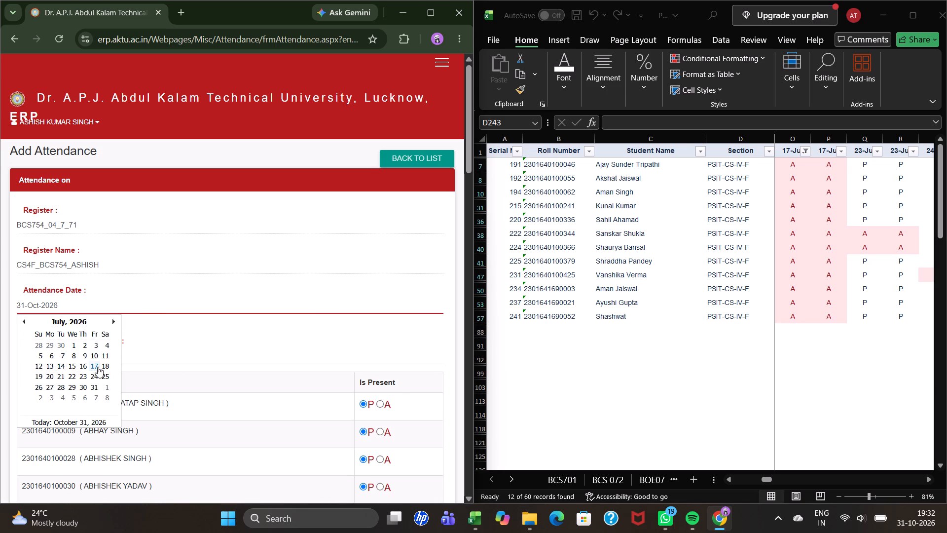
{"action": "left_click", "coordinate": [98, 367]}
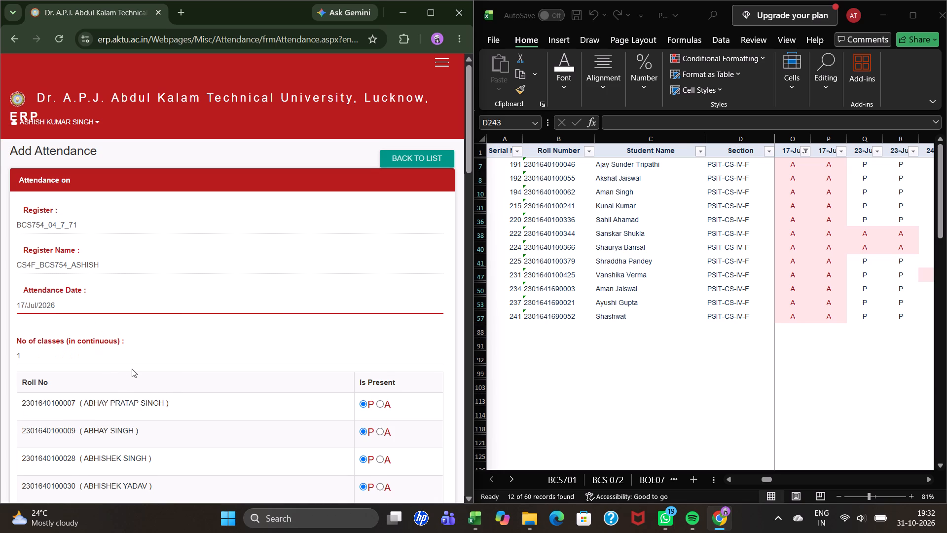
Mark the first three students in the filtered 17-Jul Excel list as absent (A) in the ERP form.
{"action": "scroll", "coordinate": [132, 369], "scroll_direction": "down", "scroll_amount": 3}
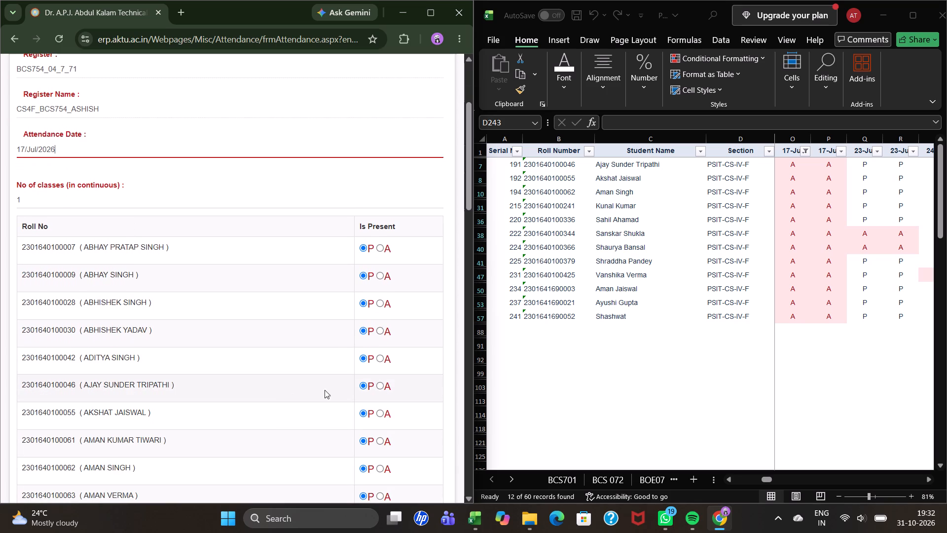
{"action": "left_click", "coordinate": [380, 385]}
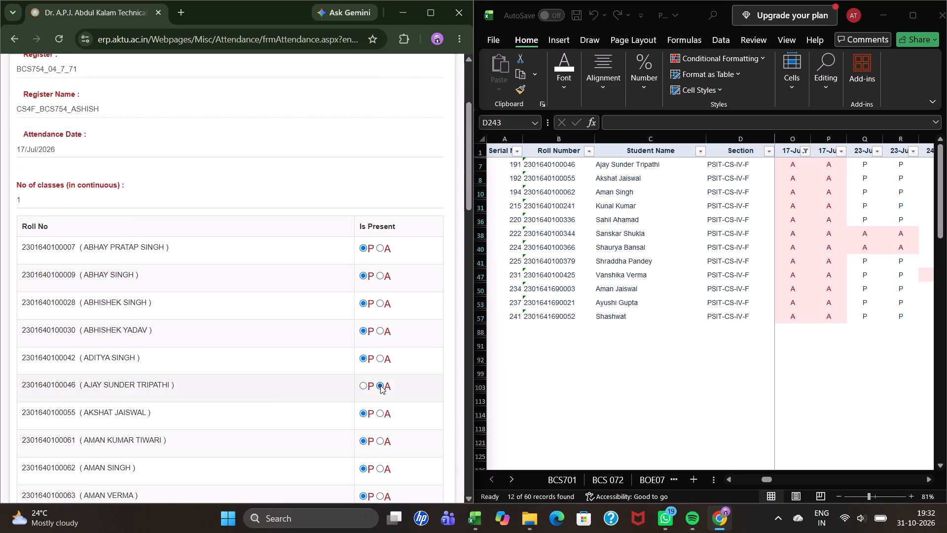
{"action": "scroll", "coordinate": [380, 385], "scroll_direction": "down", "scroll_amount": 2}
{"action": "left_click", "coordinate": [379, 292]}
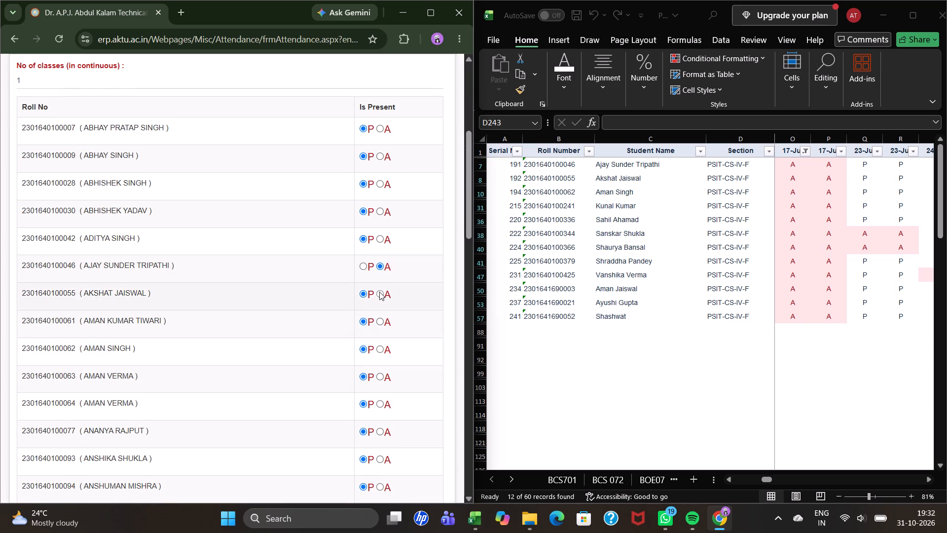
{"action": "scroll", "coordinate": [379, 292], "scroll_direction": "down", "scroll_amount": 1}
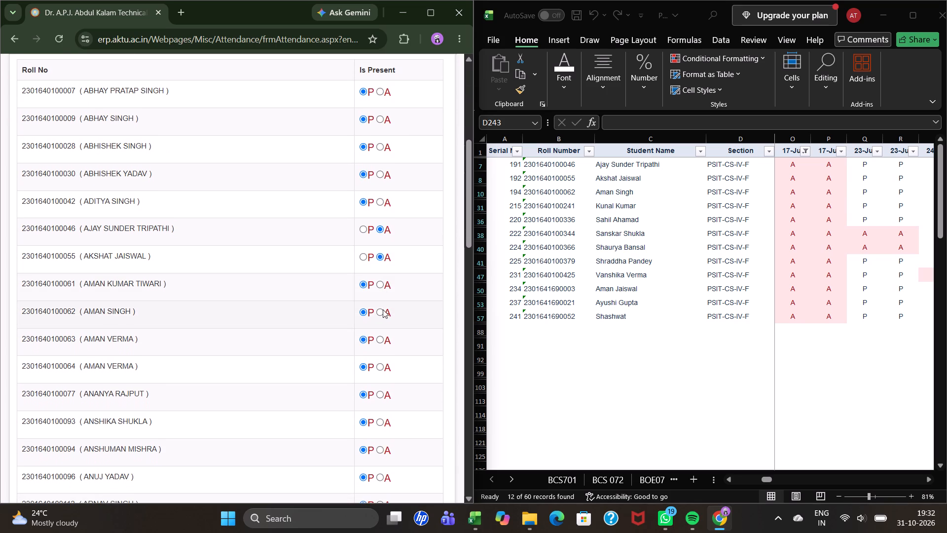
{"action": "left_click", "coordinate": [381, 311]}
Mark the fourth to sixth students in the filtered 17-Jul Excel list as absent (A) in the ERP form.
{"action": "scroll", "coordinate": [381, 311], "scroll_direction": "down", "scroll_amount": 3}
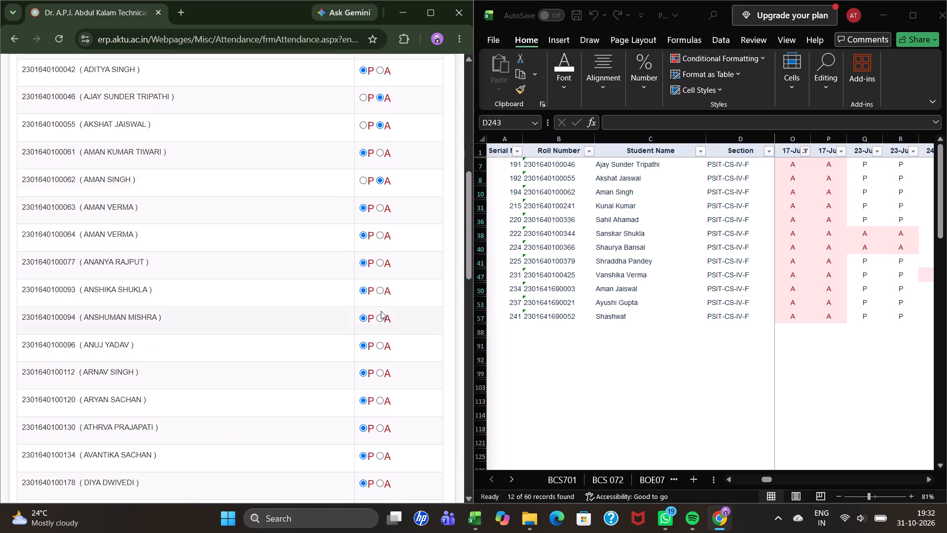
{"action": "scroll", "coordinate": [380, 354], "scroll_direction": "down", "scroll_amount": 3}
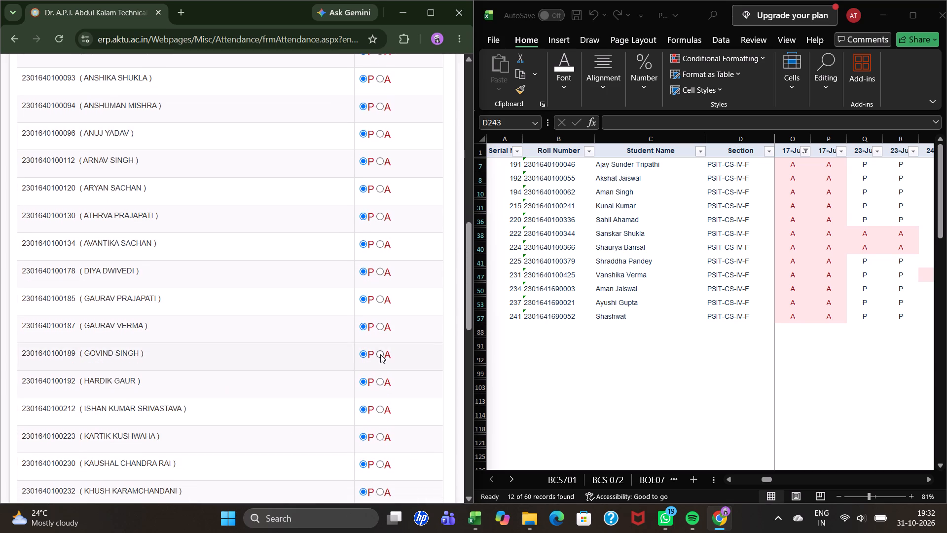
{"action": "scroll", "coordinate": [378, 435], "scroll_direction": "down", "scroll_amount": 2}
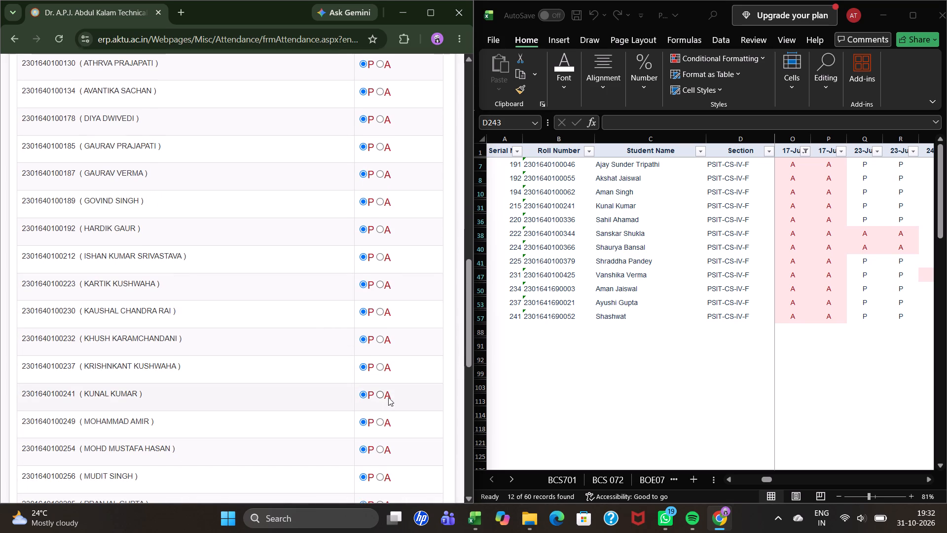
{"action": "left_click", "coordinate": [377, 392]}
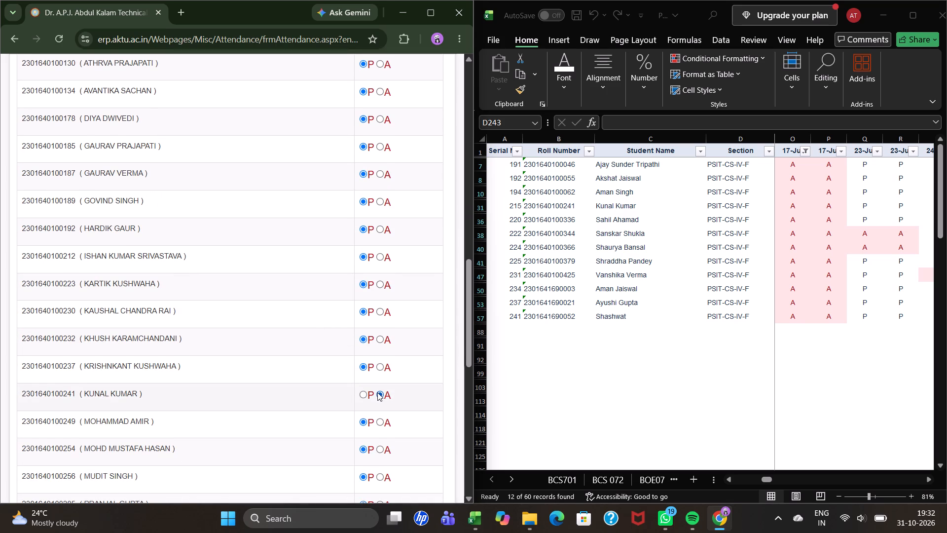
{"action": "scroll", "coordinate": [377, 392], "scroll_direction": "down", "scroll_amount": 4}
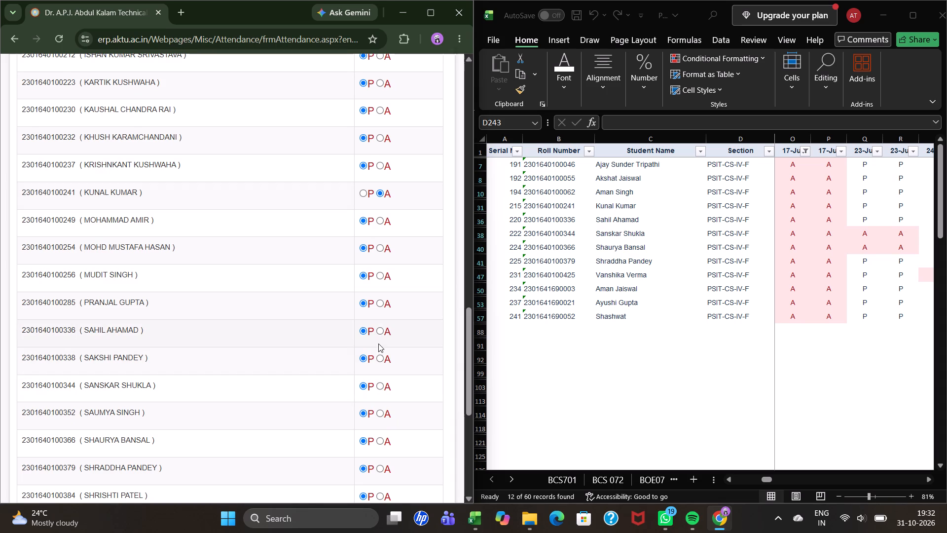
{"action": "left_click", "coordinate": [380, 329]}
{"action": "scroll", "coordinate": [380, 329], "scroll_direction": "down", "scroll_amount": 3}
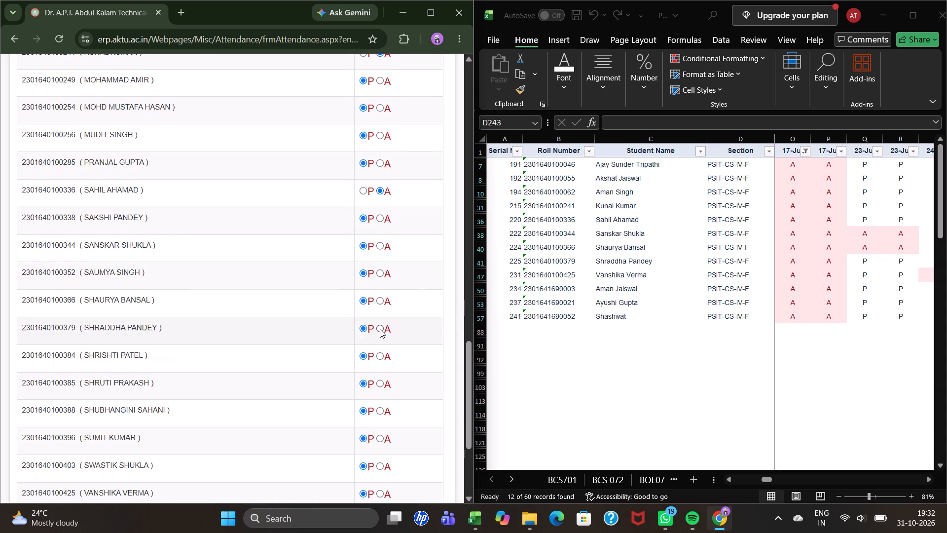
{"action": "left_click", "coordinate": [379, 245]}
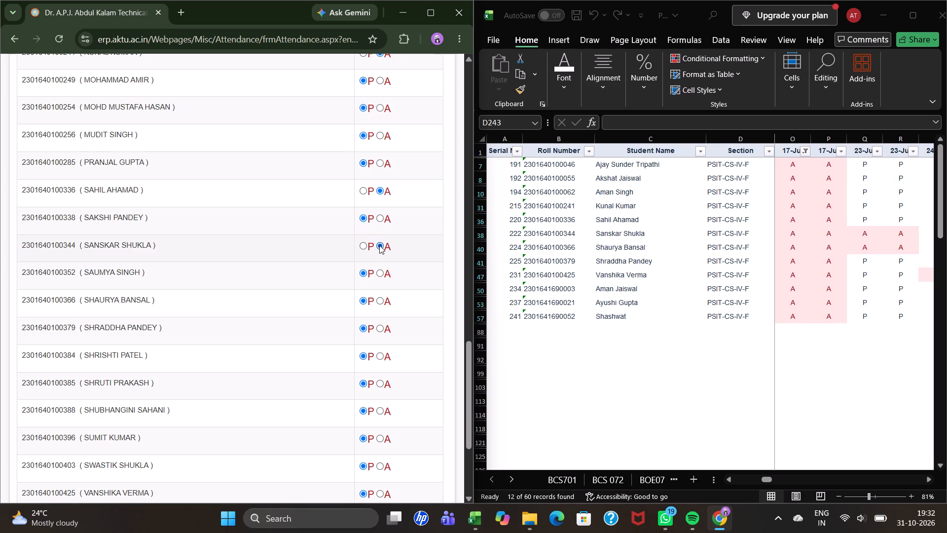
Mark the seventh to ninth students in the filtered 17-Jul Excel list as absent (A) in the ERP form.
{"action": "scroll", "coordinate": [379, 245], "scroll_direction": "down", "scroll_amount": 2}
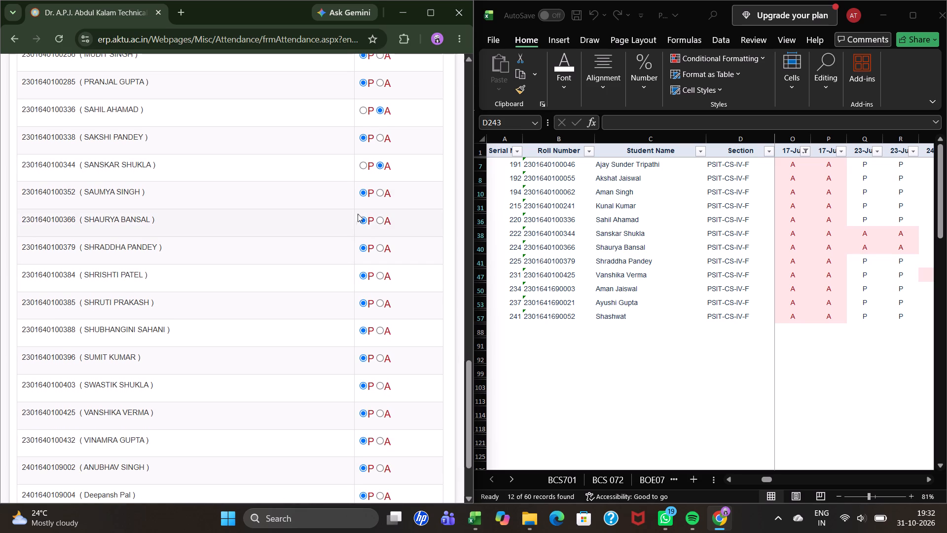
{"action": "left_click", "coordinate": [378, 219]}
{"action": "scroll", "coordinate": [378, 219], "scroll_direction": "down", "scroll_amount": 1}
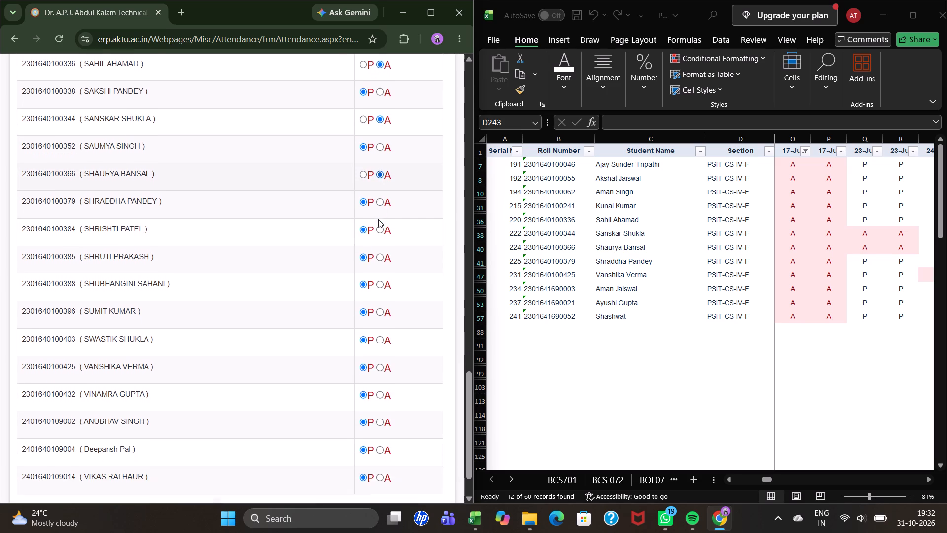
{"action": "scroll", "coordinate": [378, 219], "scroll_direction": "down", "scroll_amount": 1}
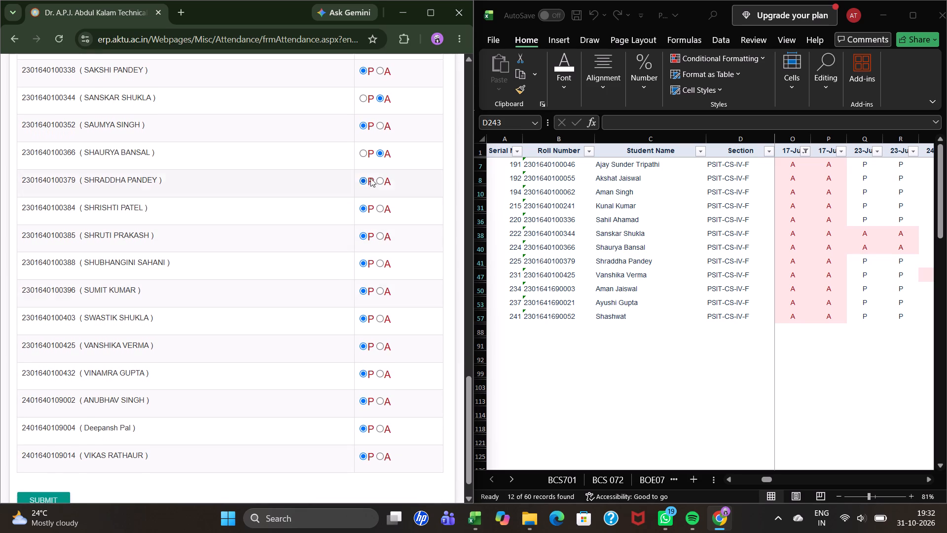
{"action": "left_click", "coordinate": [381, 181]}
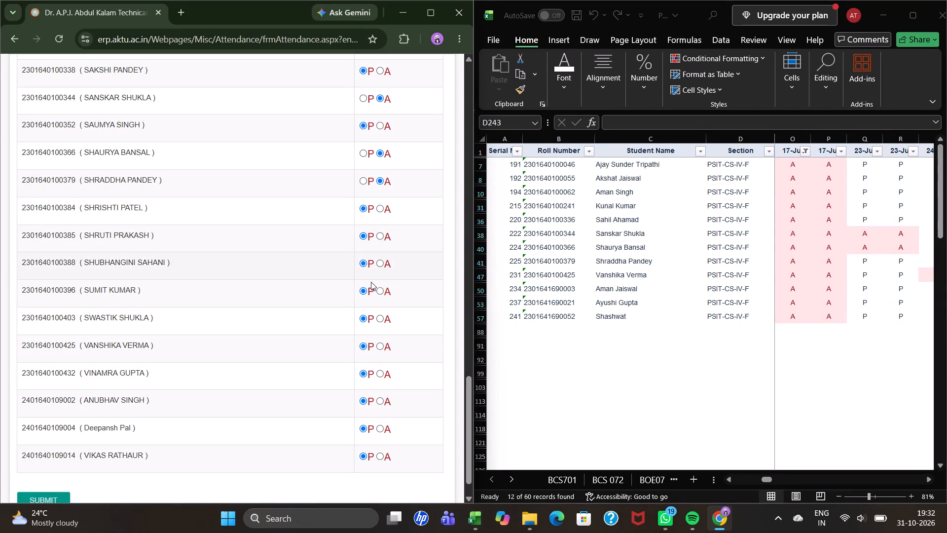
{"action": "left_click", "coordinate": [378, 346]}
Check the attendance date at the top of the form and submit the 17/Jul/2026 attendance.
{"action": "scroll", "coordinate": [378, 346], "scroll_direction": "down", "scroll_amount": 2}
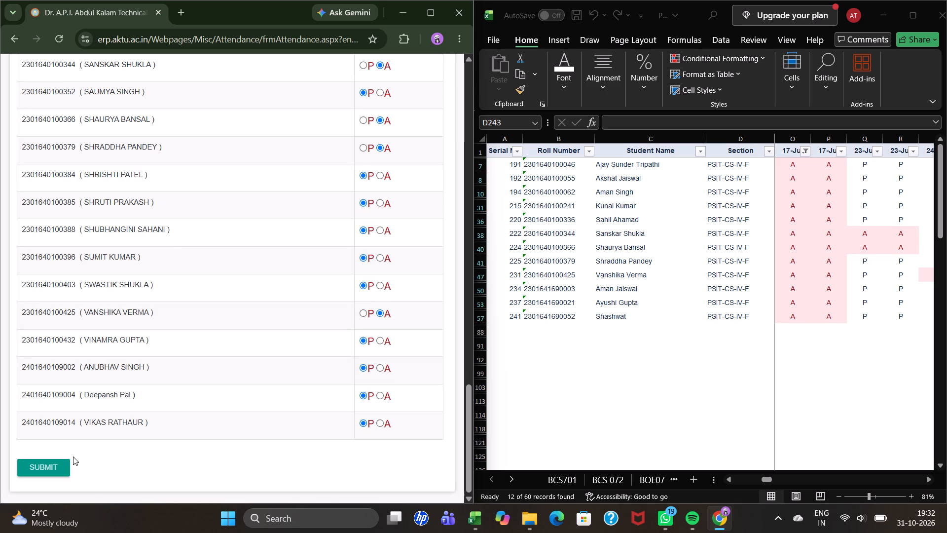
{"action": "scroll", "coordinate": [217, 267], "scroll_direction": "up", "scroll_amount": 11}
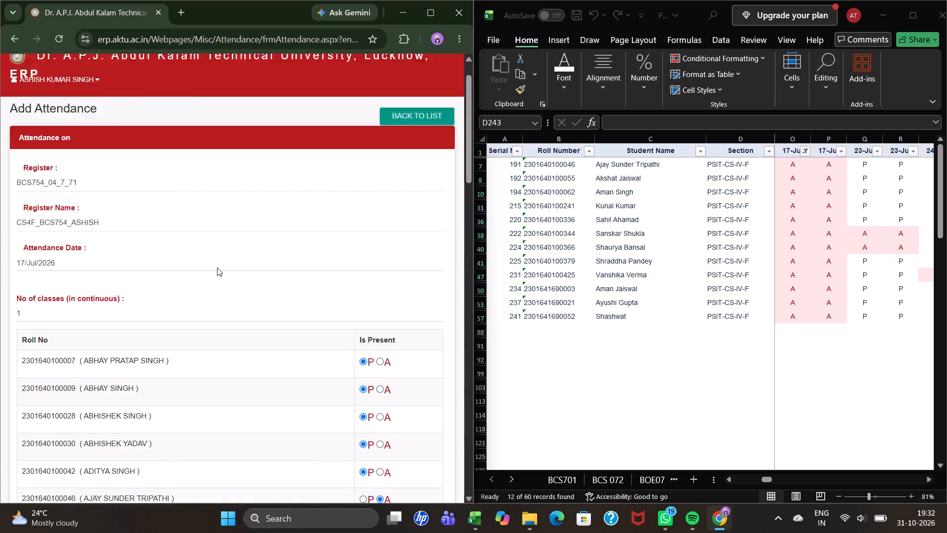
{"action": "scroll", "coordinate": [217, 267], "scroll_direction": "down", "scroll_amount": 8}
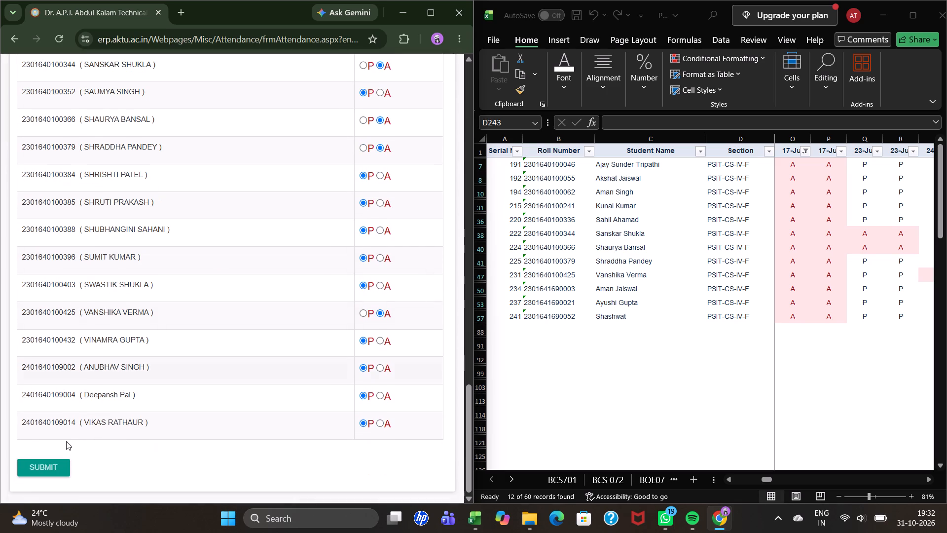
{"action": "left_click", "coordinate": [52, 467]}
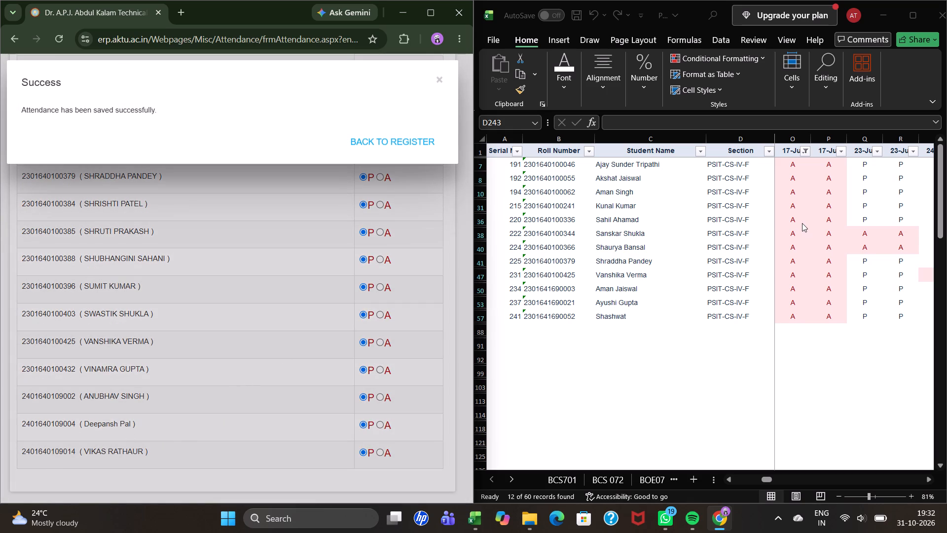
Switch to Excel, clear the 17-Jul filter and filter the first 23-Jul column to show only students marked A.
{"action": "left_click", "coordinate": [806, 149]}
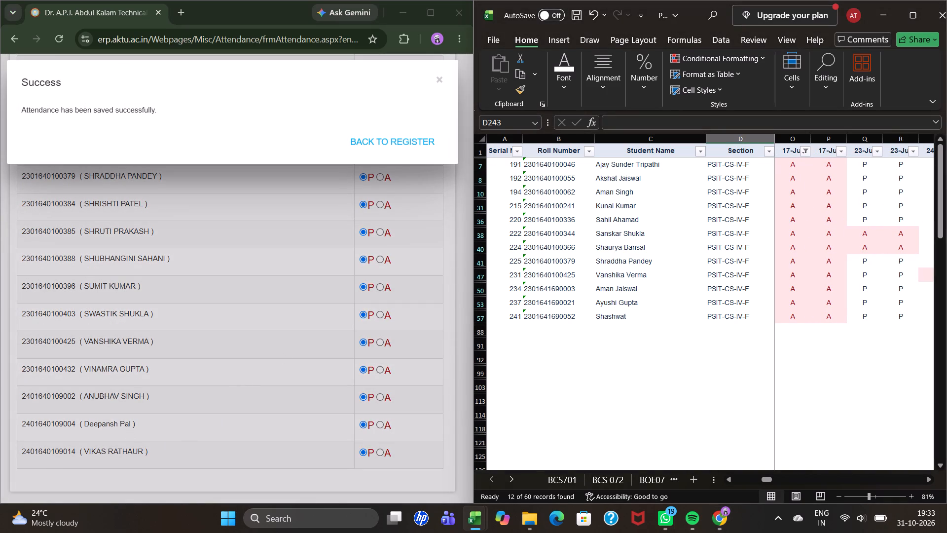
{"action": "left_click", "coordinate": [804, 154]}
{"action": "left_click", "coordinate": [743, 242]}
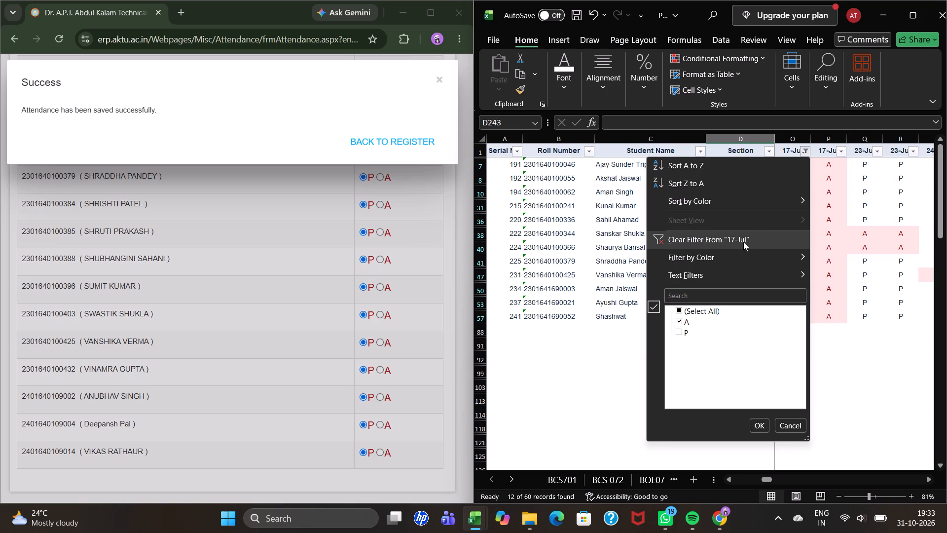
{"action": "scroll", "coordinate": [822, 213], "scroll_direction": "left", "scroll_amount": 1}
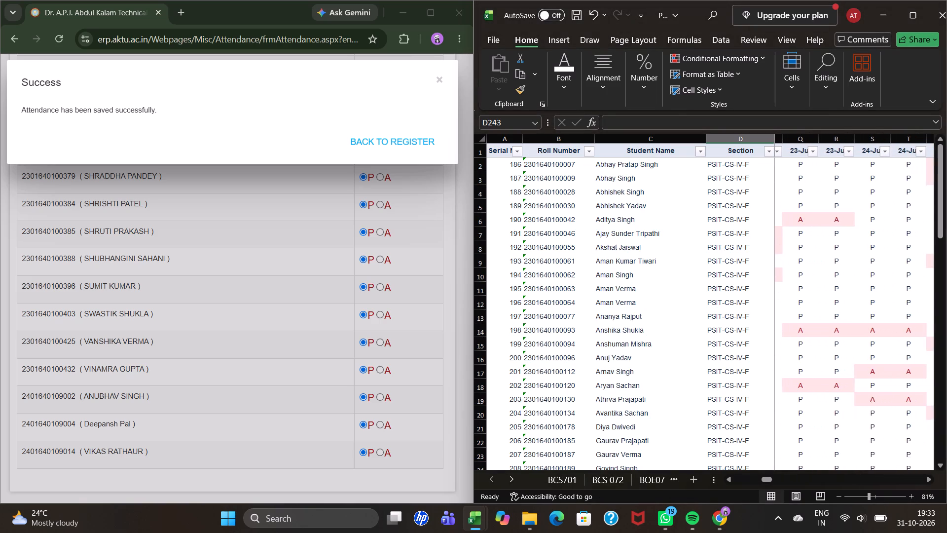
{"action": "scroll", "coordinate": [822, 213], "scroll_direction": "left", "scroll_amount": 1}
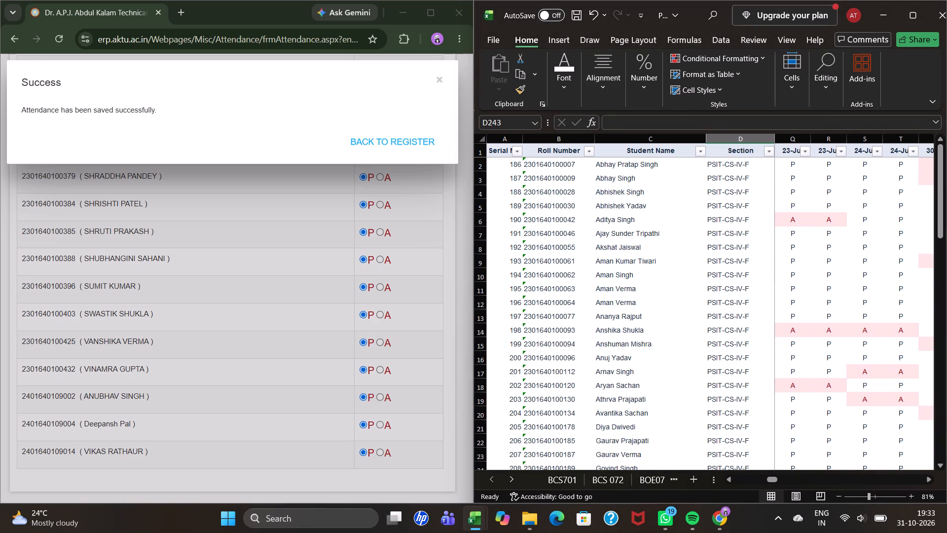
{"action": "left_click", "coordinate": [806, 151]}
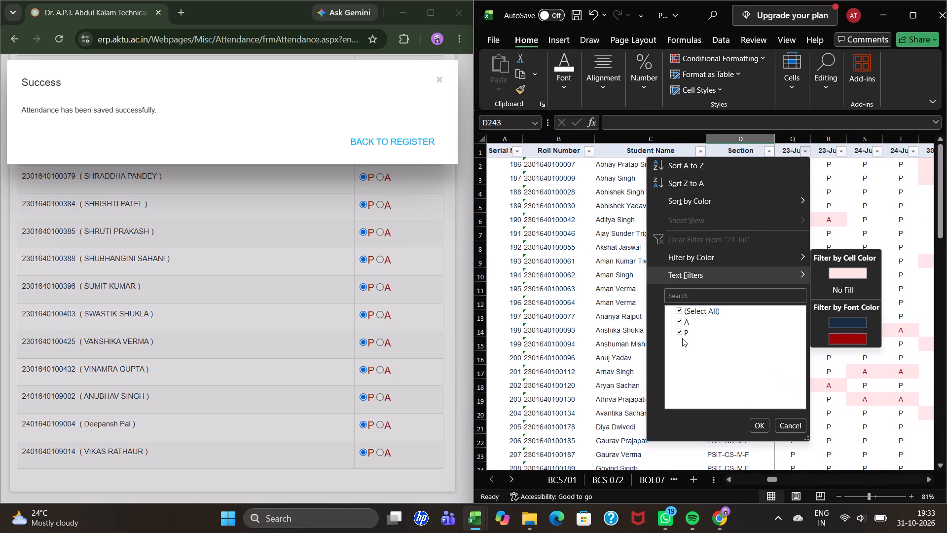
{"action": "left_click", "coordinate": [680, 332]}
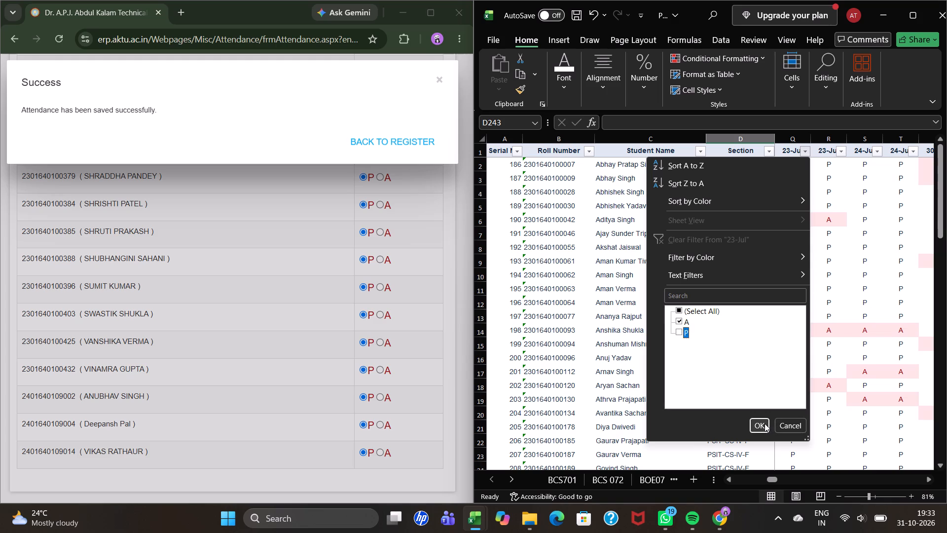
{"action": "left_click", "coordinate": [765, 423]}
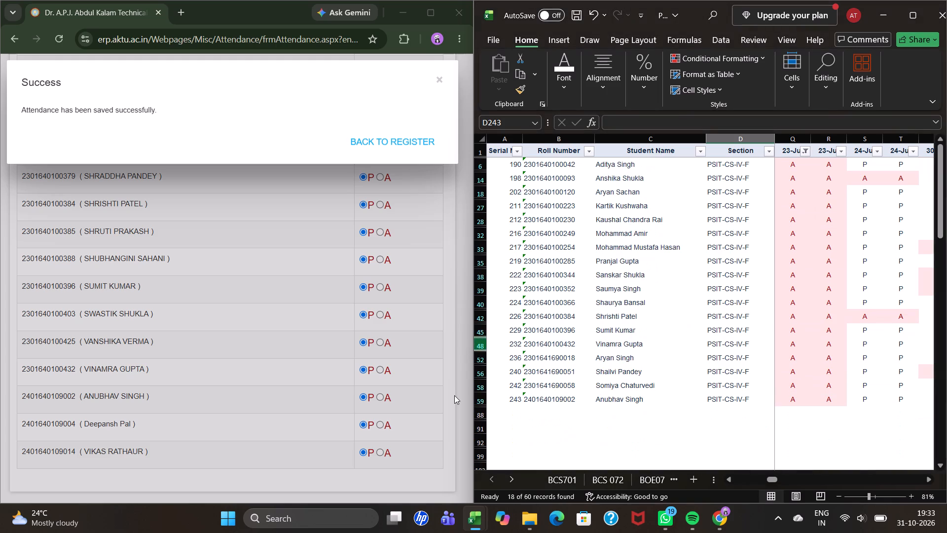
Switch back to the ERP, reload the Add Attendance form and set the attendance date to 23/Jul/2026.
{"action": "left_click", "coordinate": [454, 395]}
{"action": "scroll", "coordinate": [414, 190], "scroll_direction": "up", "scroll_amount": 11}
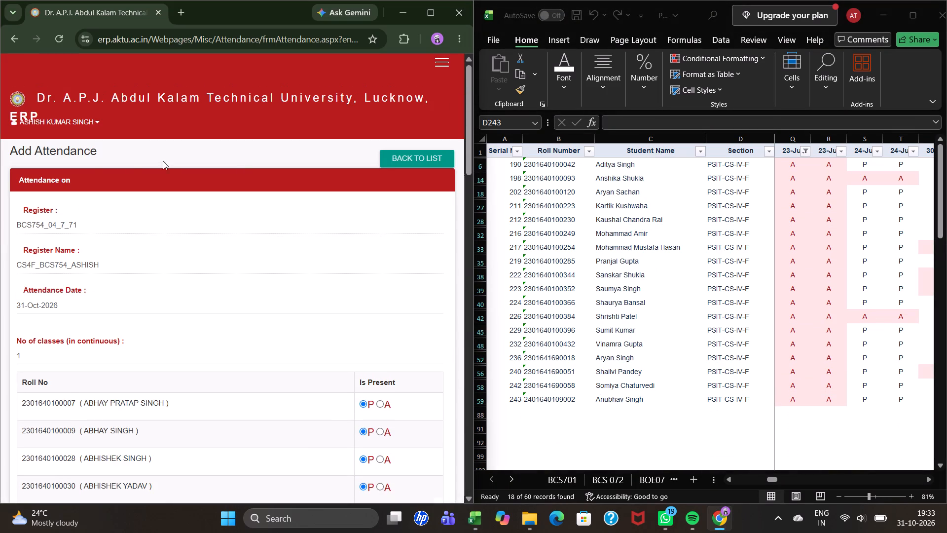
{"action": "left_click", "coordinate": [55, 41]}
{"action": "left_click", "coordinate": [58, 300]}
{"action": "left_click", "coordinate": [23, 323]}
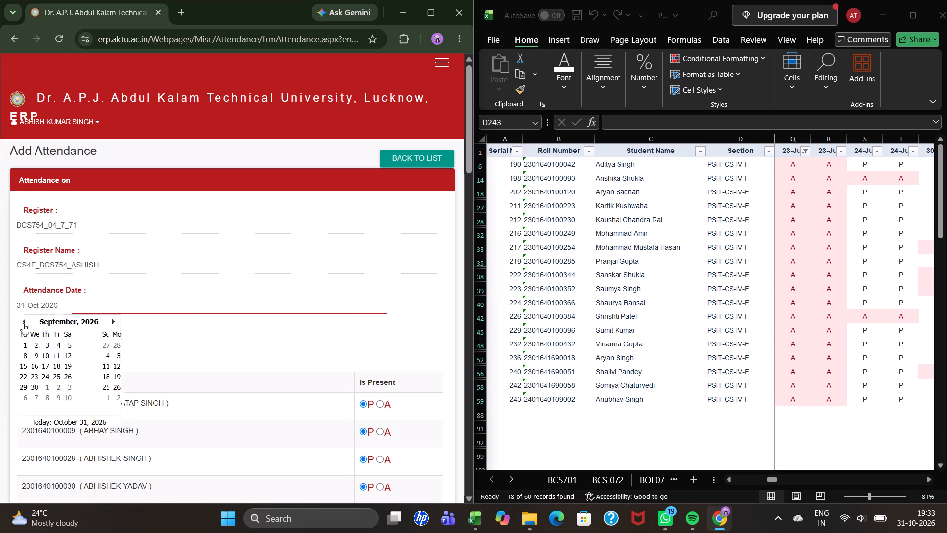
{"action": "left_click", "coordinate": [23, 323]}
{"action": "left_click", "coordinate": [23, 323]}
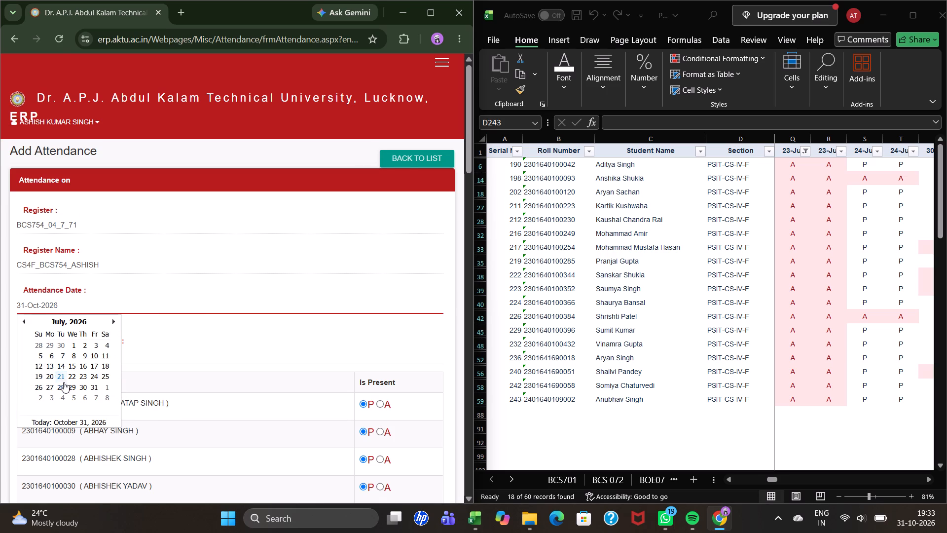
{"action": "left_click", "coordinate": [81, 376]}
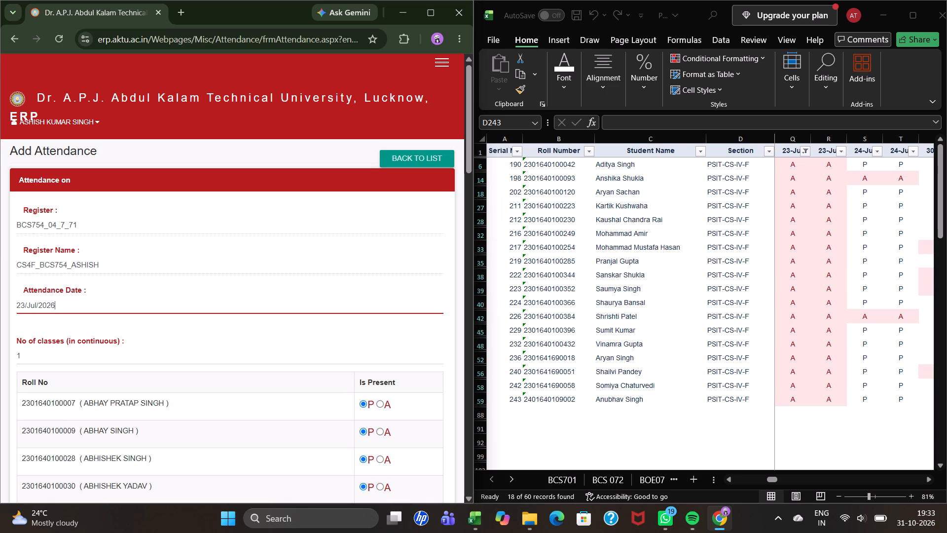
Mark the first three students in the filtered 23-Jul Excel list as absent (A) in the ERP form.
{"action": "scroll", "coordinate": [171, 358], "scroll_direction": "down", "scroll_amount": 3}
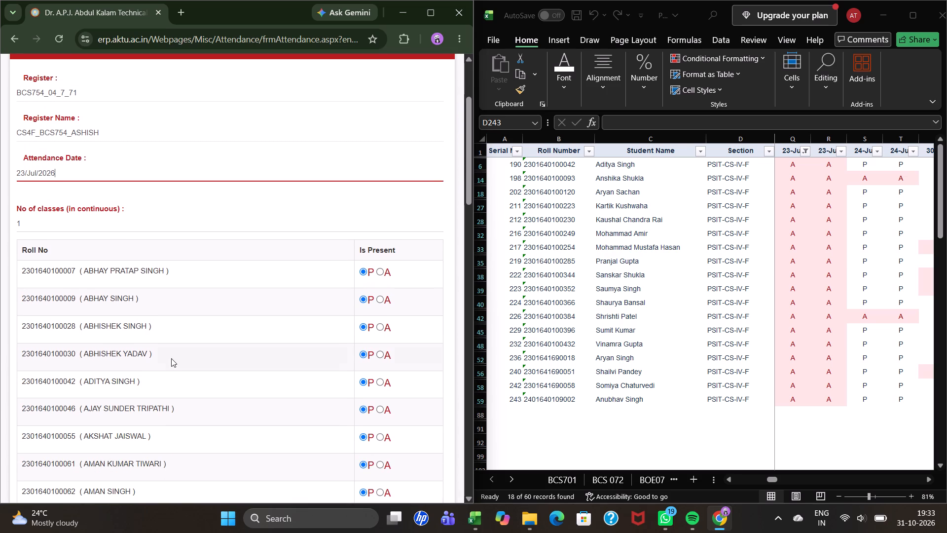
{"action": "left_click", "coordinate": [382, 380]}
{"action": "scroll", "coordinate": [382, 380], "scroll_direction": "down", "scroll_amount": 1}
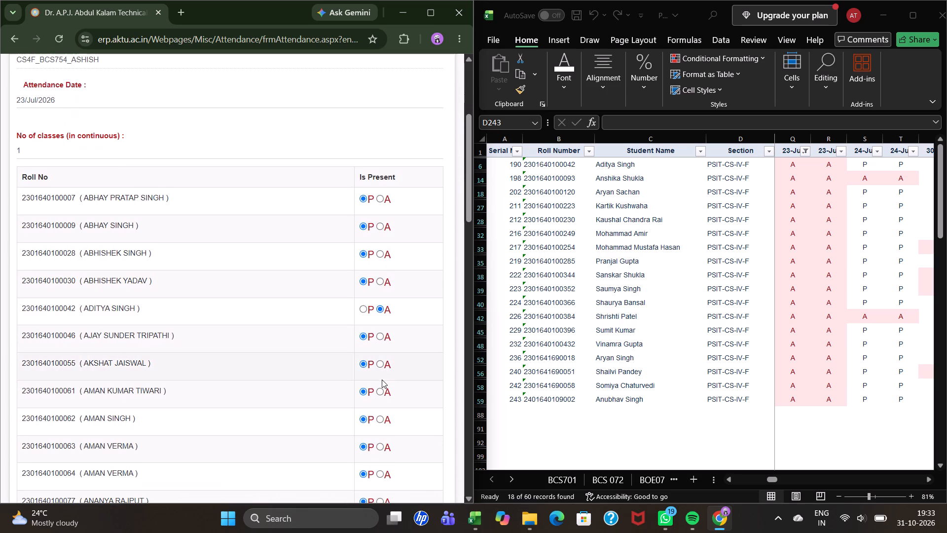
{"action": "scroll", "coordinate": [364, 457], "scroll_direction": "down", "scroll_amount": 3}
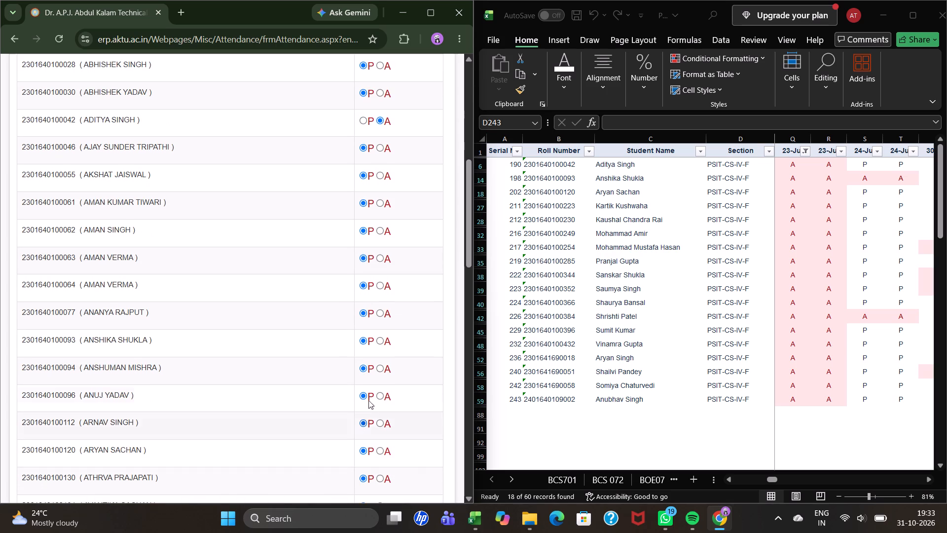
{"action": "left_click", "coordinate": [381, 342]}
{"action": "scroll", "coordinate": [381, 342], "scroll_direction": "down", "scroll_amount": 3}
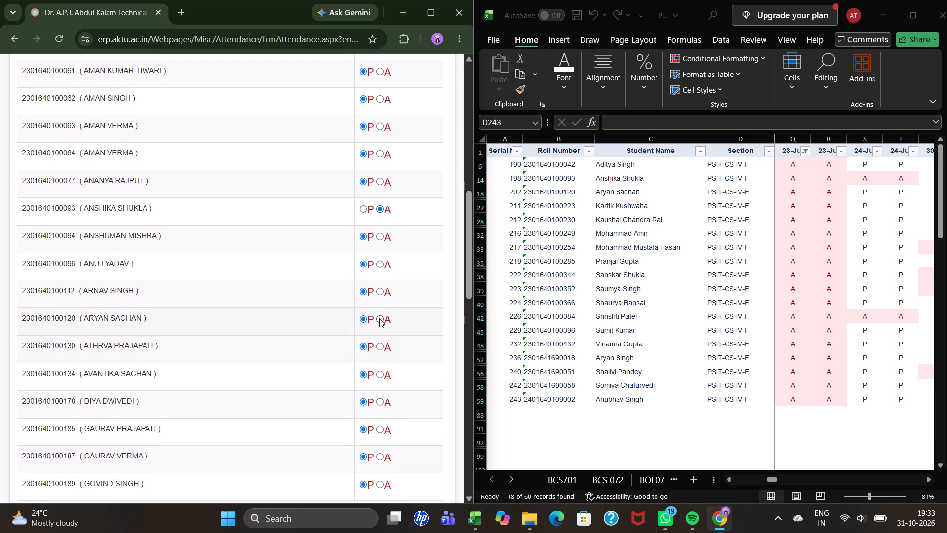
{"action": "left_click", "coordinate": [379, 318]}
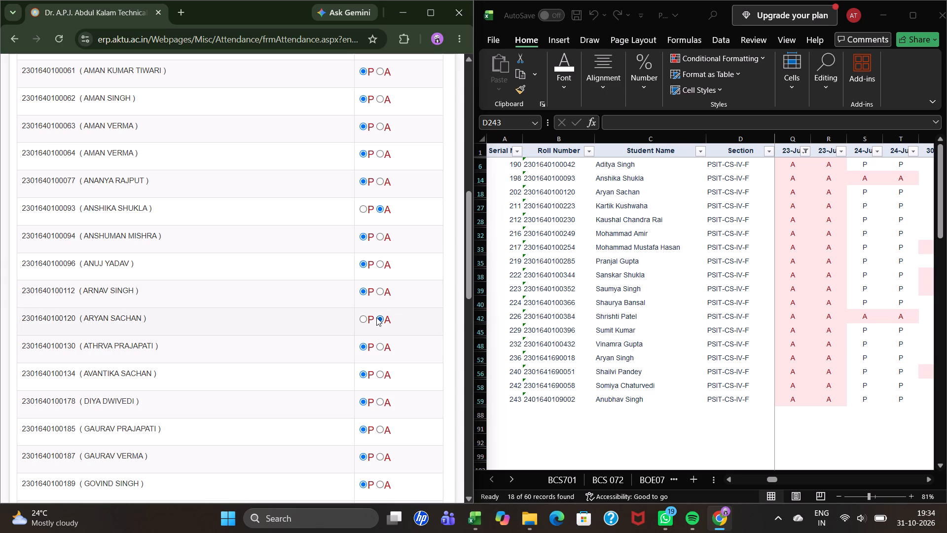
Mark the fourth through eighth students in the filtered 23-Jul Excel list as absent (A) in the ERP form.
{"action": "scroll", "coordinate": [376, 317], "scroll_direction": "down", "scroll_amount": 3}
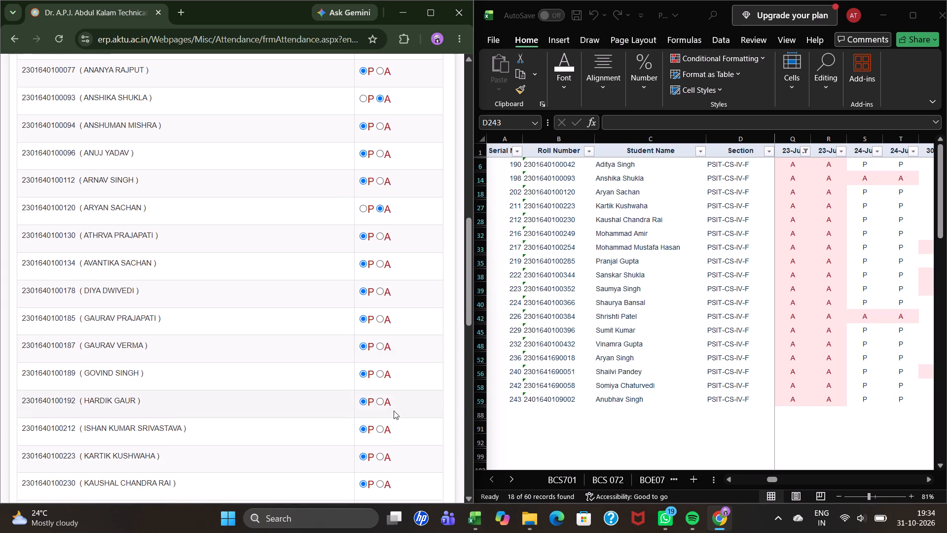
{"action": "left_click", "coordinate": [380, 454]}
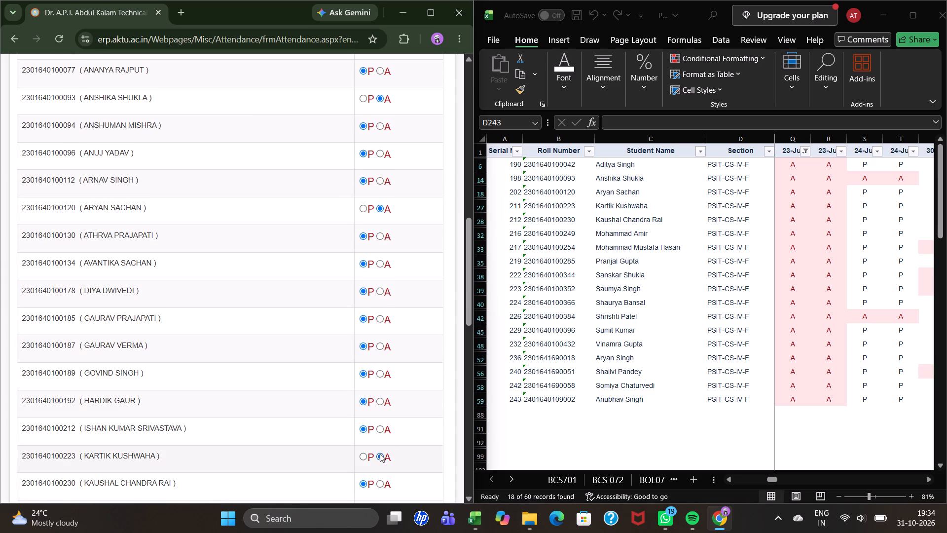
{"action": "scroll", "coordinate": [380, 454], "scroll_direction": "down", "scroll_amount": 2}
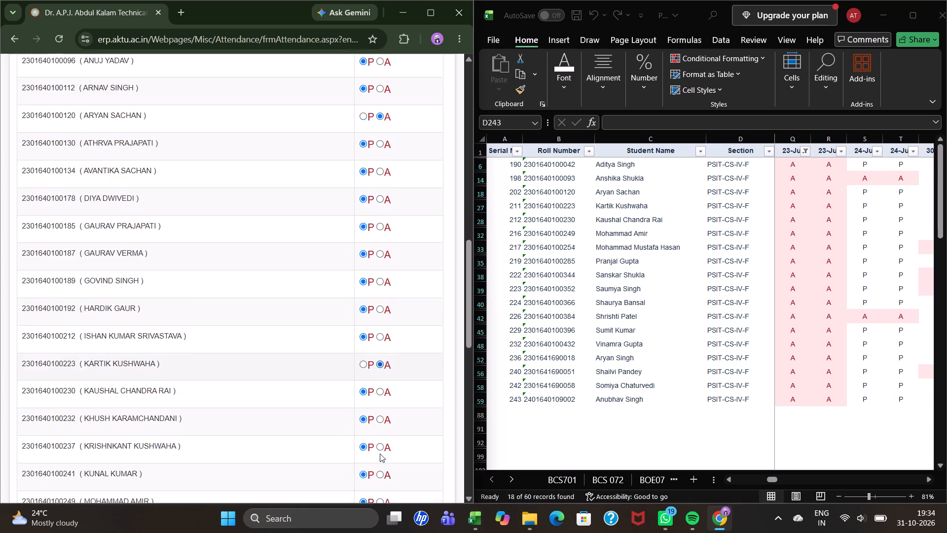
{"action": "scroll", "coordinate": [380, 454], "scroll_direction": "down", "scroll_amount": 1}
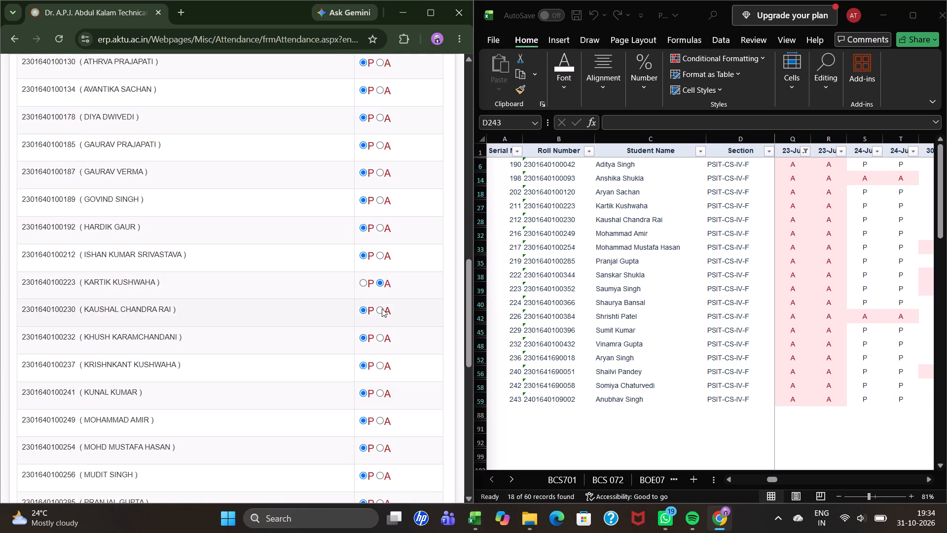
{"action": "left_click", "coordinate": [382, 308]}
{"action": "scroll", "coordinate": [382, 308], "scroll_direction": "down", "scroll_amount": 1}
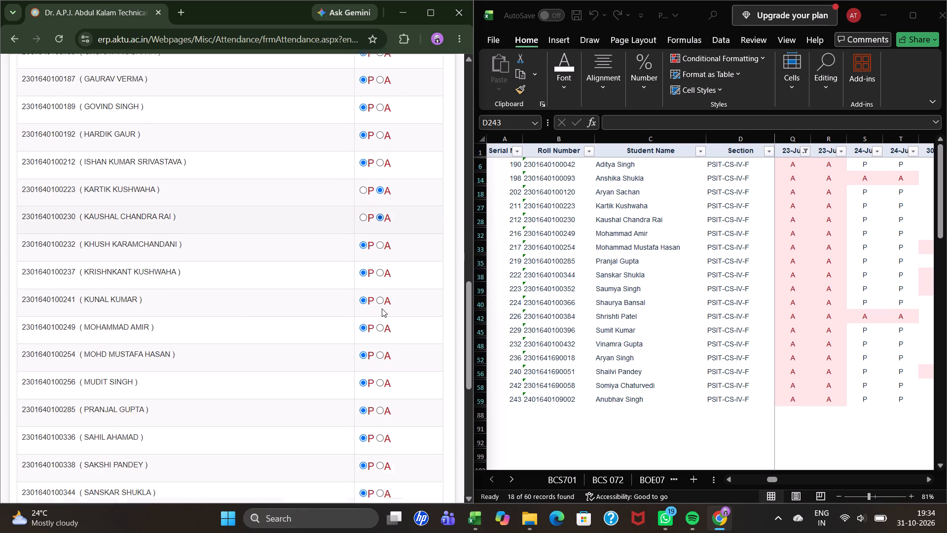
{"action": "scroll", "coordinate": [382, 308], "scroll_direction": "down", "scroll_amount": 2}
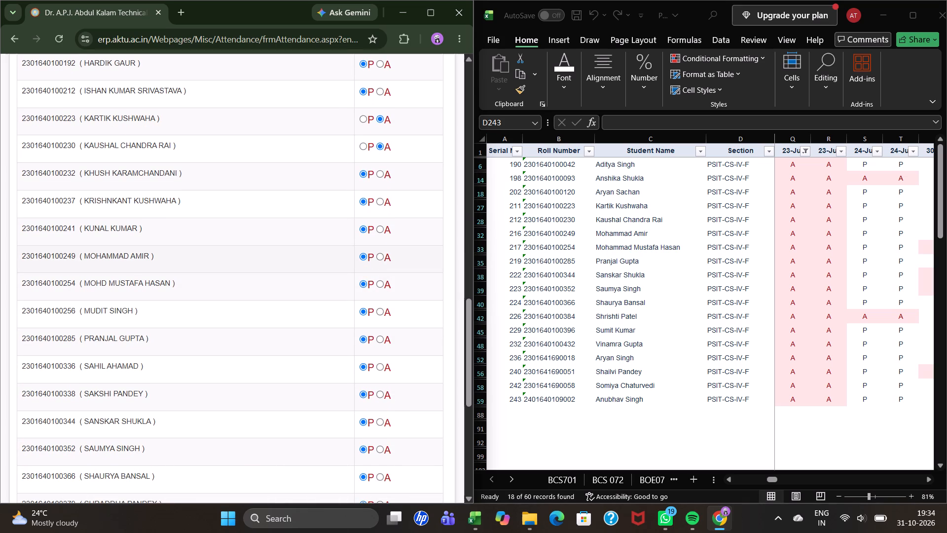
{"action": "left_click", "coordinate": [381, 256]}
{"action": "scroll", "coordinate": [381, 256], "scroll_direction": "down", "scroll_amount": 3}
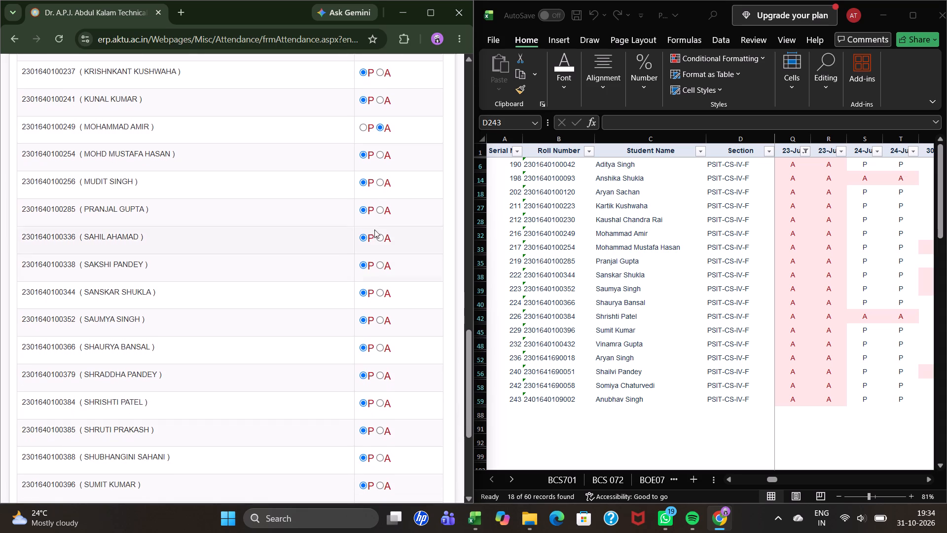
{"action": "left_click", "coordinate": [384, 153]}
{"action": "left_click", "coordinate": [380, 211]}
Mark the ninth through fourteenth students and the last student in the filtered 23-Jul Excel list as absent (A).
{"action": "scroll", "coordinate": [380, 211], "scroll_direction": "down", "scroll_amount": 1}
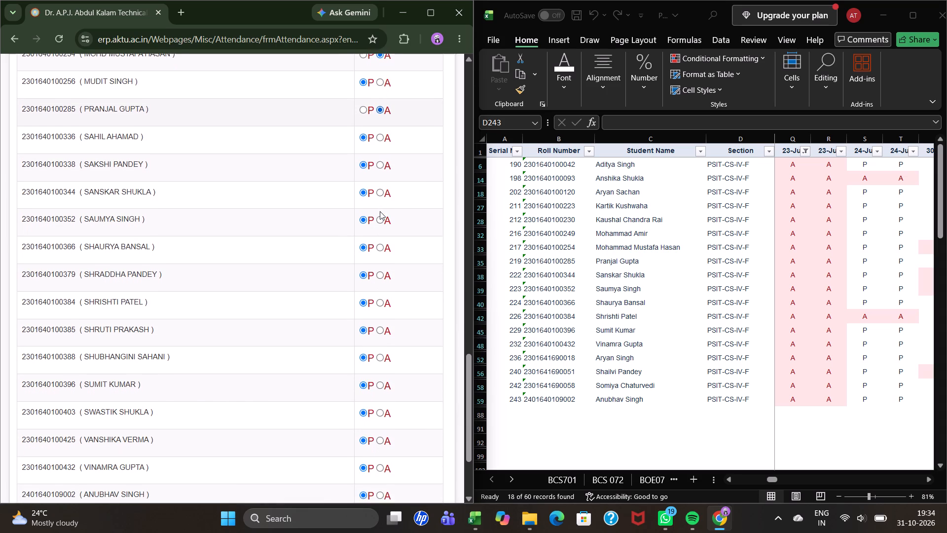
{"action": "scroll", "coordinate": [380, 211], "scroll_direction": "down", "scroll_amount": 1}
{"action": "left_click", "coordinate": [379, 188]}
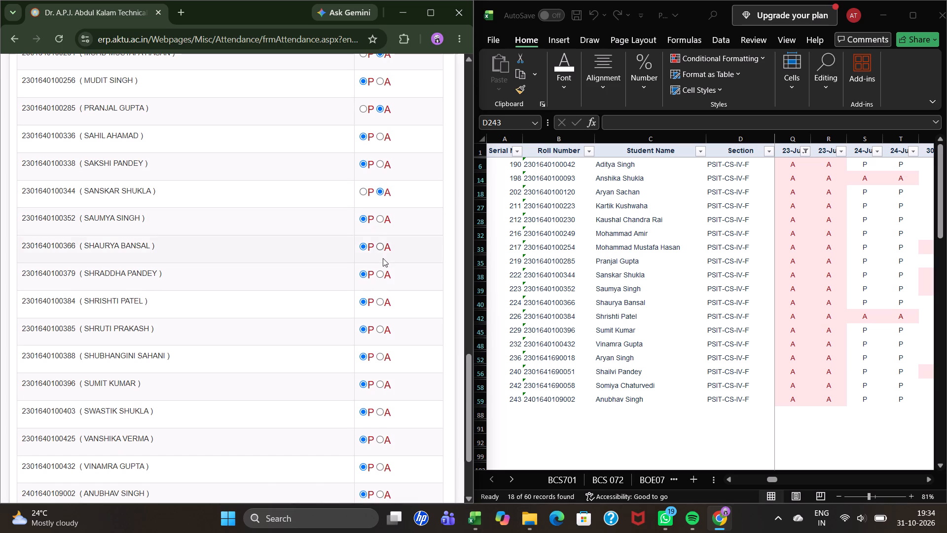
{"action": "left_click", "coordinate": [380, 217]}
{"action": "left_click", "coordinate": [381, 247]}
{"action": "left_click", "coordinate": [382, 302]}
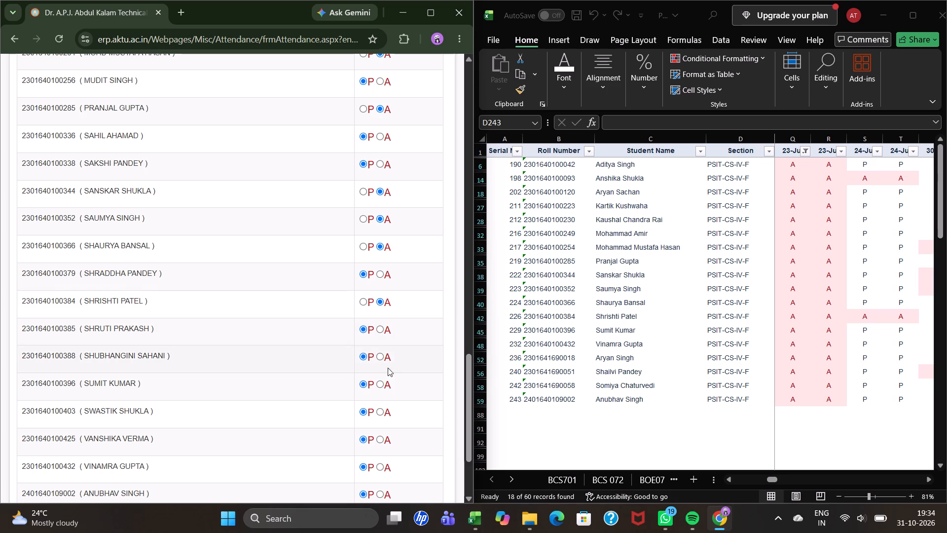
{"action": "left_click", "coordinate": [382, 383]}
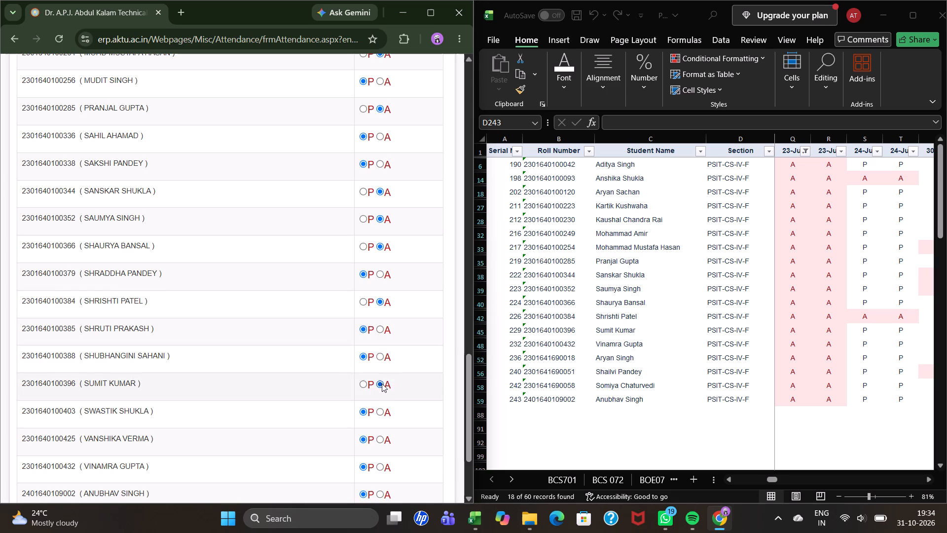
{"action": "left_click", "coordinate": [380, 468]}
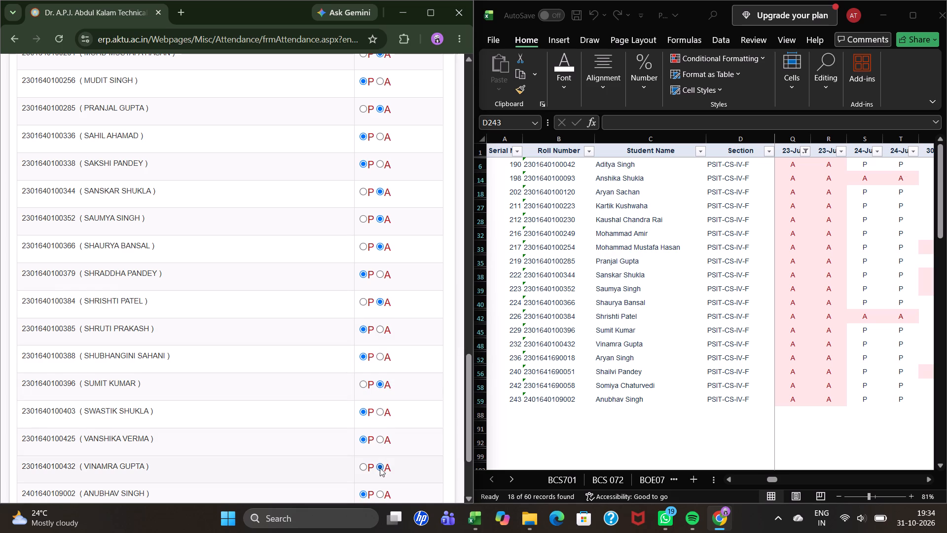
{"action": "scroll", "coordinate": [380, 468], "scroll_direction": "down", "scroll_amount": 3}
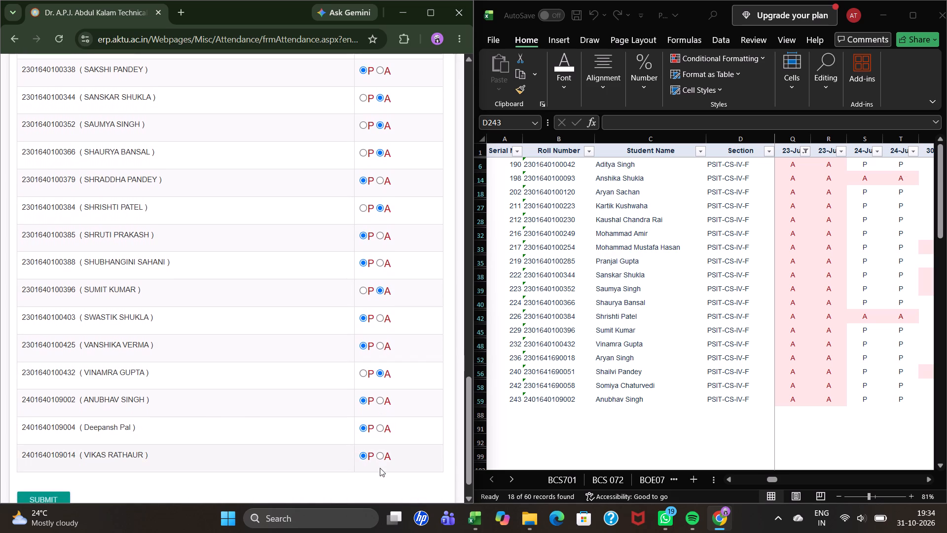
{"action": "scroll", "coordinate": [380, 468], "scroll_direction": "down", "scroll_amount": 1}
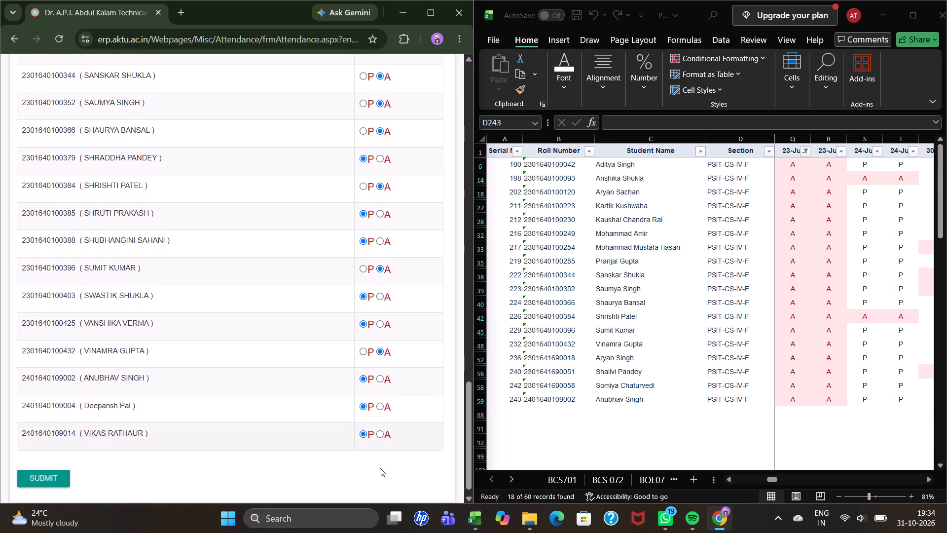
{"action": "left_click", "coordinate": [380, 380]}
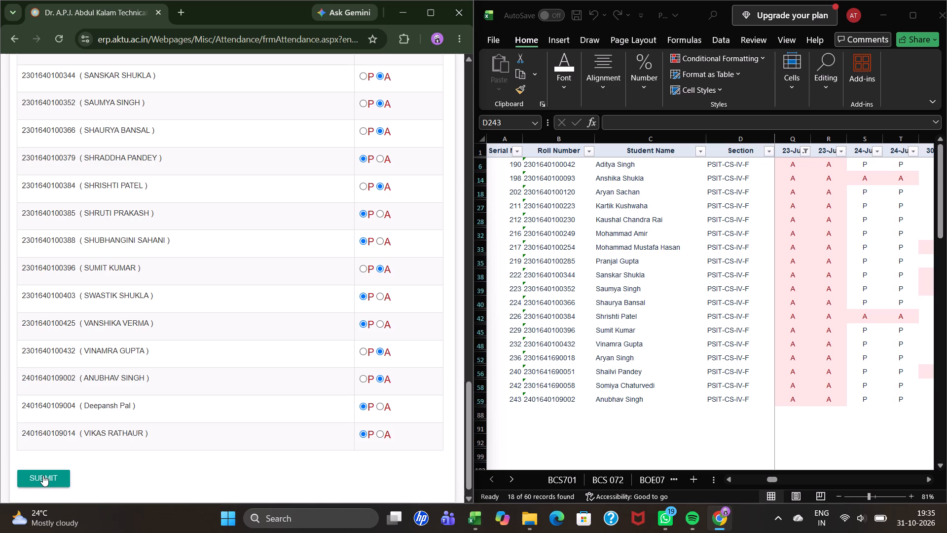
Check the attendance date at the top of the form and submit the 23/Jul/2026 attendance.
{"action": "scroll", "coordinate": [129, 326], "scroll_direction": "up", "scroll_amount": 14}
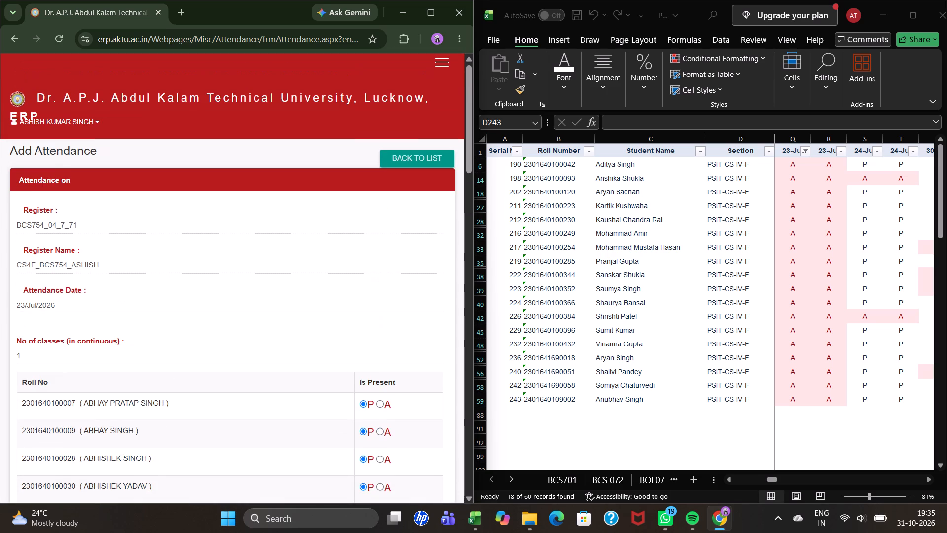
{"action": "scroll", "coordinate": [129, 326], "scroll_direction": "down", "scroll_amount": 8}
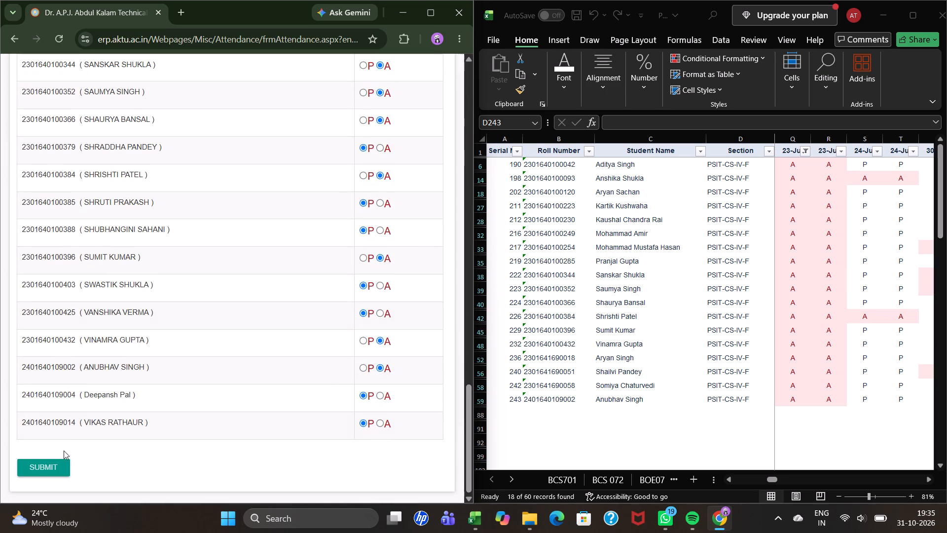
{"action": "left_click", "coordinate": [61, 468]}
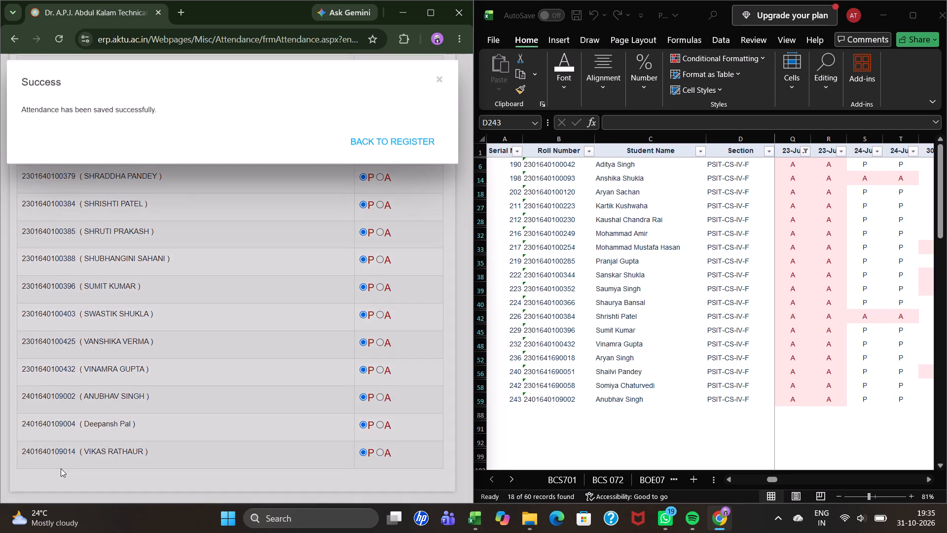
Switch to Excel, clear the 23-Jul filter and filter the first 24-Jul column to show only students marked A.
{"action": "left_click", "coordinate": [806, 148]}
{"action": "left_click", "coordinate": [807, 151]}
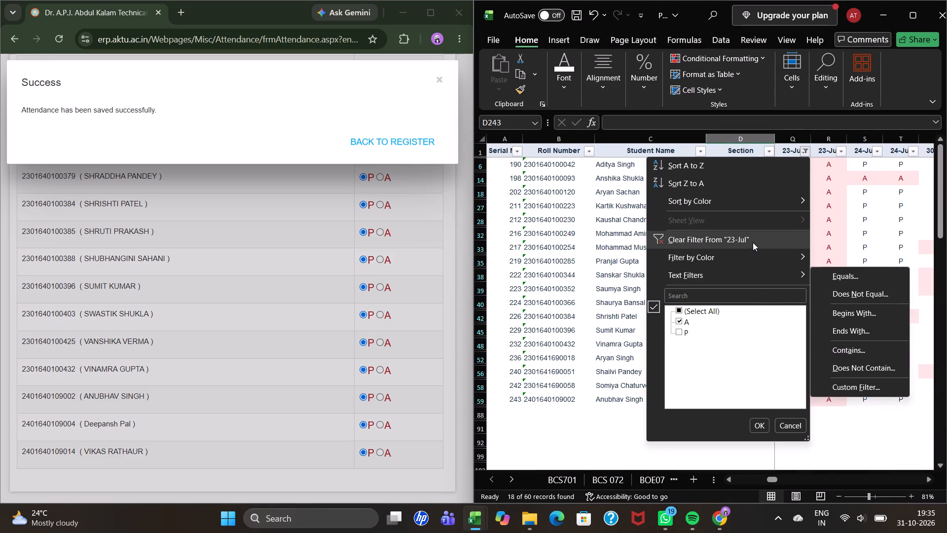
{"action": "left_click", "coordinate": [753, 238]}
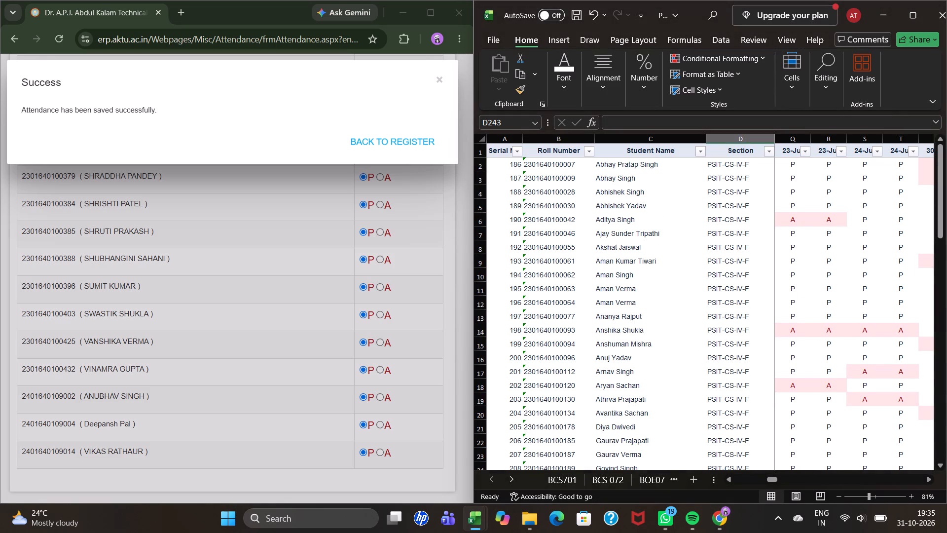
{"action": "scroll", "coordinate": [822, 248], "scroll_direction": "left", "scroll_amount": 2}
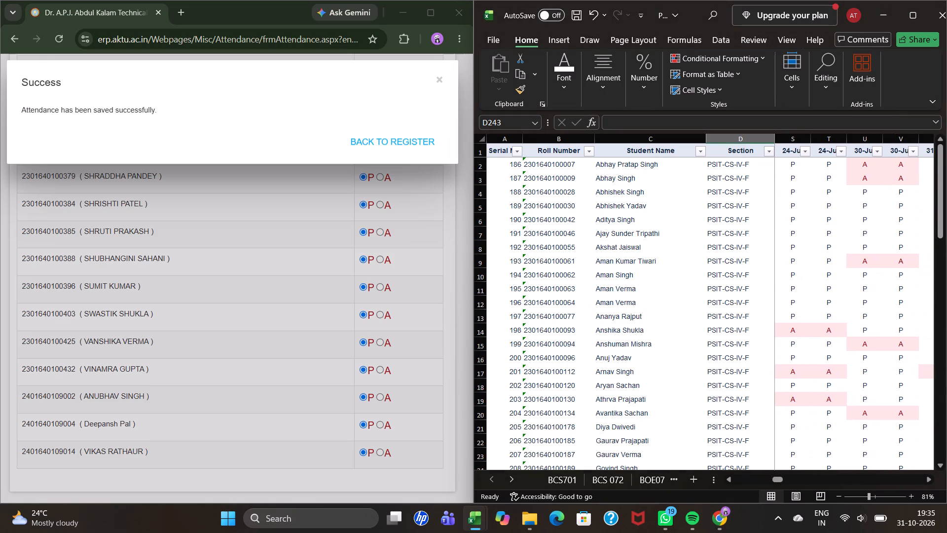
{"action": "left_click", "coordinate": [804, 151]}
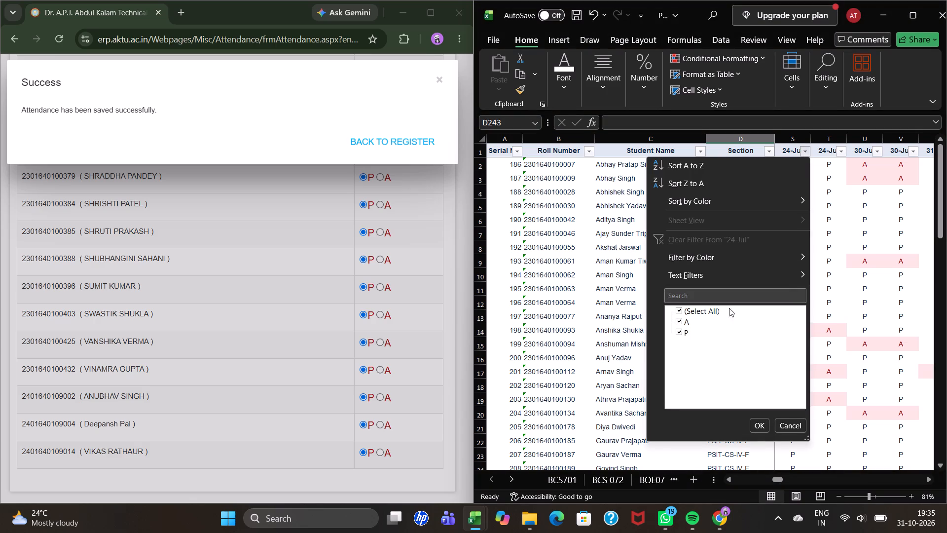
{"action": "left_click", "coordinate": [680, 330]}
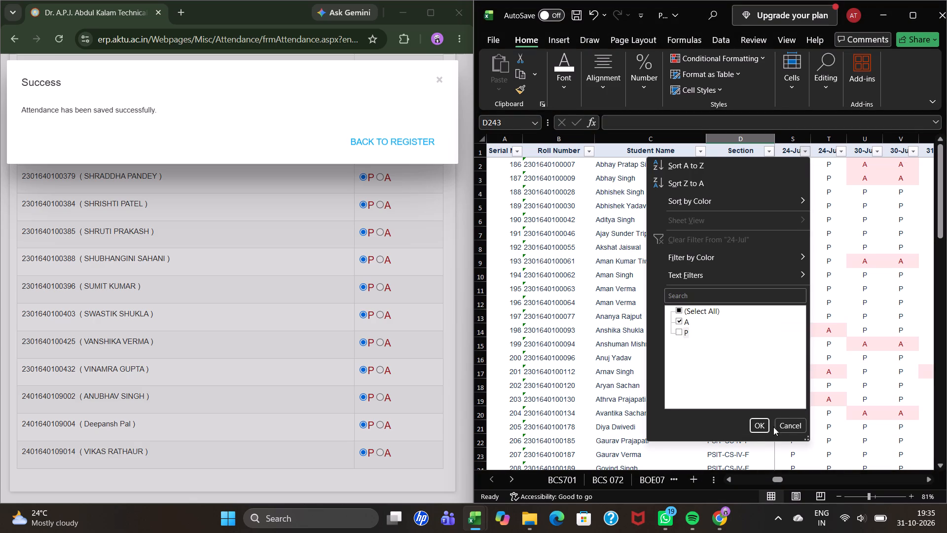
{"action": "left_click", "coordinate": [764, 424]}
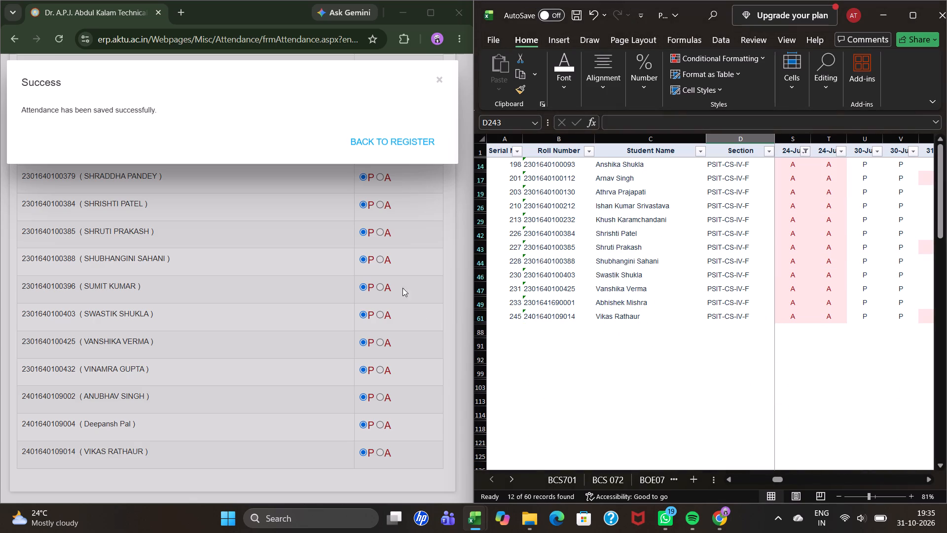
Switch back to the ERP, reload the Add Attendance form and set the attendance date to 24/Jul/2026.
{"action": "left_click", "coordinate": [435, 277]}
{"action": "scroll", "coordinate": [427, 194], "scroll_direction": "up", "scroll_amount": 11}
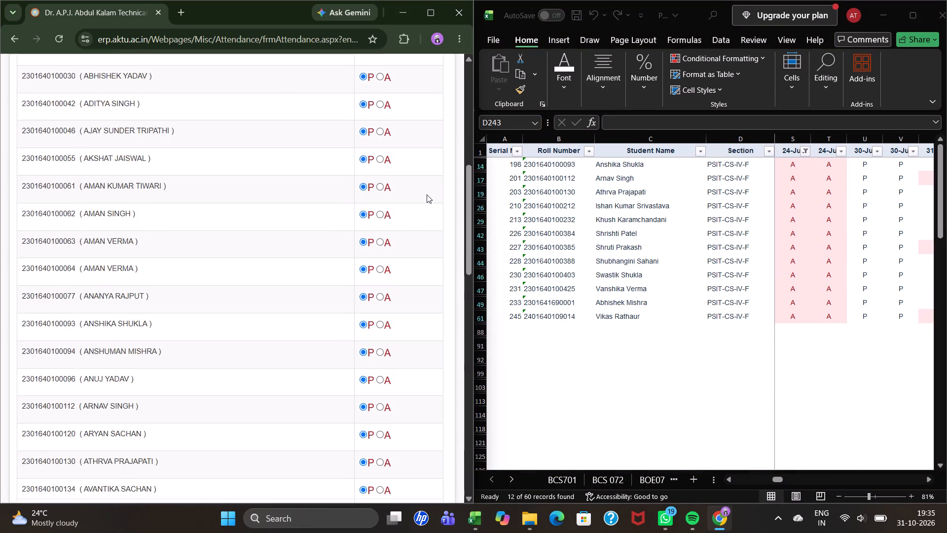
{"action": "left_click", "coordinate": [59, 40]}
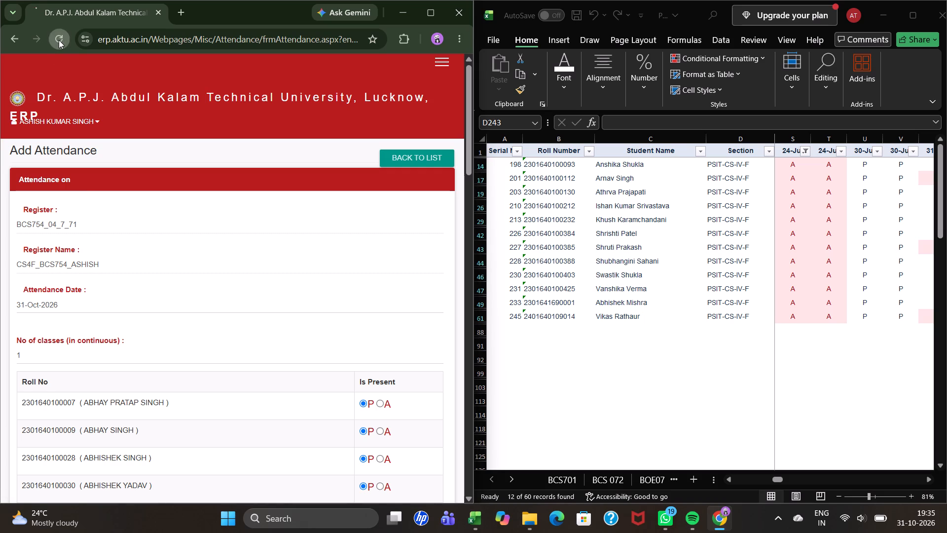
{"action": "left_click", "coordinate": [73, 298]}
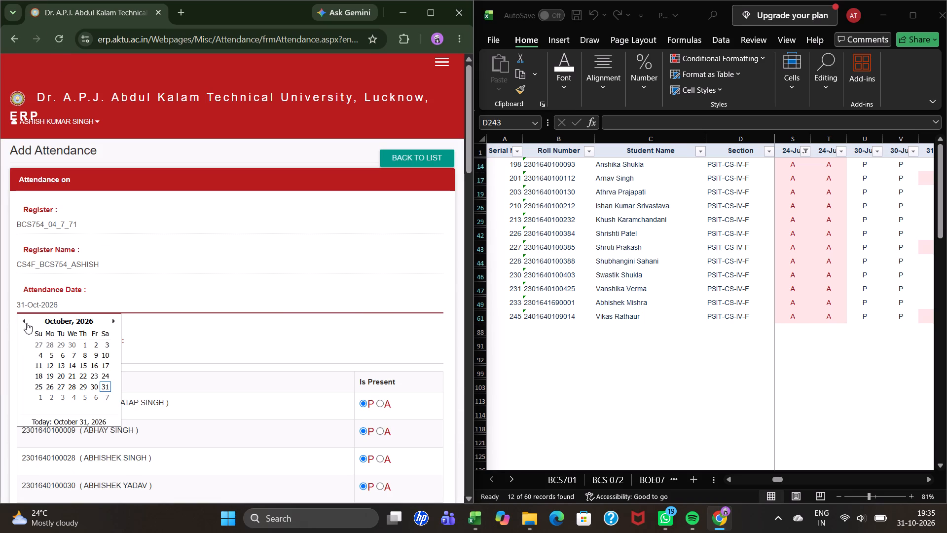
{"action": "left_click", "coordinate": [27, 321]}
{"action": "left_click", "coordinate": [27, 321]}
{"action": "left_click", "coordinate": [27, 321]}
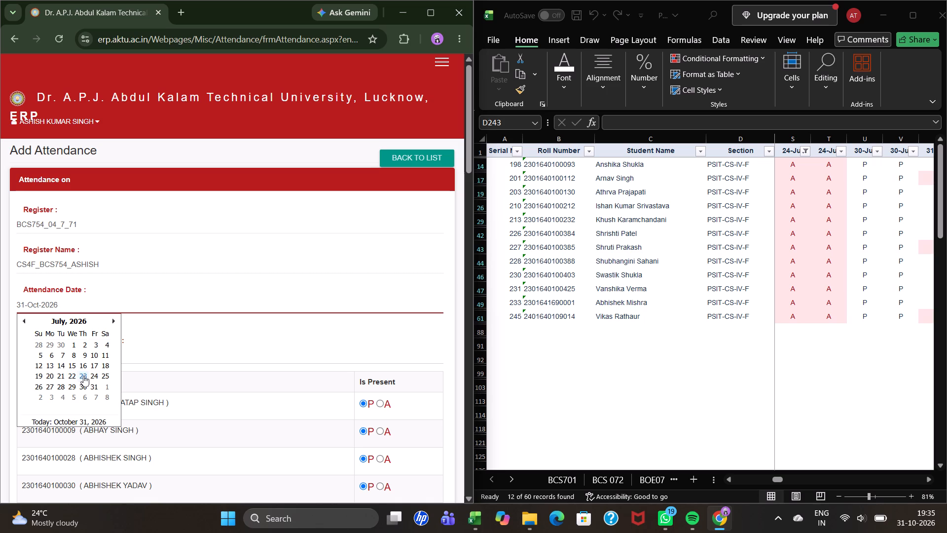
{"action": "left_click", "coordinate": [95, 377]}
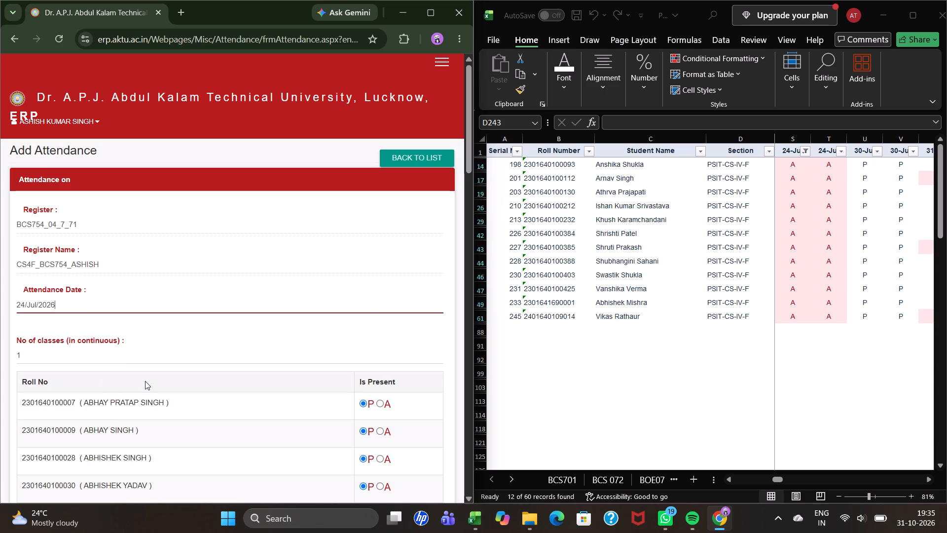
Mark the first five students in the filtered 24-Jul Excel list as absent (A) in the ERP attendance form.
{"action": "scroll", "coordinate": [145, 381], "scroll_direction": "down", "scroll_amount": 3}
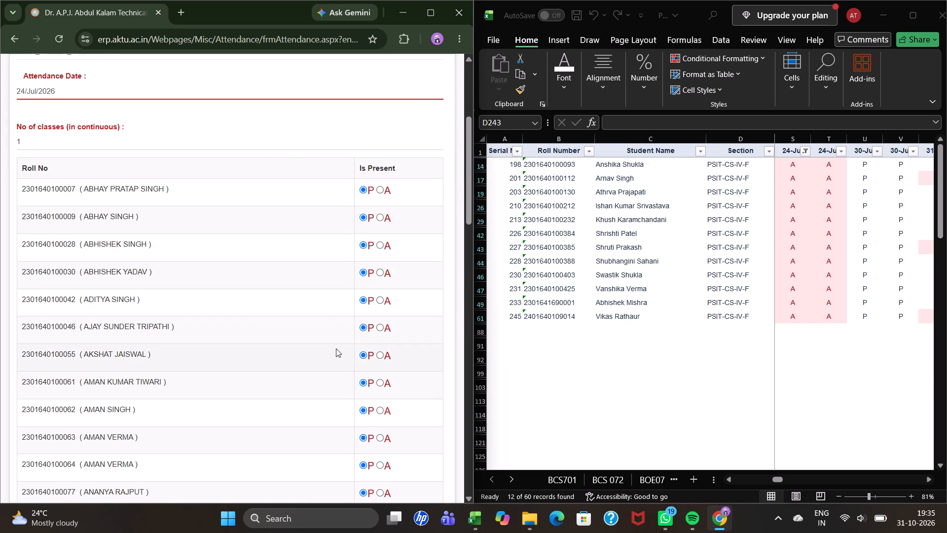
{"action": "scroll", "coordinate": [335, 348], "scroll_direction": "down", "scroll_amount": 3}
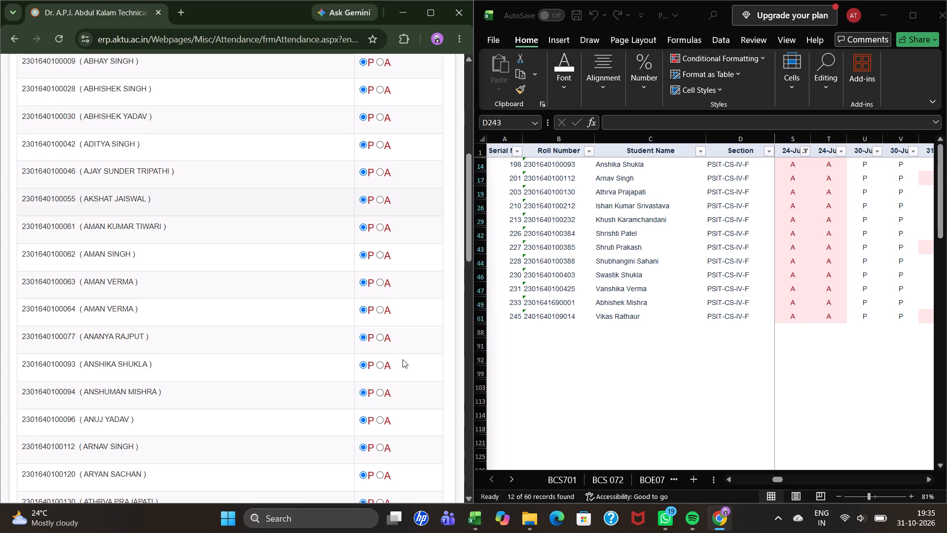
{"action": "left_click", "coordinate": [382, 364]}
{"action": "scroll", "coordinate": [382, 364], "scroll_direction": "down", "scroll_amount": 1}
{"action": "left_click", "coordinate": [381, 392]}
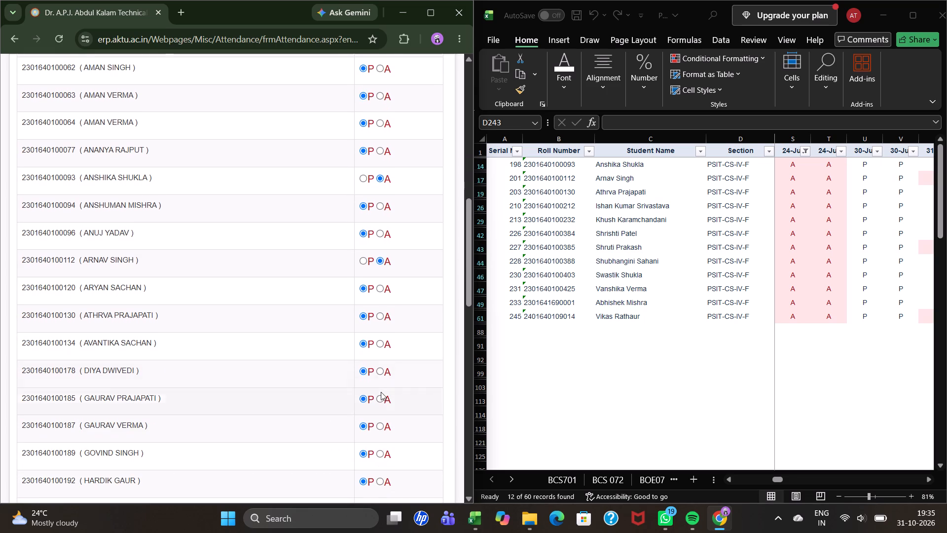
{"action": "left_click", "coordinate": [381, 315]}
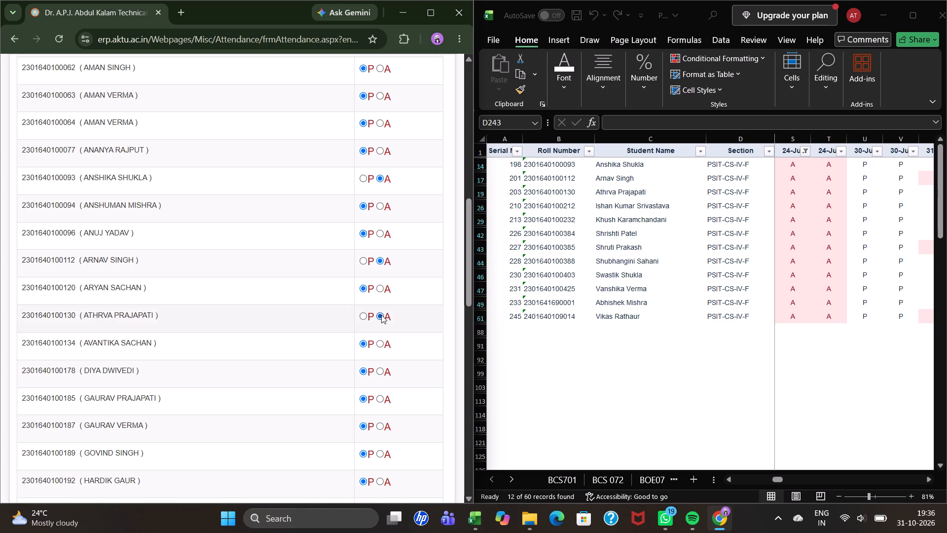
{"action": "scroll", "coordinate": [380, 423], "scroll_direction": "down", "scroll_amount": 3}
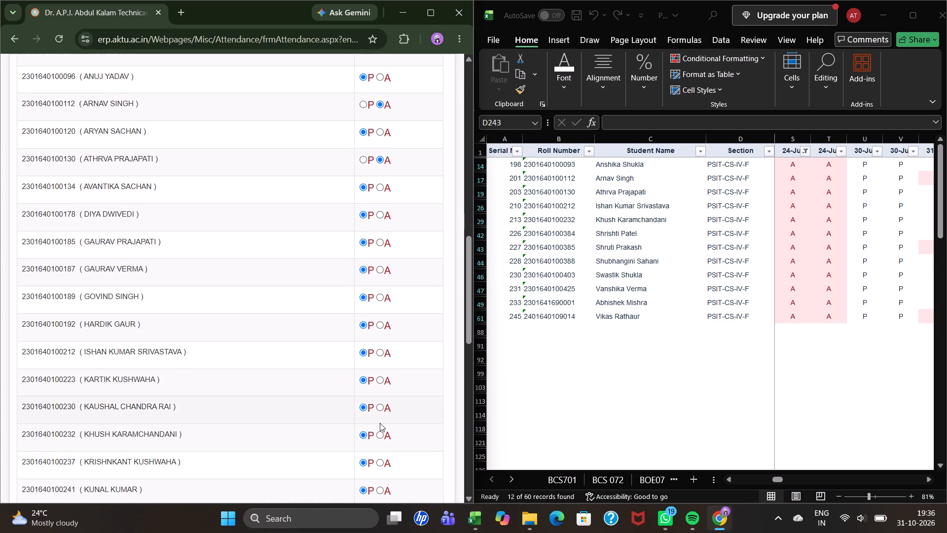
{"action": "left_click", "coordinate": [381, 354]}
{"action": "left_click", "coordinate": [379, 434]}
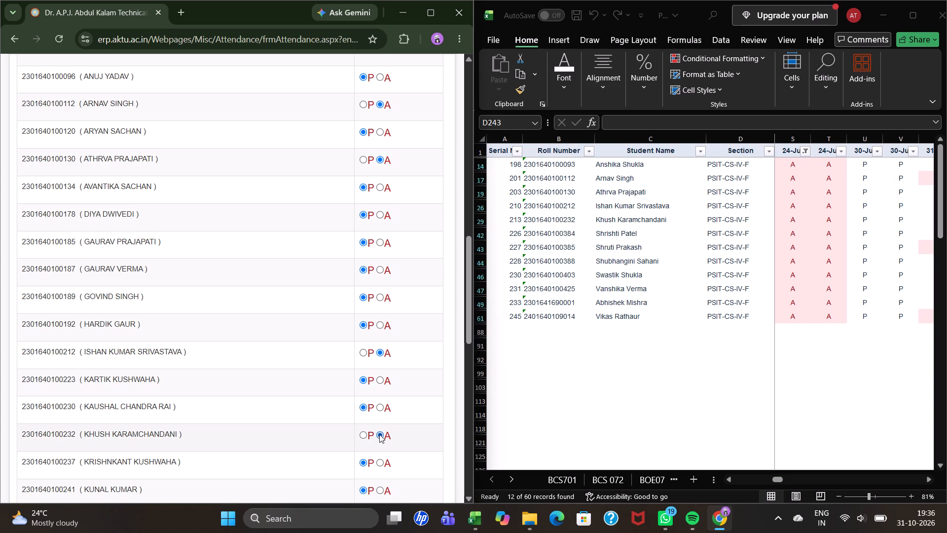
Mark the sixth through tenth students and the last student in the filtered 24-Jul Excel list as absent (A).
{"action": "scroll", "coordinate": [379, 434], "scroll_direction": "down", "scroll_amount": 3}
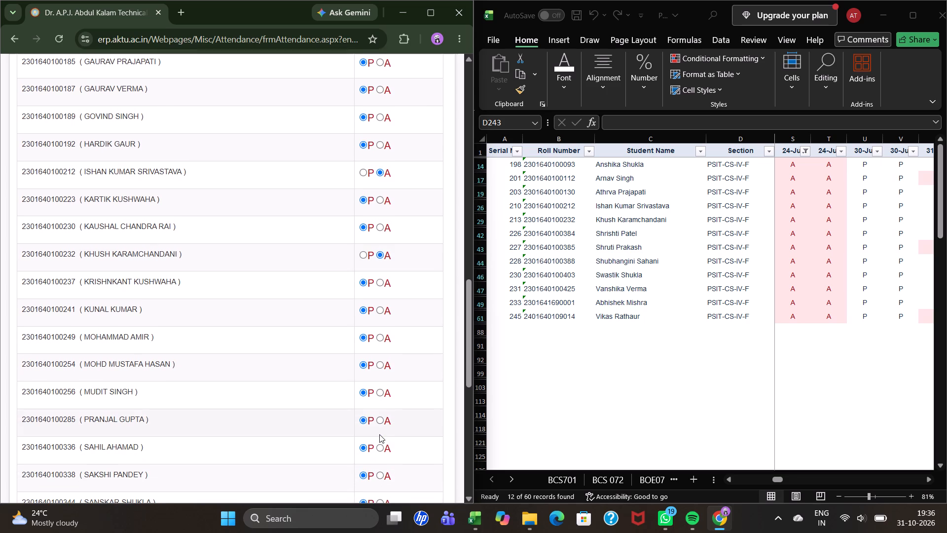
{"action": "scroll", "coordinate": [385, 404], "scroll_direction": "down", "scroll_amount": 1}
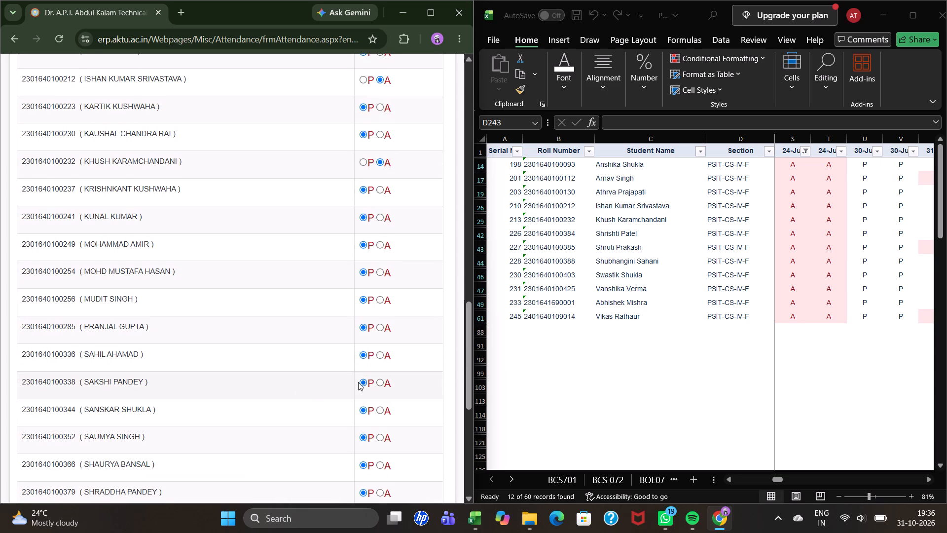
{"action": "scroll", "coordinate": [387, 444], "scroll_direction": "down", "scroll_amount": 3}
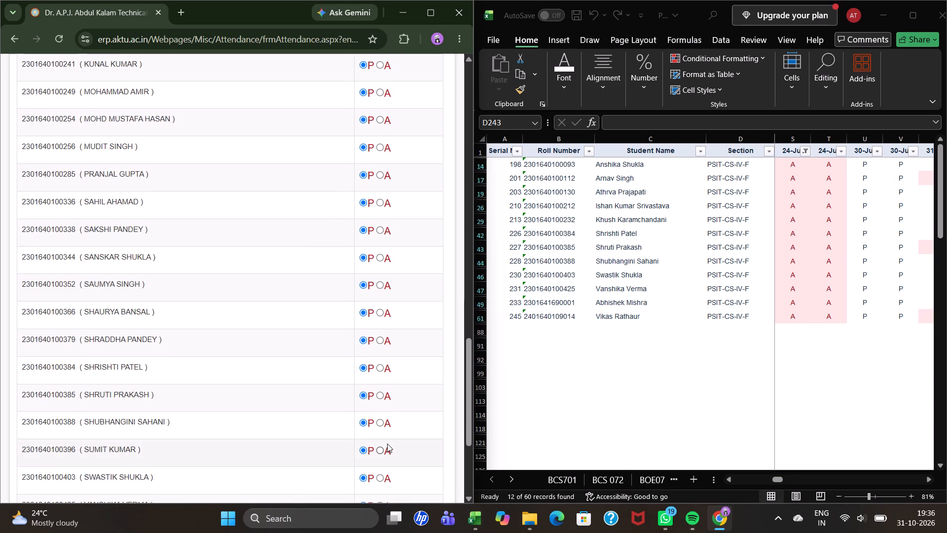
{"action": "left_click", "coordinate": [381, 368]}
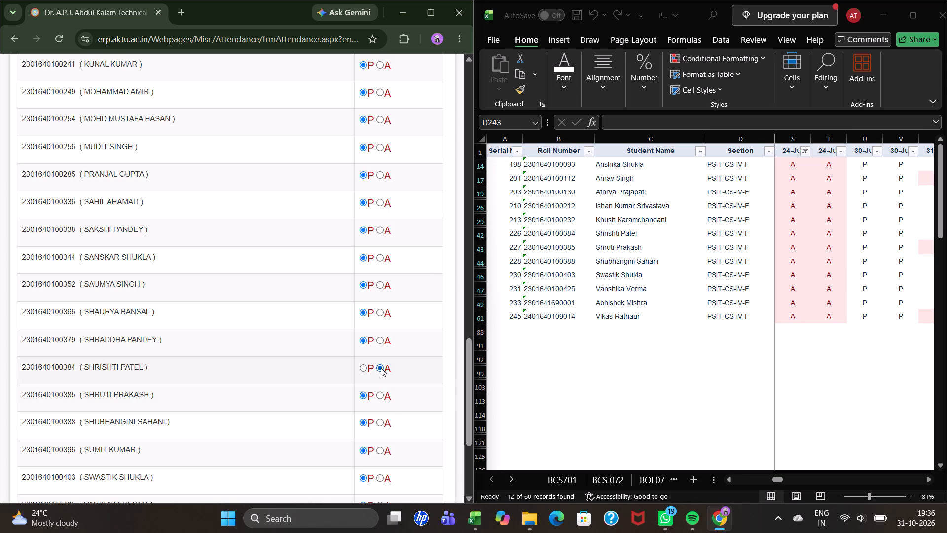
{"action": "scroll", "coordinate": [381, 368], "scroll_direction": "down", "scroll_amount": 2}
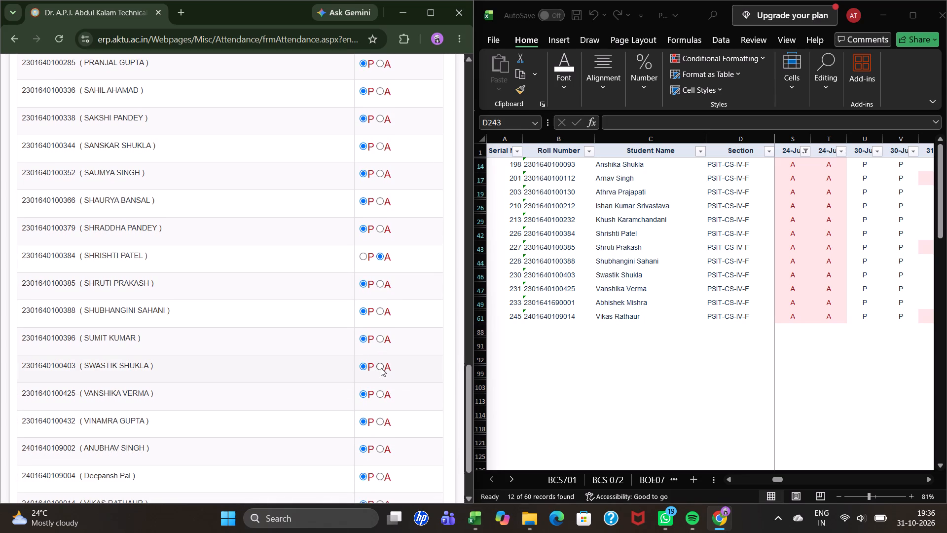
{"action": "left_click", "coordinate": [379, 284]}
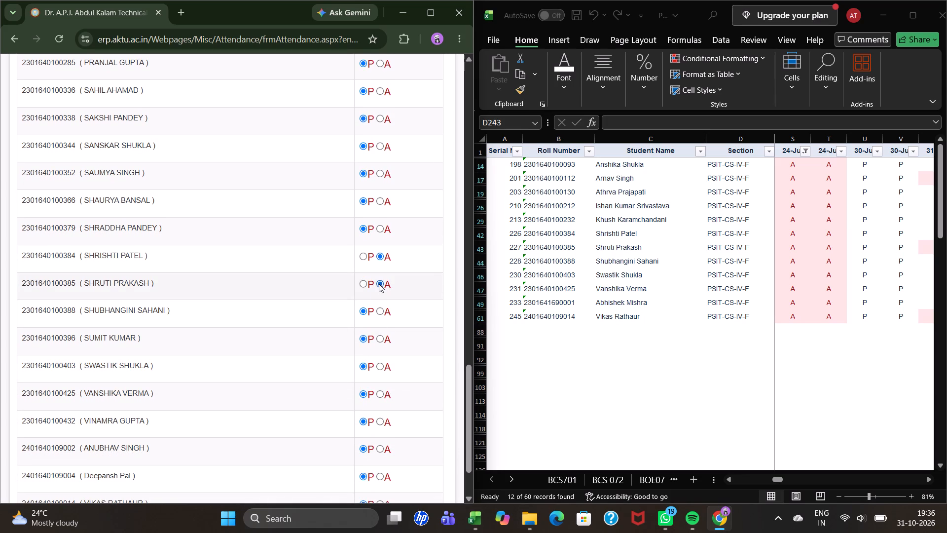
{"action": "scroll", "coordinate": [379, 284], "scroll_direction": "down", "scroll_amount": 3}
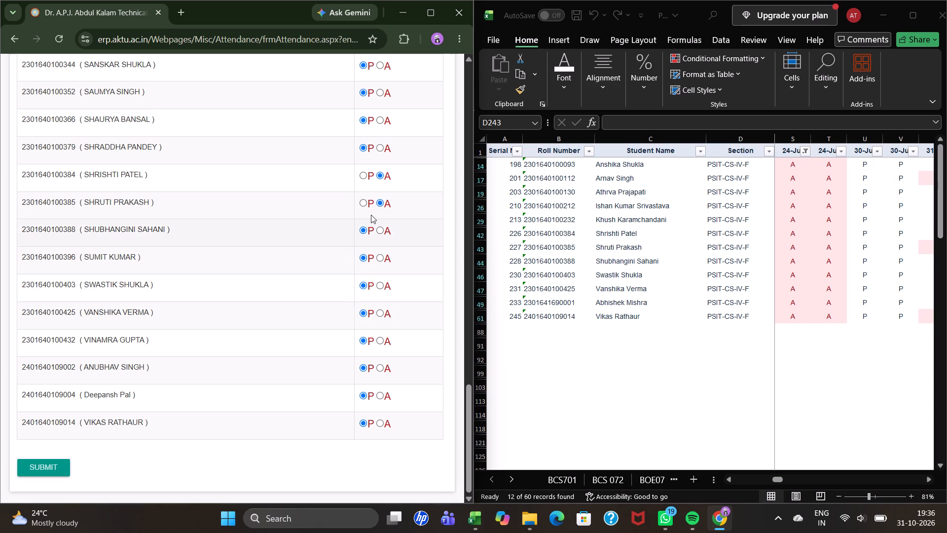
{"action": "left_click", "coordinate": [379, 228]}
{"action": "left_click", "coordinate": [380, 285]}
{"action": "left_click", "coordinate": [379, 313]}
{"action": "left_click", "coordinate": [379, 422]}
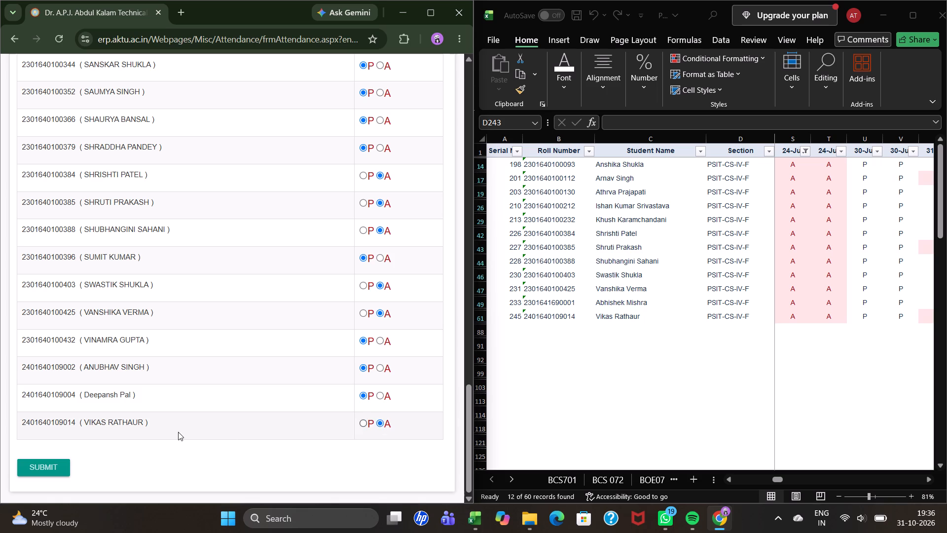
Look back over the marked roll list and submit the 24/Jul/2026 attendance.
{"action": "scroll", "coordinate": [178, 432], "scroll_direction": "up", "scroll_amount": 12}
{"action": "scroll", "coordinate": [178, 432], "scroll_direction": "down", "scroll_amount": 8}
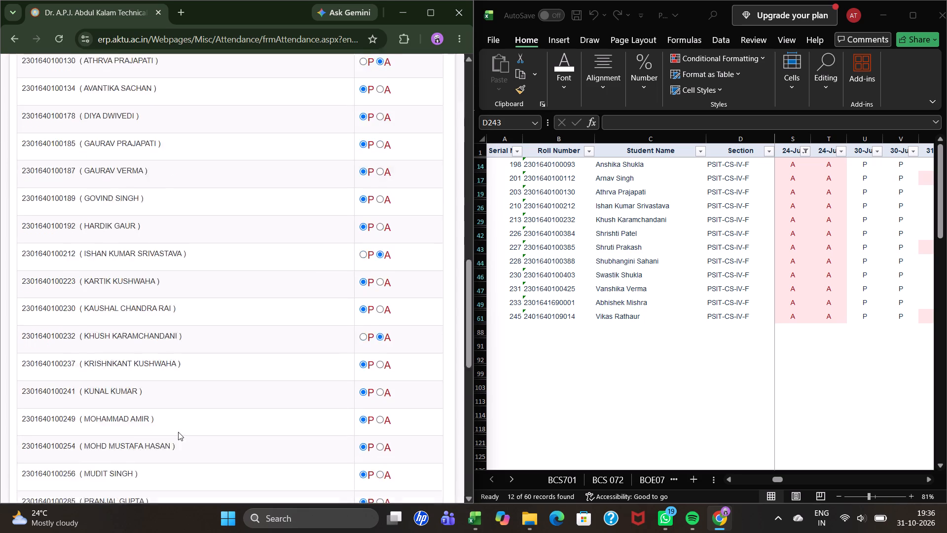
{"action": "scroll", "coordinate": [178, 432], "scroll_direction": "down", "scroll_amount": 5}
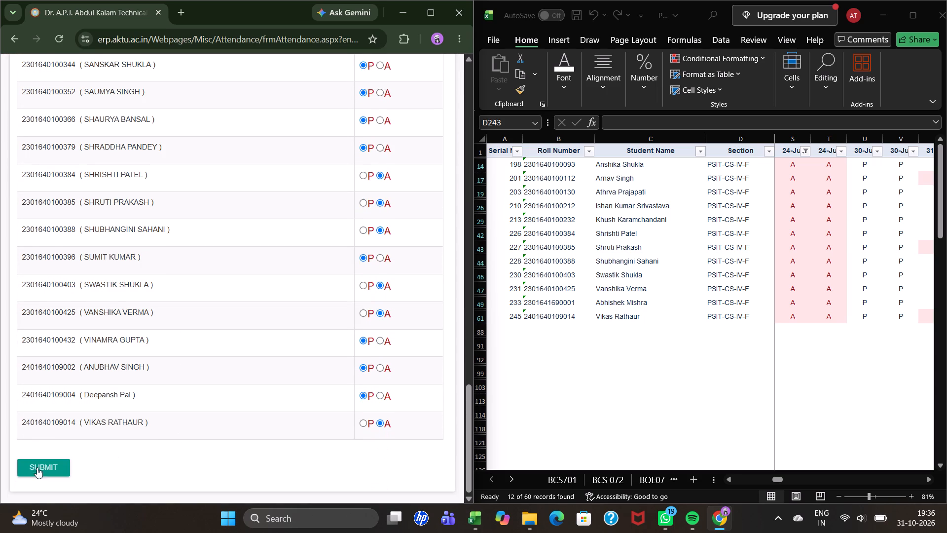
{"action": "left_click", "coordinate": [51, 460]}
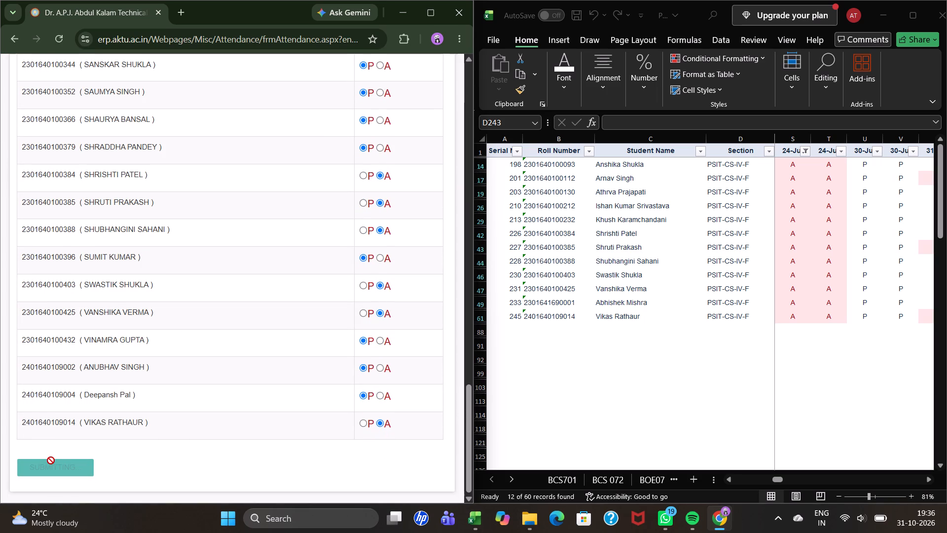
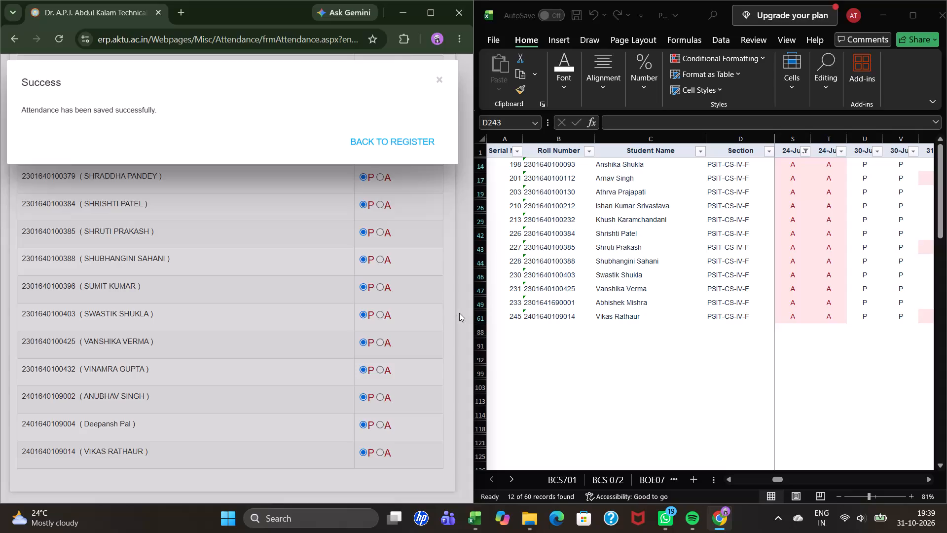
Dismiss the save message on the Add Attendance form in the ERP.
{"action": "left_click", "coordinate": [459, 313]}
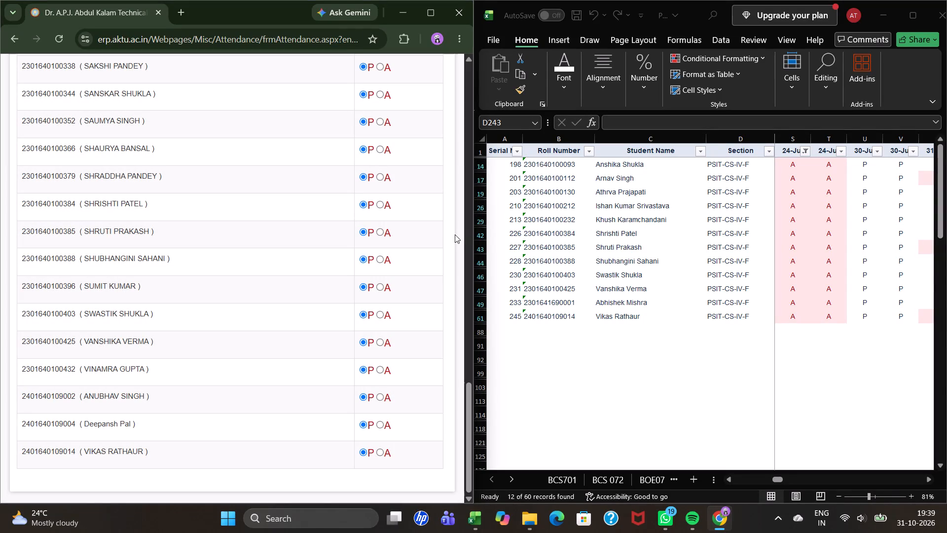
{"action": "scroll", "coordinate": [416, 231], "scroll_direction": "up", "scroll_amount": 10}
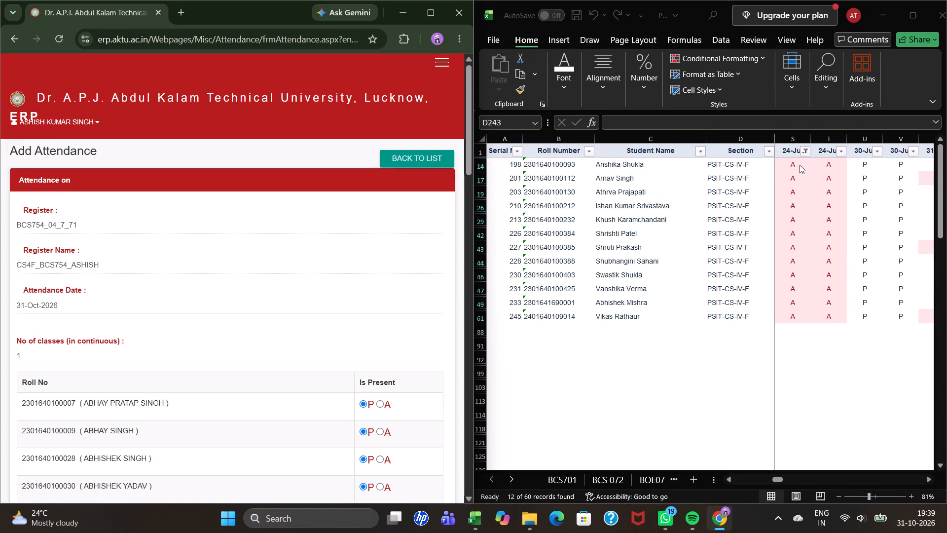
Switch to the Excel attendance sheet and clear the filter on the first 24-Jul column.
{"action": "left_click", "coordinate": [805, 146]}
{"action": "left_click", "coordinate": [805, 152]}
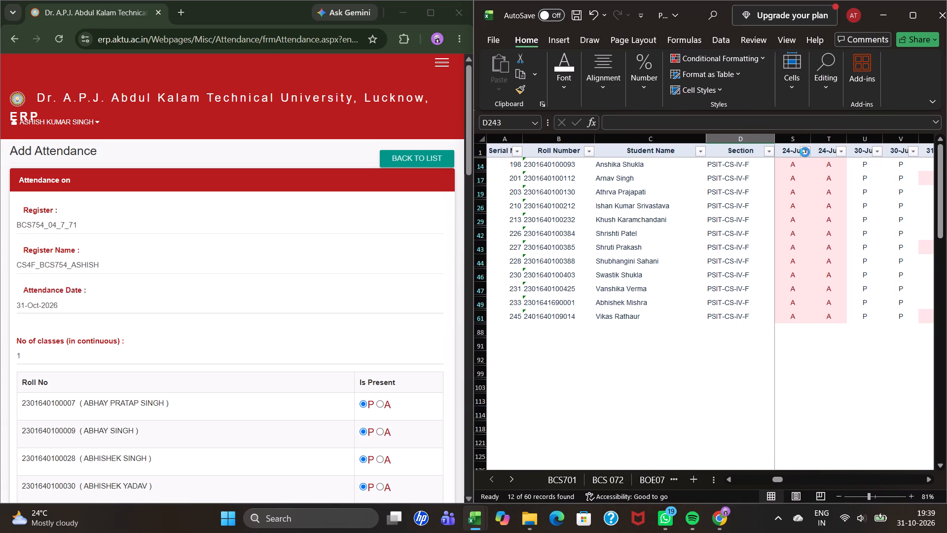
{"action": "left_click", "coordinate": [758, 238]}
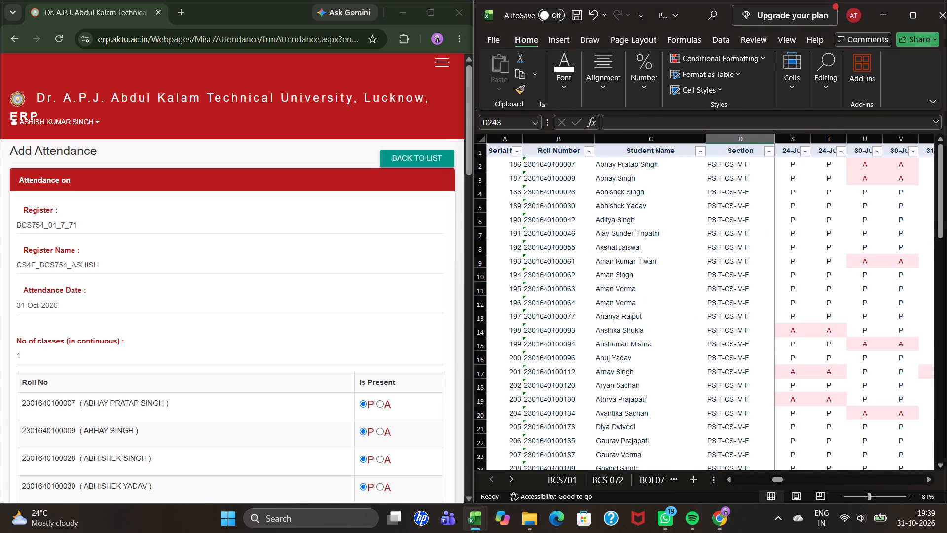
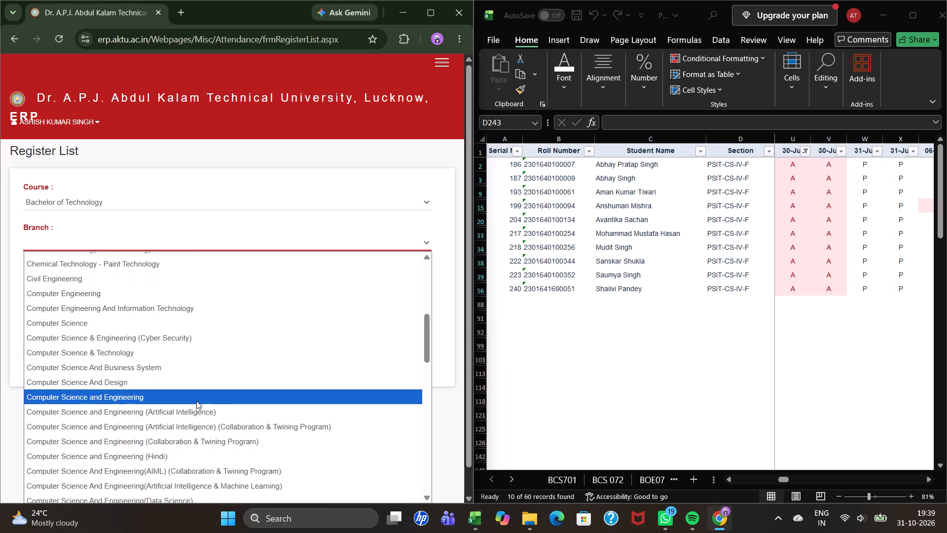
Search the register list for Computer Science and Engineering, semester 7, subject BCS754 (Startup and Entrepreneurial Activity Assessment).
{"action": "left_click", "coordinate": [197, 398]}
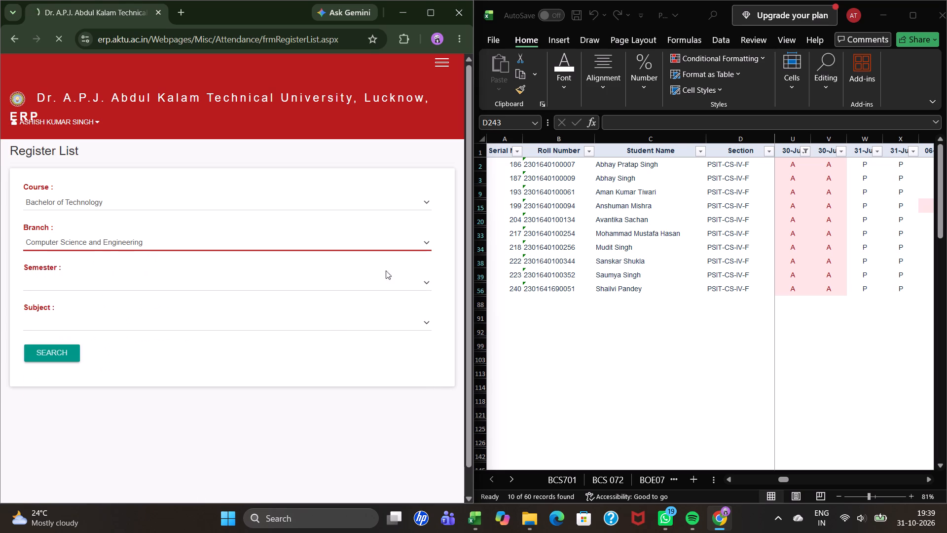
{"action": "left_click", "coordinate": [424, 278]}
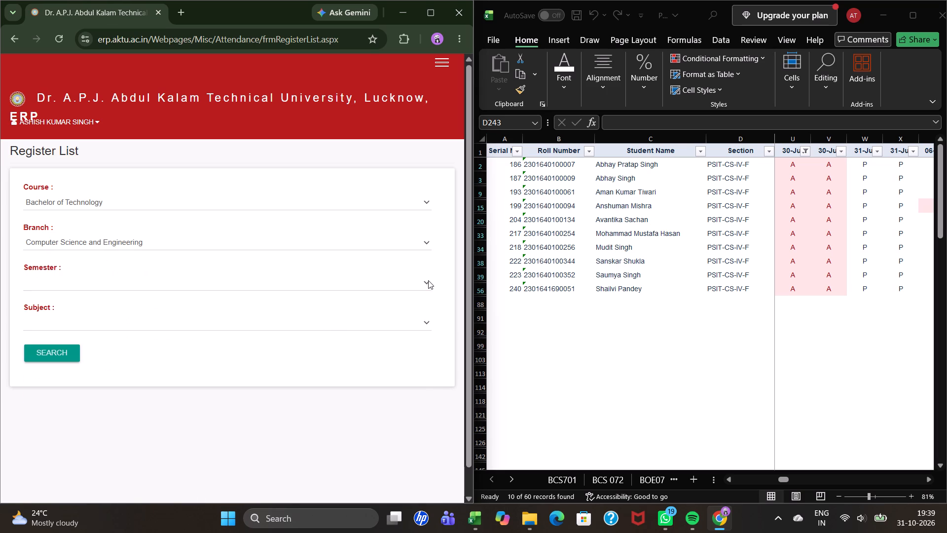
{"action": "left_click", "coordinate": [428, 280]}
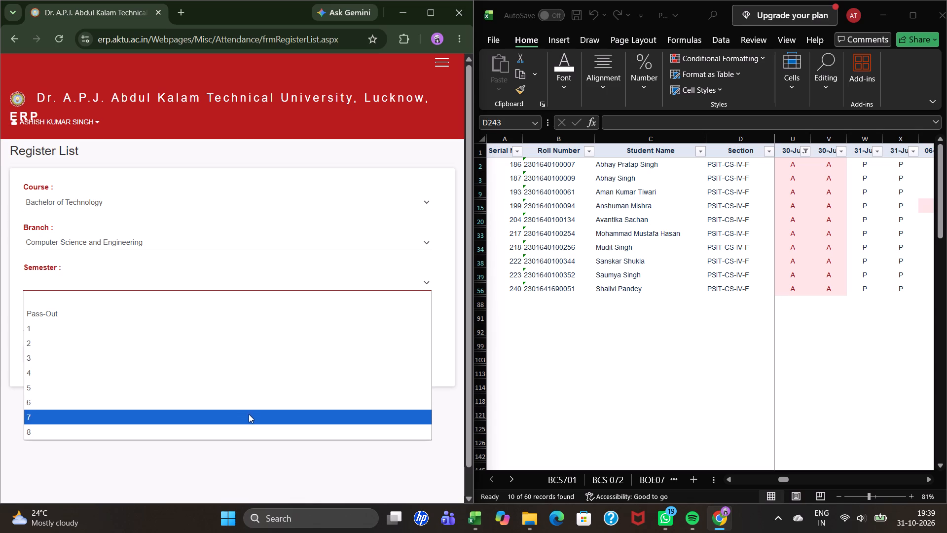
{"action": "left_click", "coordinate": [249, 414]}
{"action": "left_click", "coordinate": [425, 318]}
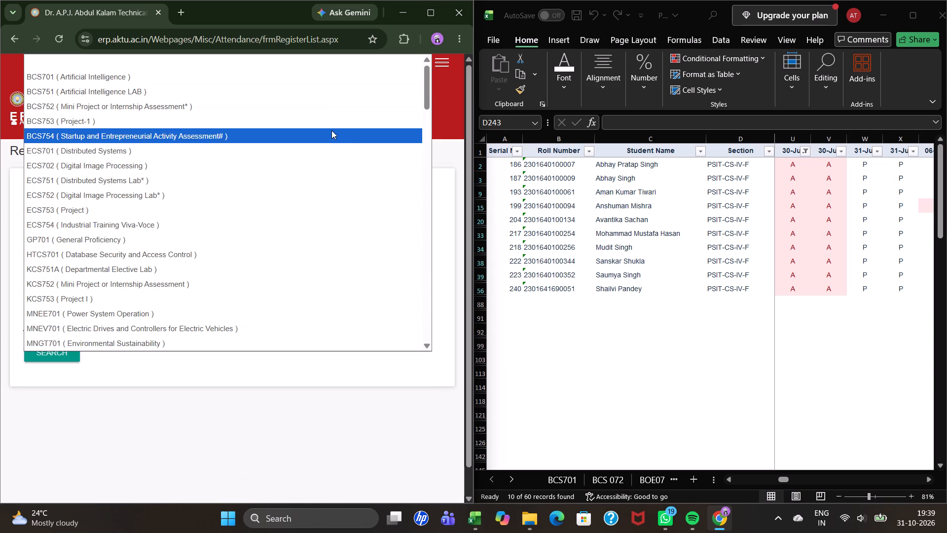
{"action": "left_click", "coordinate": [331, 131]}
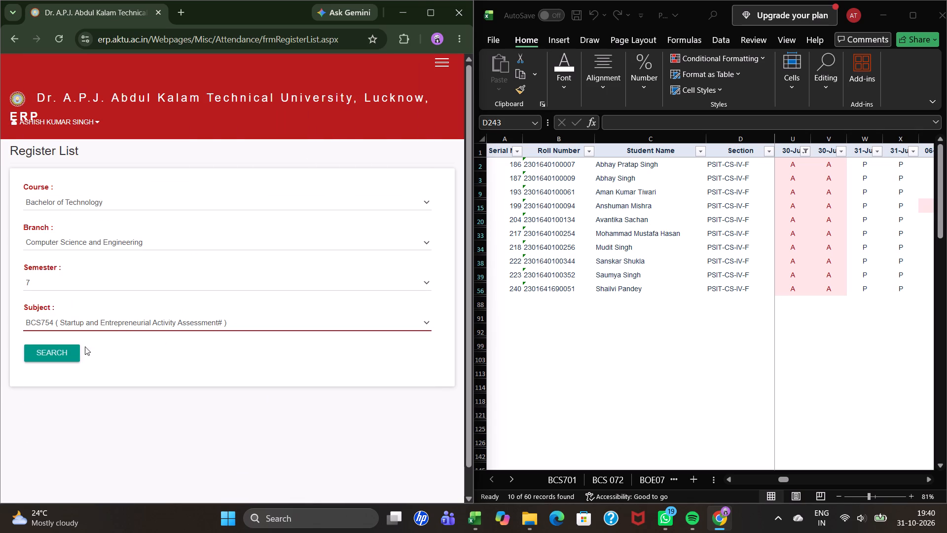
{"action": "left_click", "coordinate": [66, 354]}
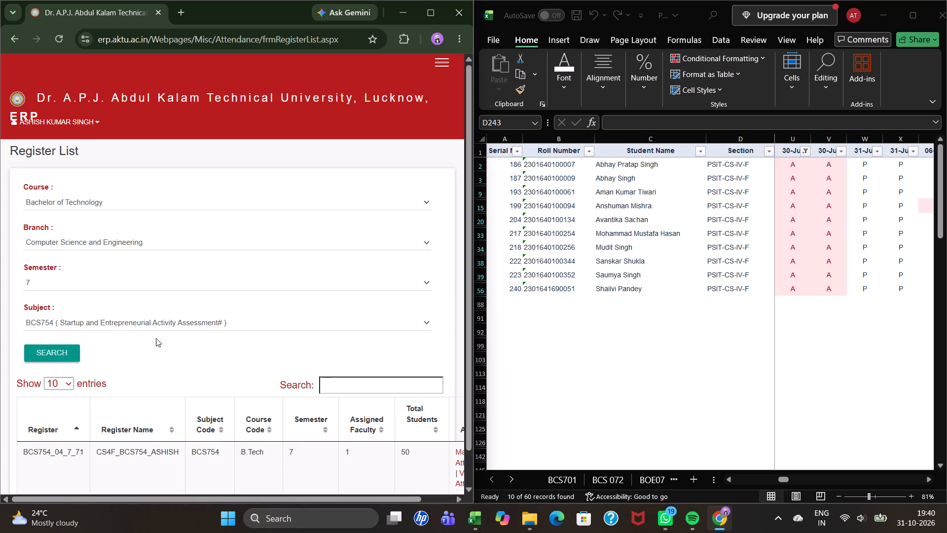
Open attendance marking for register BCS754_04_7_71.
{"action": "scroll", "coordinate": [337, 368], "scroll_direction": "left", "scroll_amount": 5}
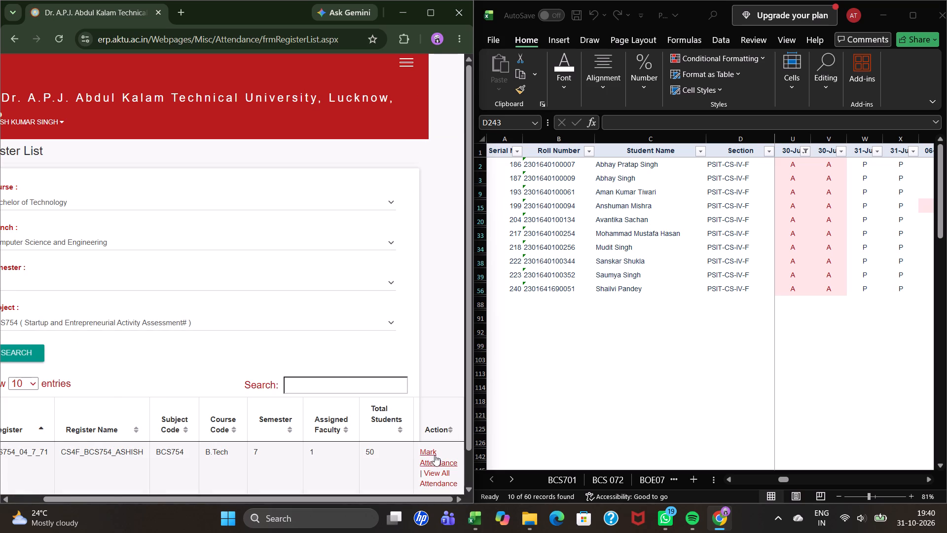
{"action": "left_click", "coordinate": [435, 456]}
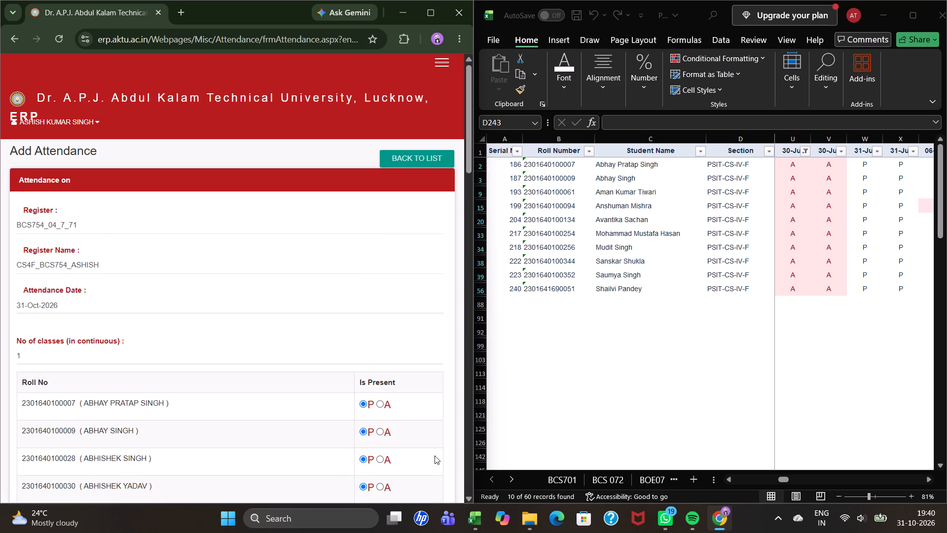
Set the attendance date to 30 July 2026.
{"action": "left_click", "coordinate": [251, 307]}
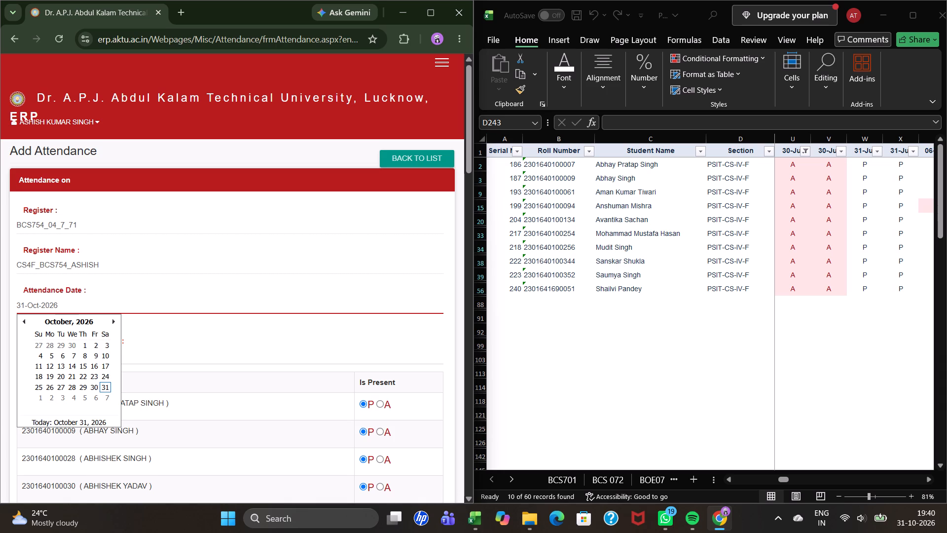
{"action": "double_click", "coordinate": [23, 322]}
{"action": "left_click", "coordinate": [23, 322]}
{"action": "left_click", "coordinate": [23, 322]}
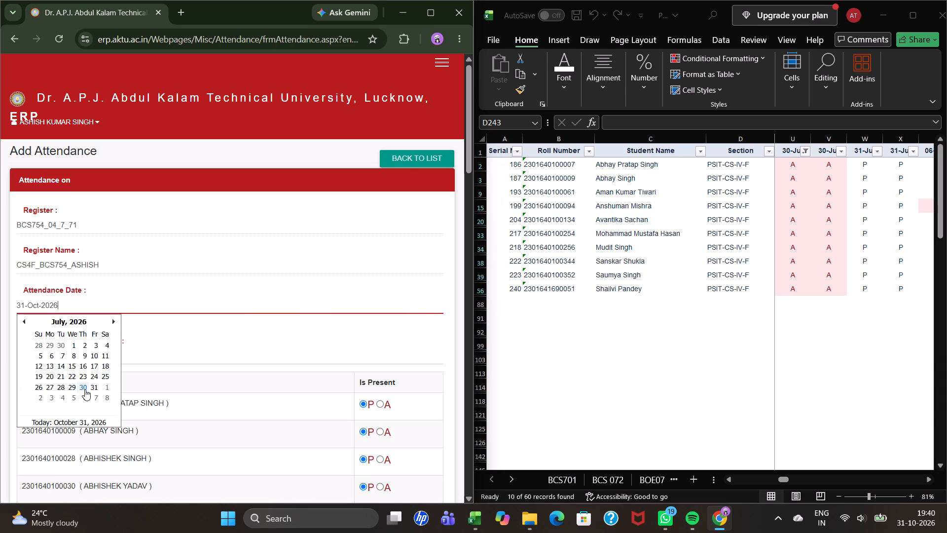
{"action": "left_click", "coordinate": [85, 389]}
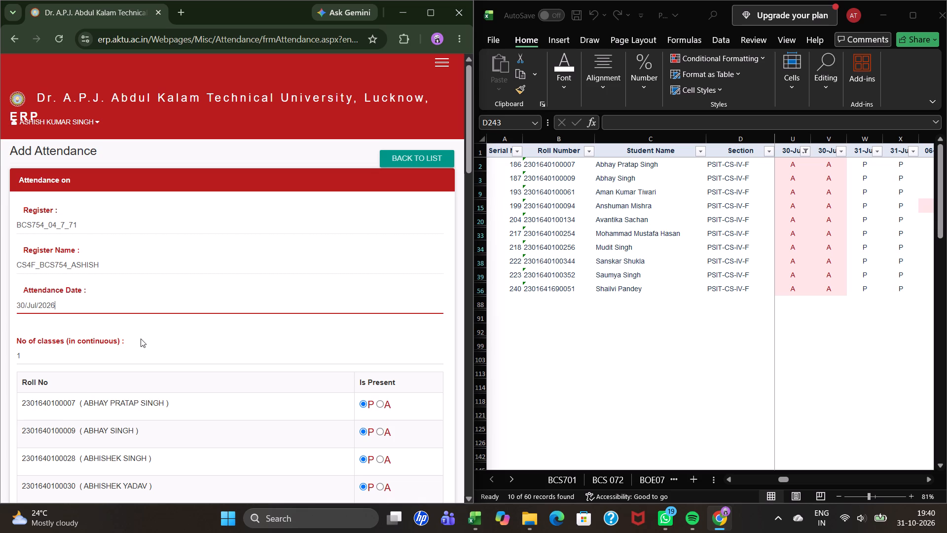
Mark as absent in the ERP form the first five students shown in the Excel sheet's filtered 30-Jul absentee list.
{"action": "scroll", "coordinate": [179, 338], "scroll_direction": "down", "scroll_amount": 1}
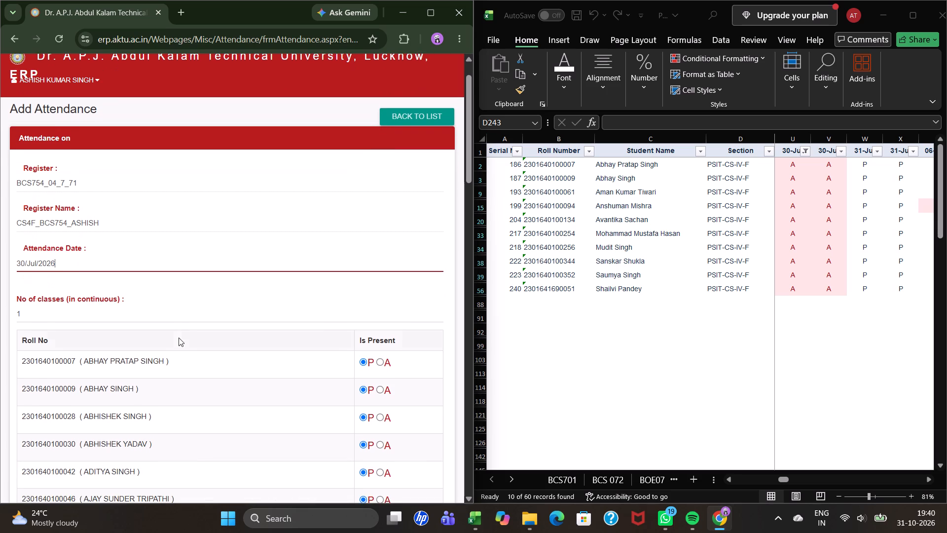
{"action": "left_click", "coordinate": [378, 360]}
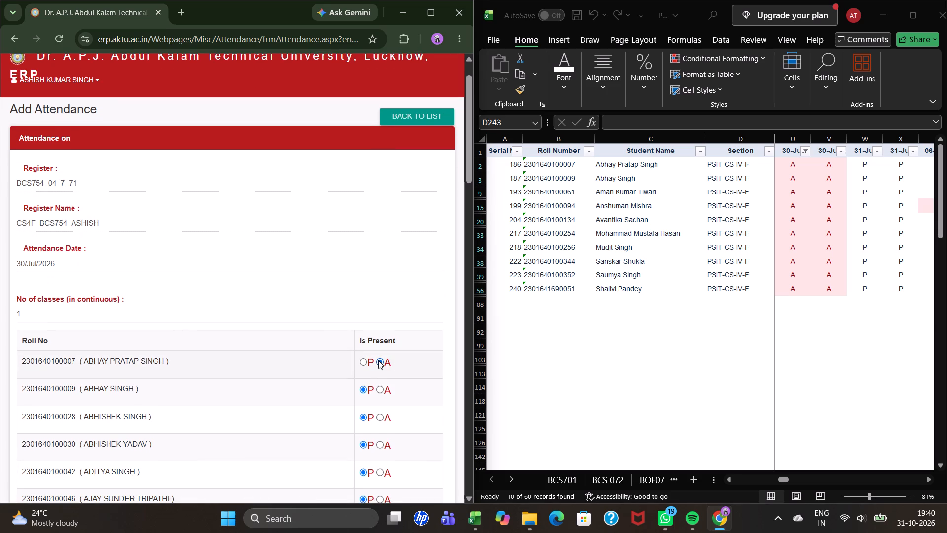
{"action": "left_click", "coordinate": [381, 390]}
{"action": "scroll", "coordinate": [385, 420], "scroll_direction": "down", "scroll_amount": 2}
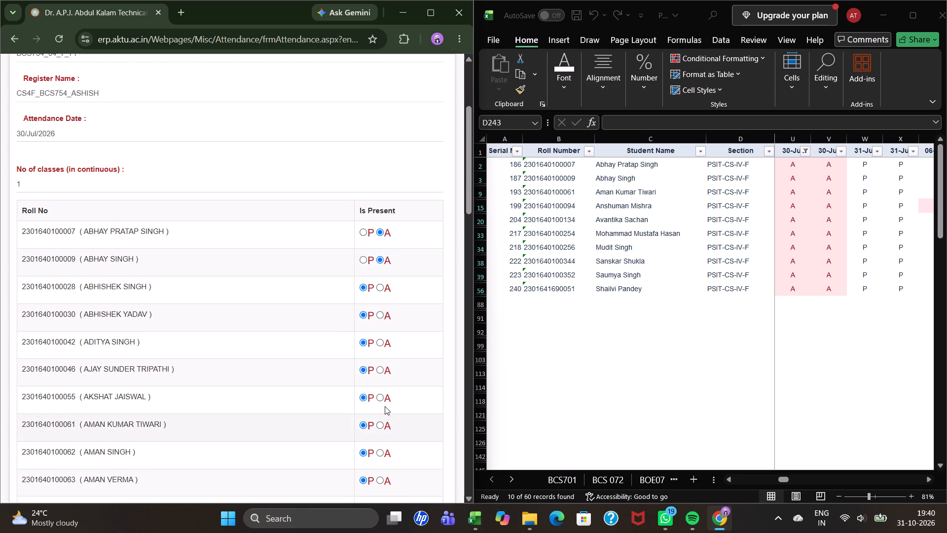
{"action": "left_click", "coordinate": [379, 424]}
{"action": "scroll", "coordinate": [379, 424], "scroll_direction": "down", "scroll_amount": 2}
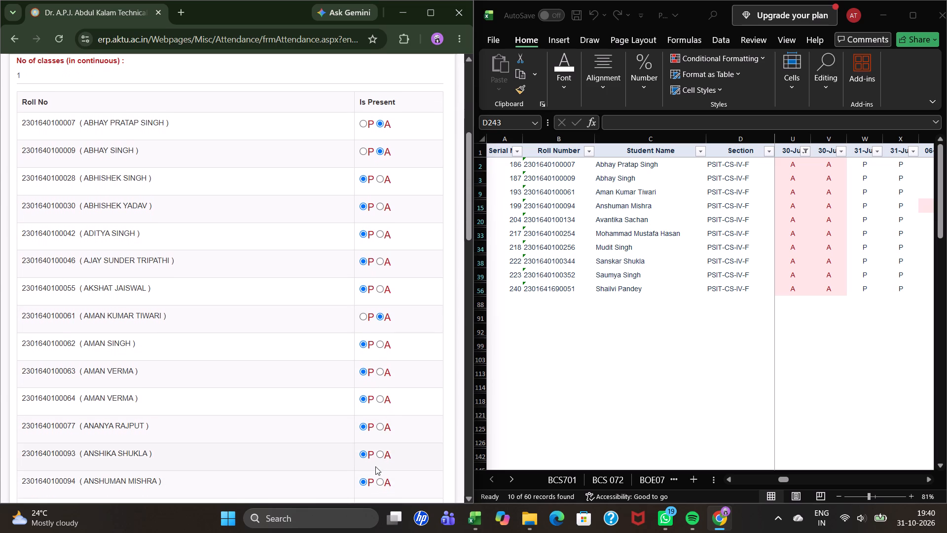
{"action": "left_click", "coordinate": [381, 480]}
{"action": "scroll", "coordinate": [381, 480], "scroll_direction": "down", "scroll_amount": 3}
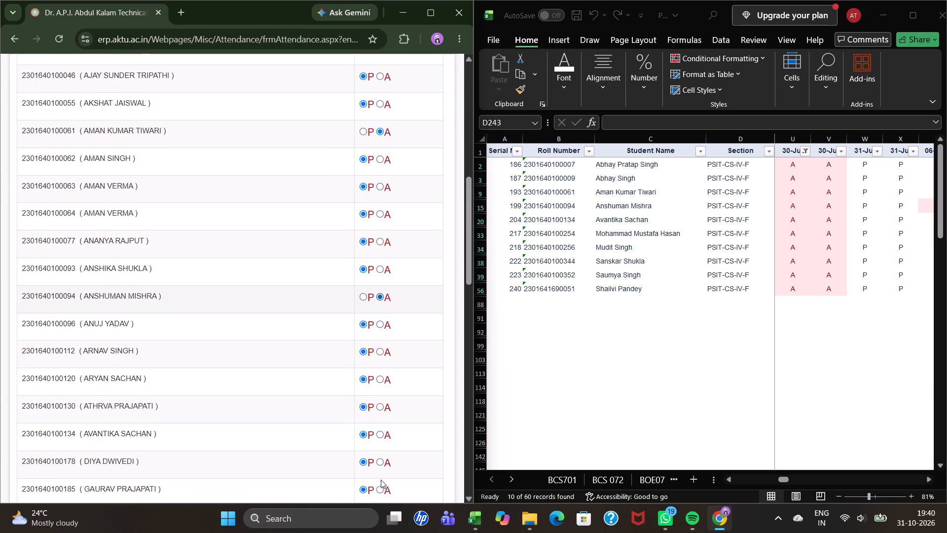
{"action": "left_click", "coordinate": [380, 435]}
Mark as absent the sixth to ninth students of the filtered 30-Jul absentee list.
{"action": "scroll", "coordinate": [380, 435], "scroll_direction": "down", "scroll_amount": 4}
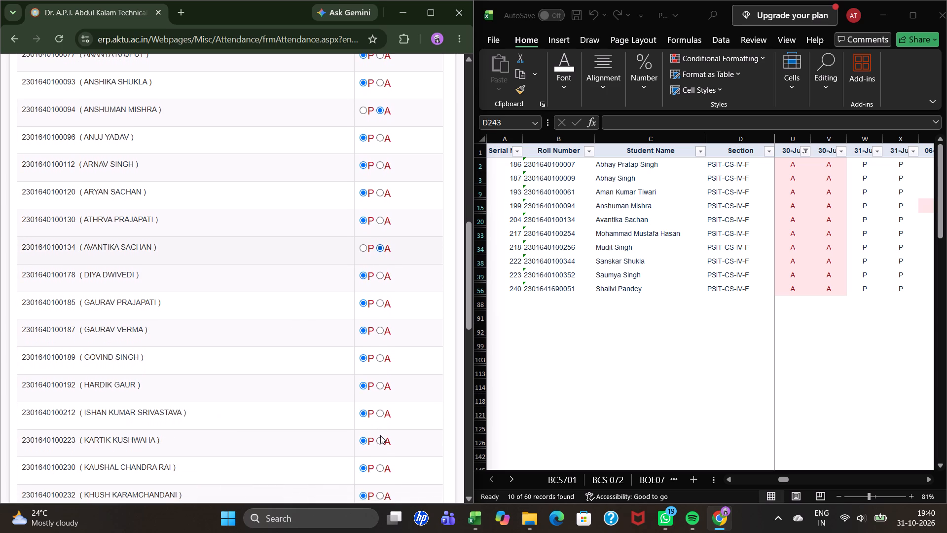
{"action": "scroll", "coordinate": [380, 435], "scroll_direction": "down", "scroll_amount": 2}
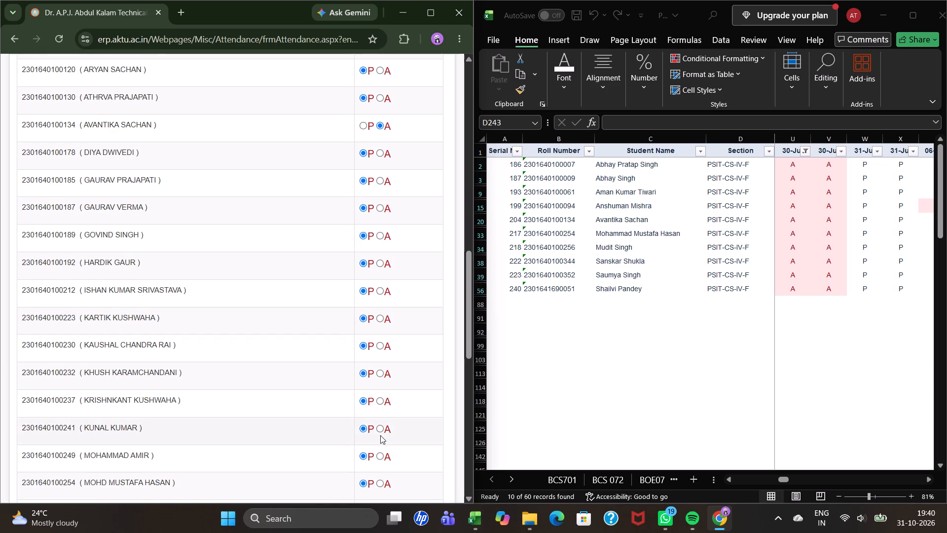
{"action": "scroll", "coordinate": [380, 472], "scroll_direction": "down", "scroll_amount": 1}
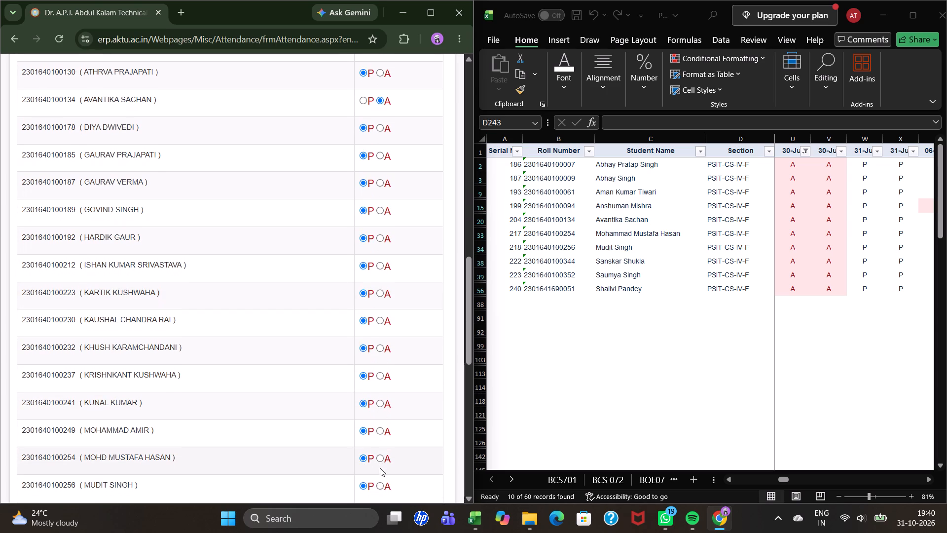
{"action": "left_click", "coordinate": [381, 460]}
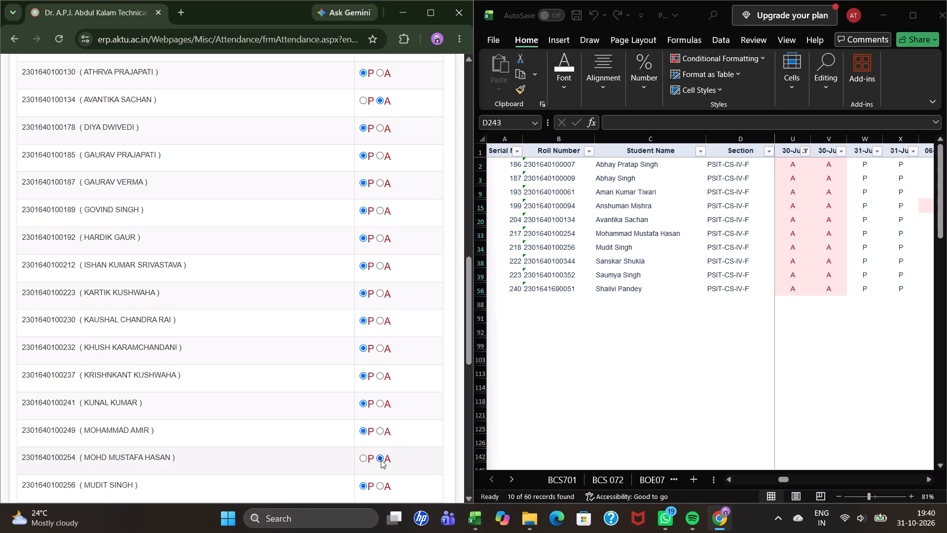
{"action": "scroll", "coordinate": [381, 460], "scroll_direction": "down", "scroll_amount": 2}
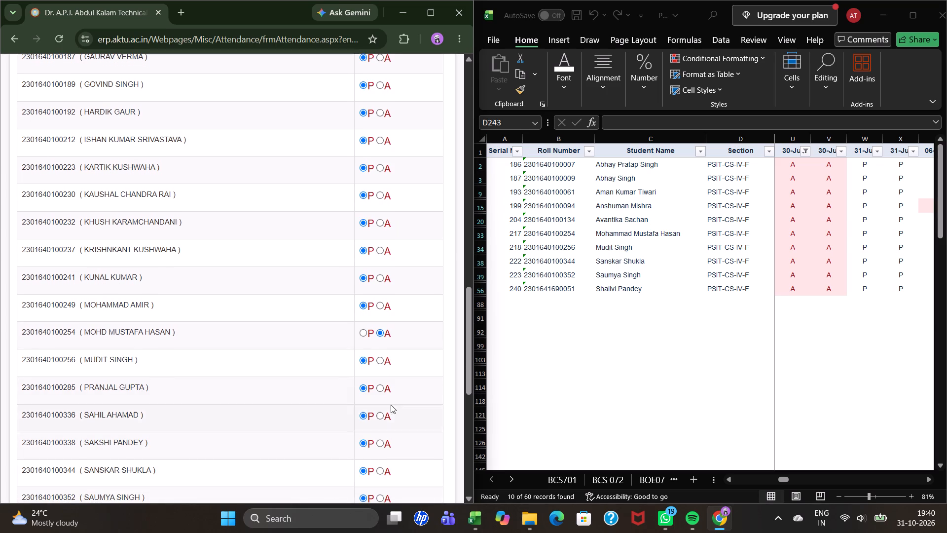
{"action": "left_click", "coordinate": [380, 359]}
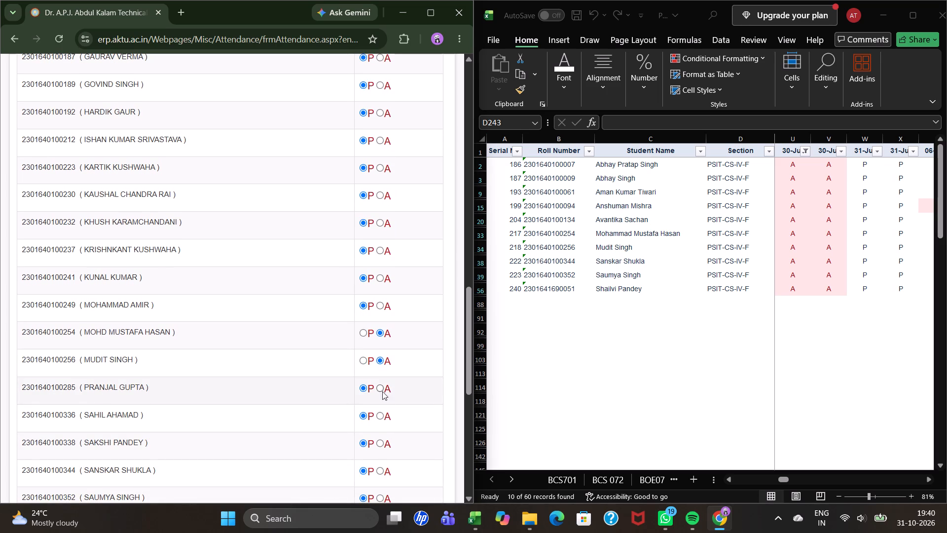
{"action": "left_click", "coordinate": [380, 472]}
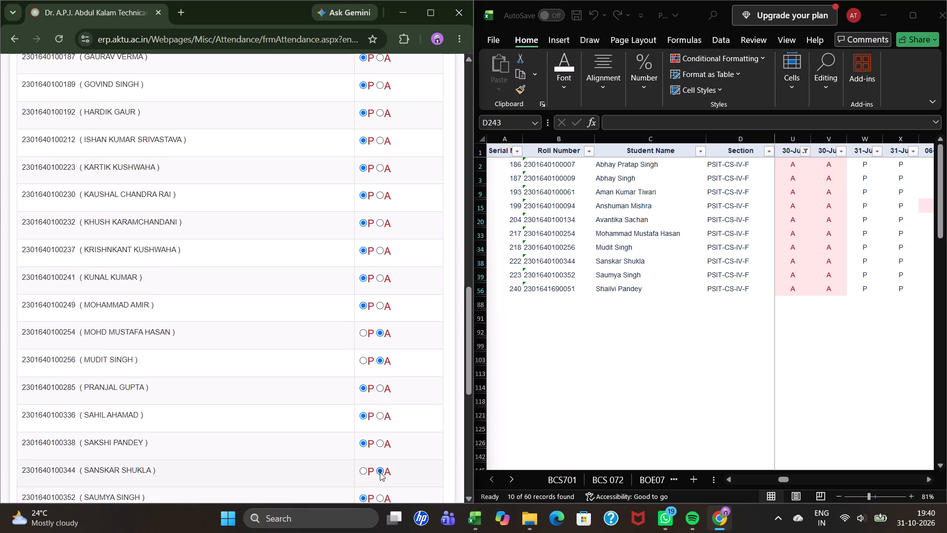
{"action": "scroll", "coordinate": [380, 472], "scroll_direction": "down", "scroll_amount": 3}
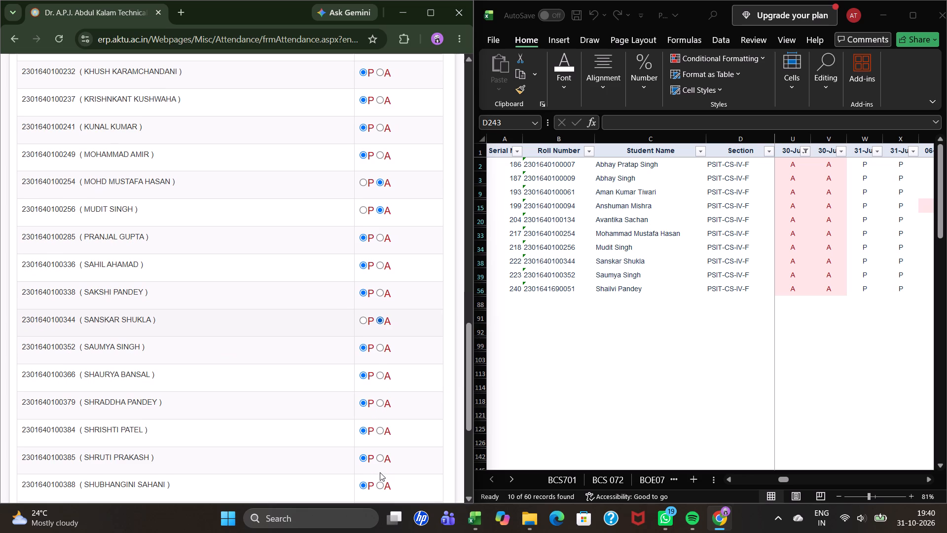
{"action": "left_click", "coordinate": [381, 349]}
Review the remaining students against the absentee list and submit the 30 July attendance.
{"action": "scroll", "coordinate": [381, 349], "scroll_direction": "down", "scroll_amount": 2}
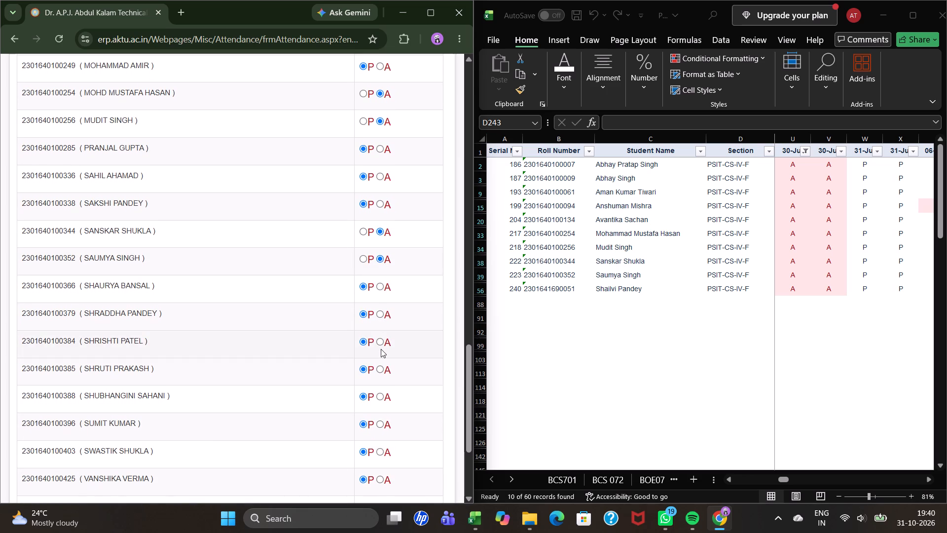
{"action": "scroll", "coordinate": [381, 349], "scroll_direction": "down", "scroll_amount": 1}
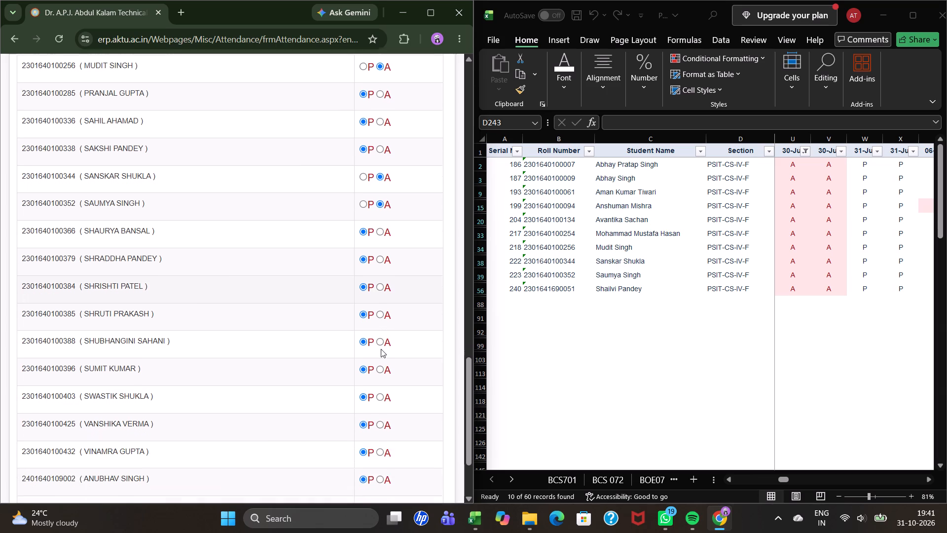
{"action": "scroll", "coordinate": [381, 349], "scroll_direction": "down", "scroll_amount": 4}
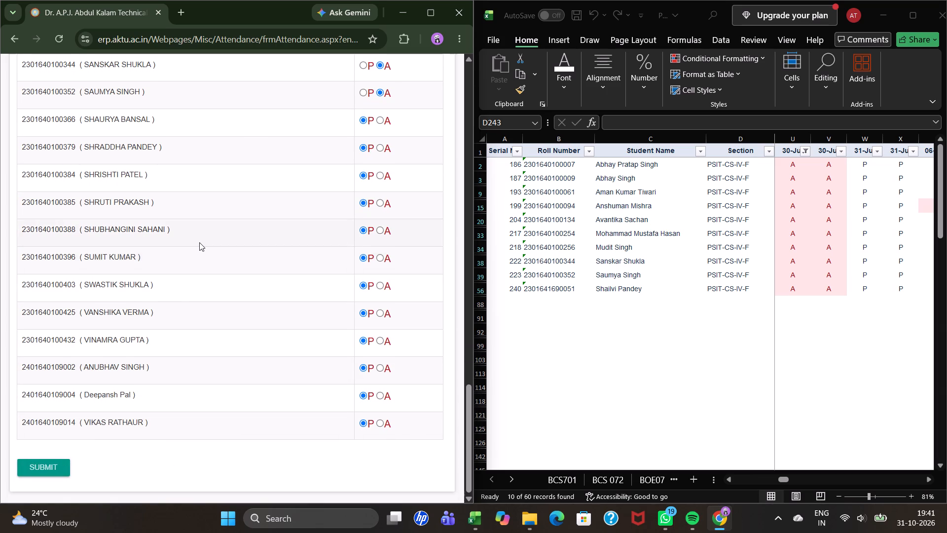
{"action": "scroll", "coordinate": [199, 242], "scroll_direction": "up", "scroll_amount": 12}
{"action": "scroll", "coordinate": [199, 242], "scroll_direction": "down", "scroll_amount": 9}
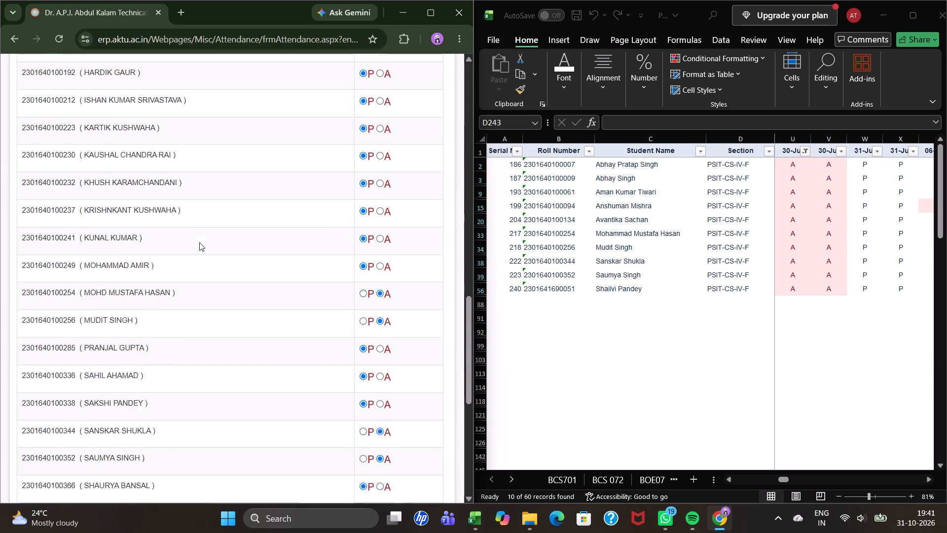
{"action": "left_click", "coordinate": [41, 466]}
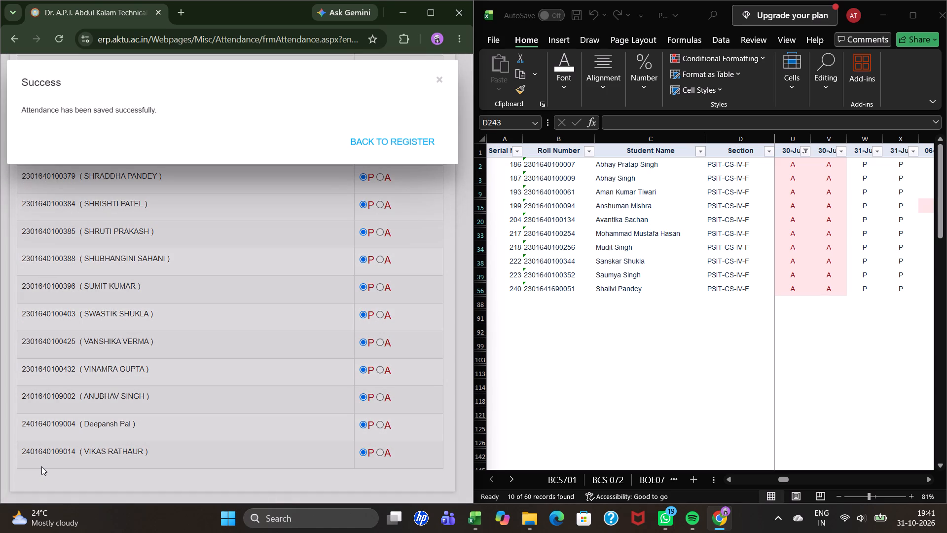
In the Excel sheet, clear the 30-Jul filter and filter the first 31-Jul column to show only A entries.
{"action": "left_click", "coordinate": [806, 150]}
{"action": "left_click", "coordinate": [806, 150]}
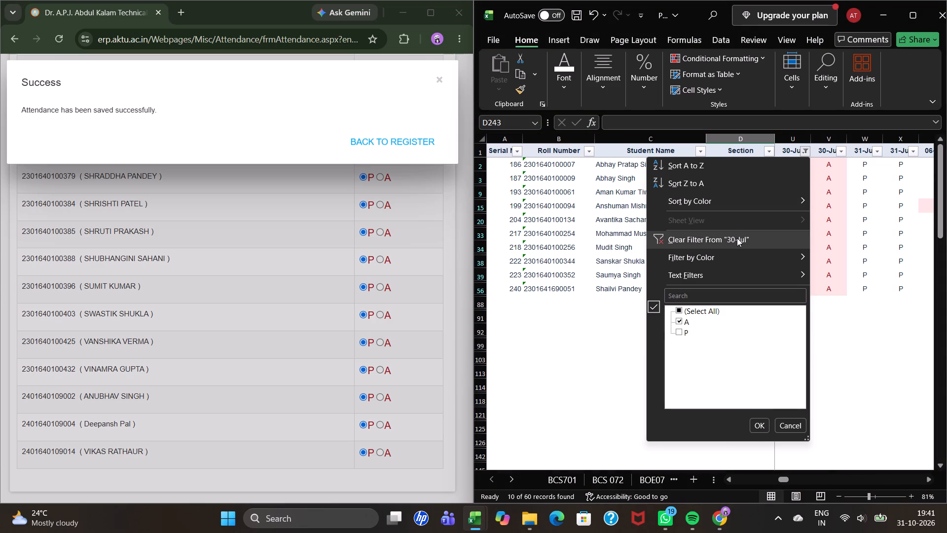
{"action": "left_click", "coordinate": [737, 238]}
{"action": "scroll", "coordinate": [840, 228], "scroll_direction": "left", "scroll_amount": 1}
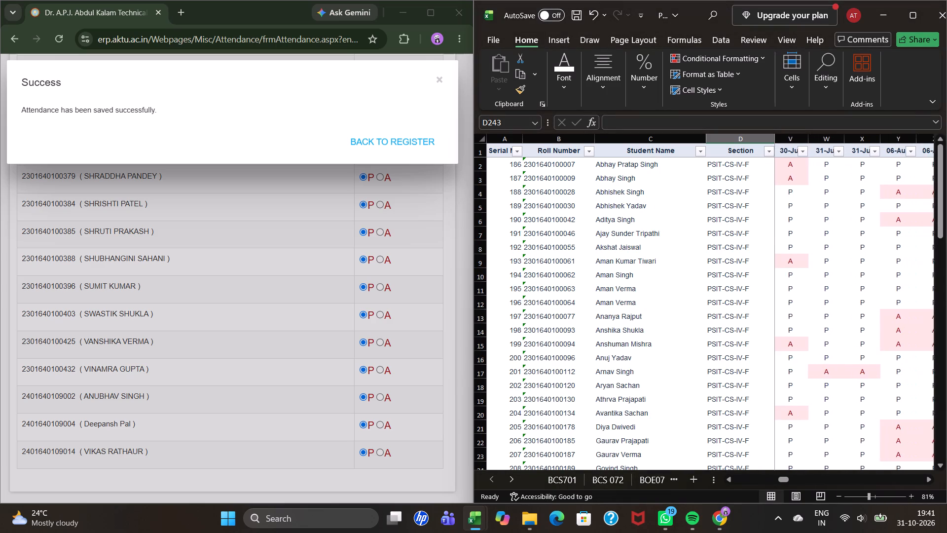
{"action": "scroll", "coordinate": [840, 228], "scroll_direction": "left", "scroll_amount": 1}
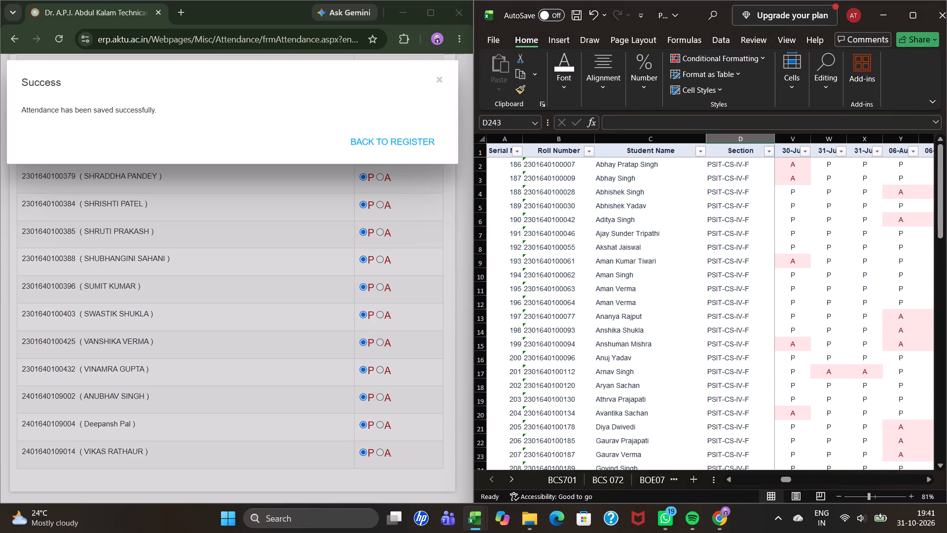
{"action": "left_click", "coordinate": [842, 152]}
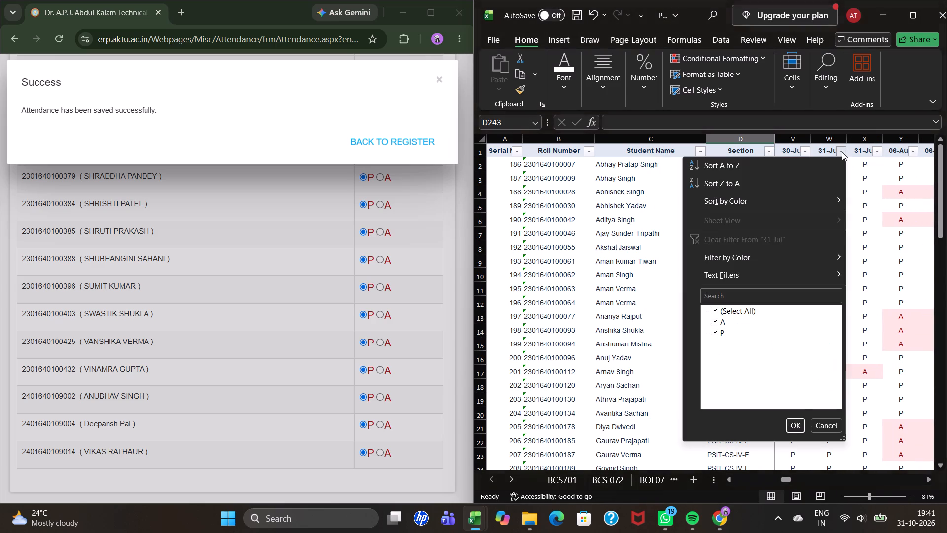
{"action": "left_click", "coordinate": [716, 334]}
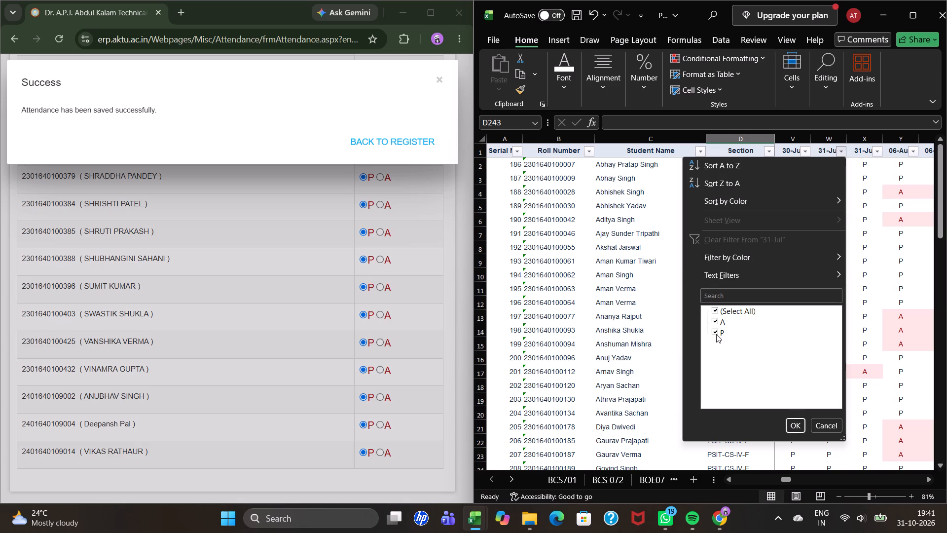
{"action": "left_click", "coordinate": [800, 425]}
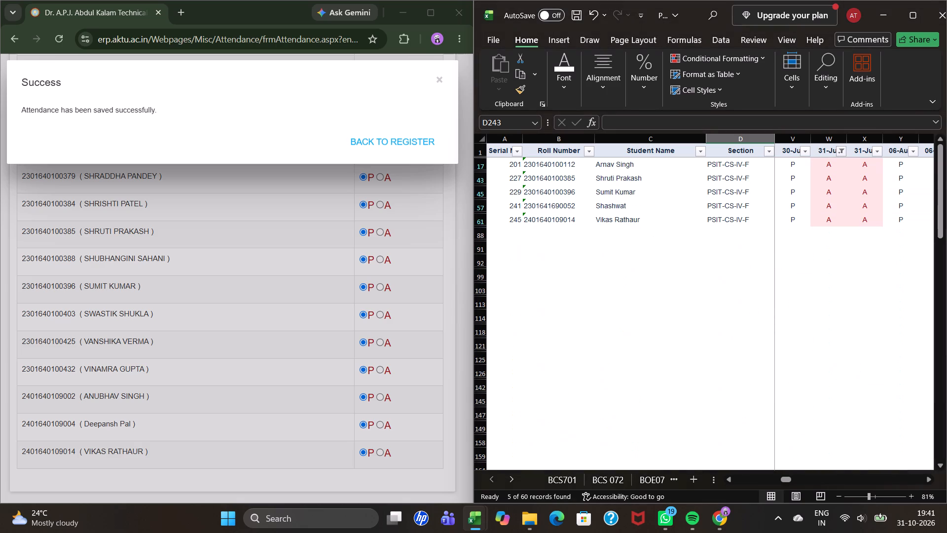
Dismiss the ERP success message, reload the attendance form and set the attendance date to 31 July 2026.
{"action": "left_click", "coordinate": [448, 247]}
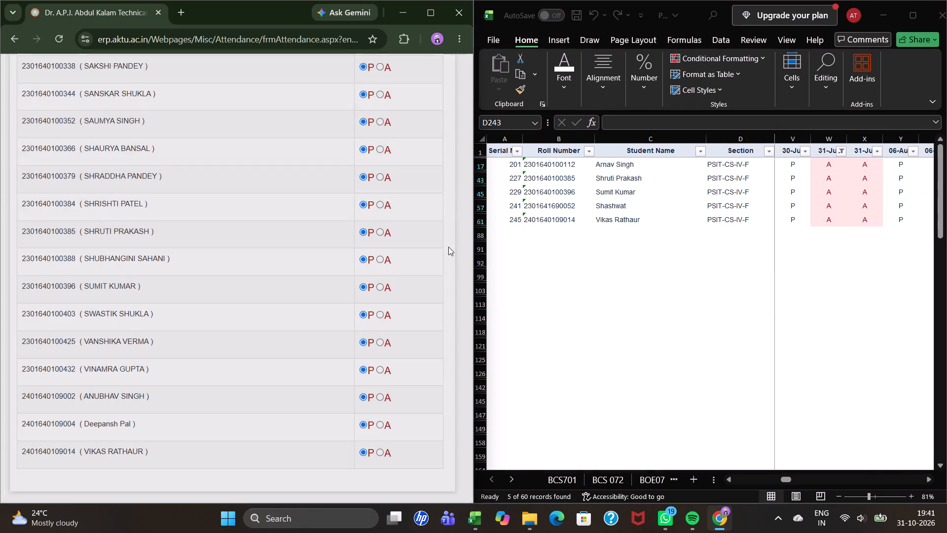
{"action": "scroll", "coordinate": [356, 137], "scroll_direction": "up", "scroll_amount": 11}
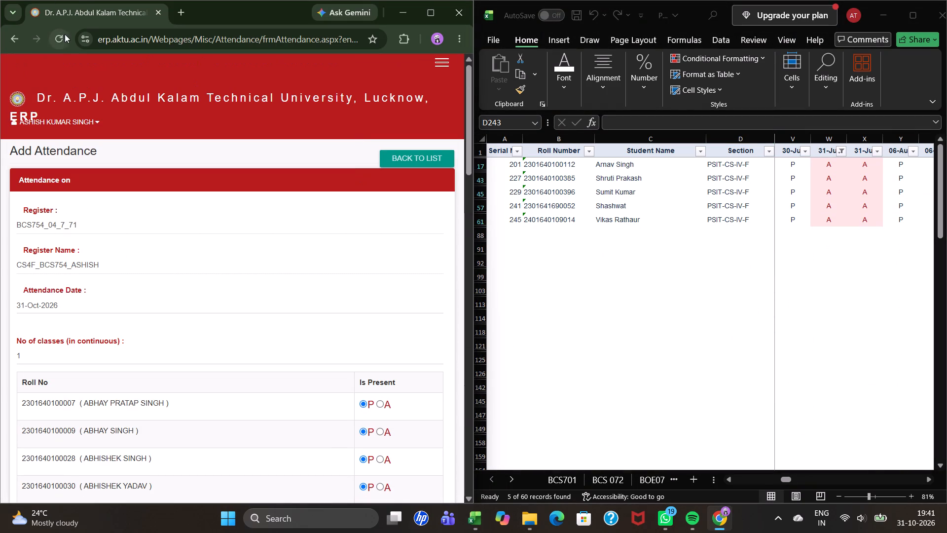
{"action": "left_click", "coordinate": [62, 35]}
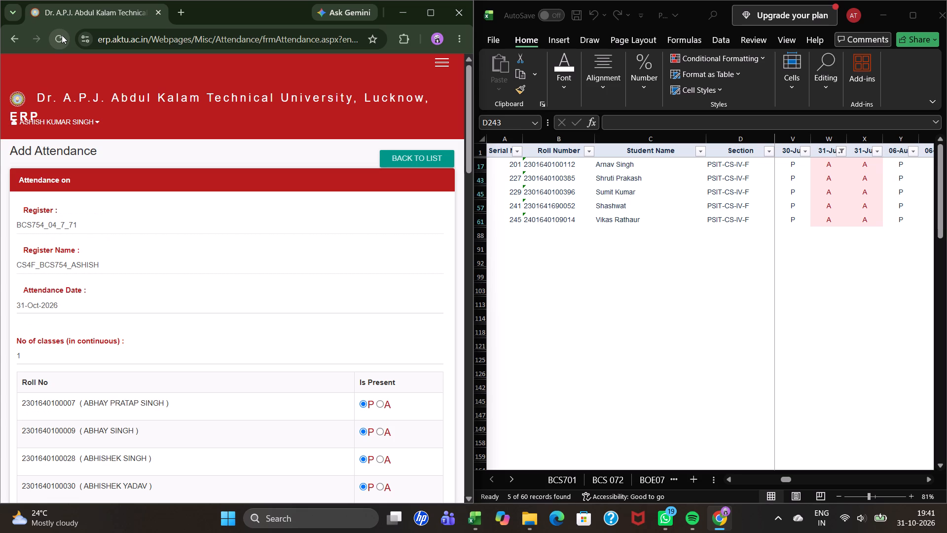
{"action": "left_click", "coordinate": [62, 35]}
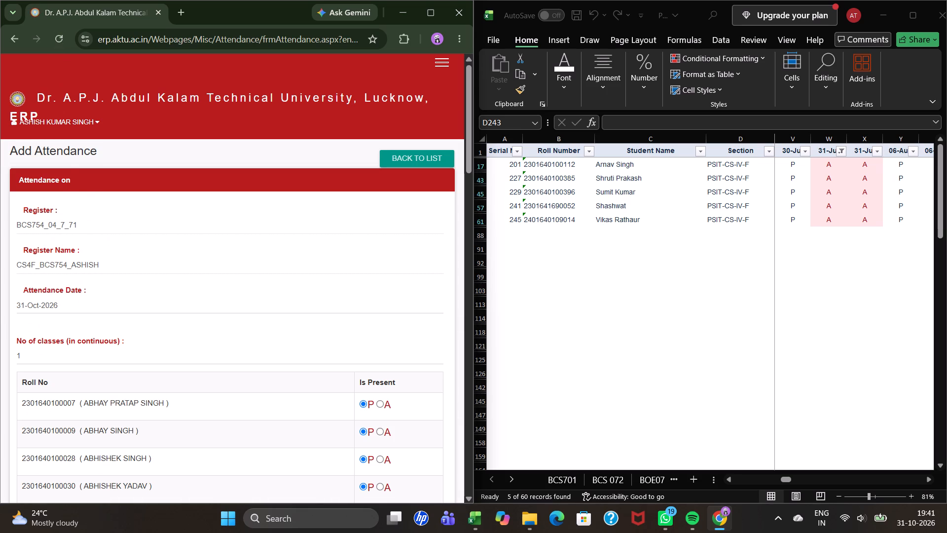
{"action": "left_click", "coordinate": [81, 301]}
{"action": "triple_click", "coordinate": [24, 319]}
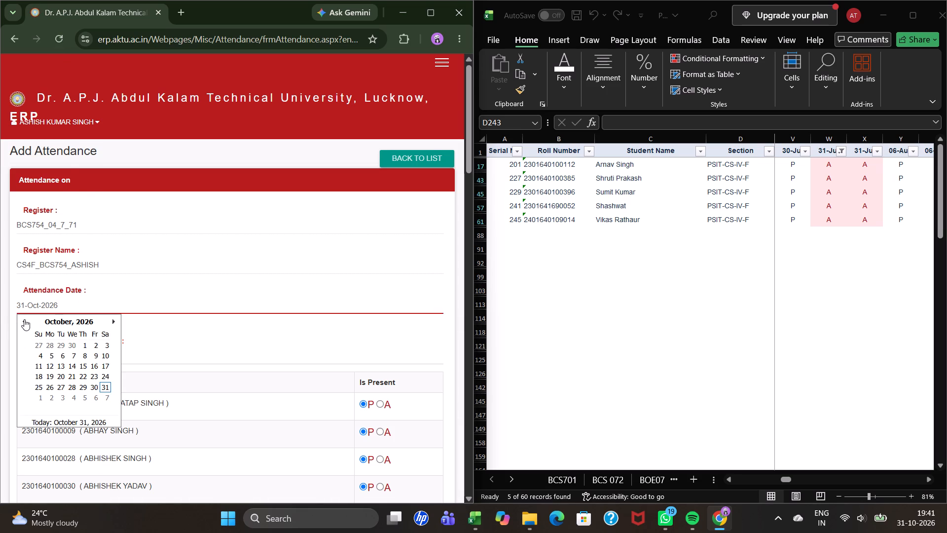
{"action": "left_click", "coordinate": [24, 319]}
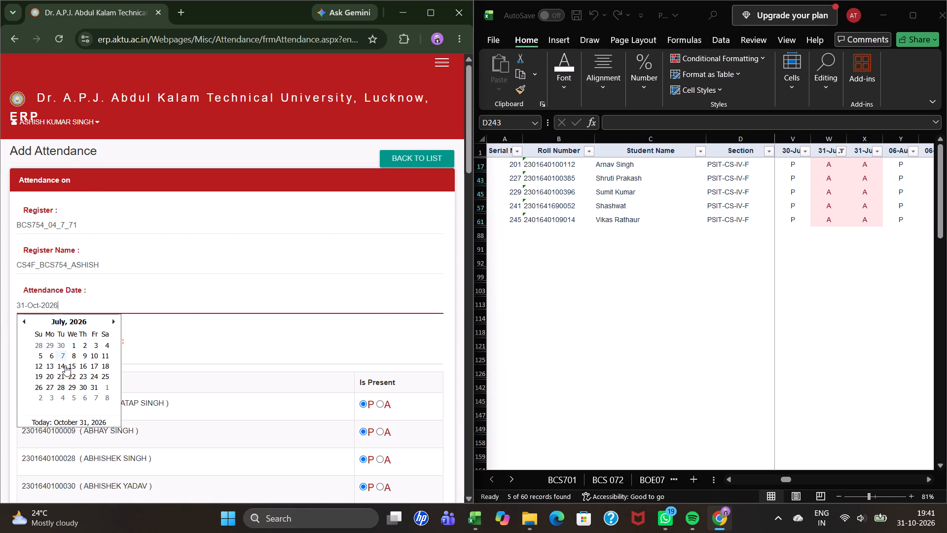
{"action": "left_click", "coordinate": [92, 388]}
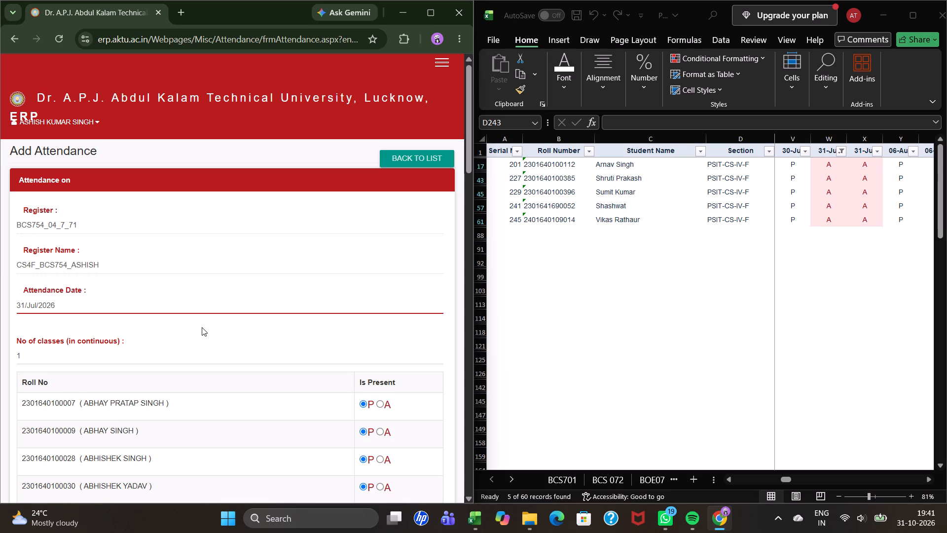
Mark as absent in the ERP form the first student of the Excel sheet's filtered 31-Jul absentee list.
{"action": "scroll", "coordinate": [202, 327], "scroll_direction": "down", "scroll_amount": 3}
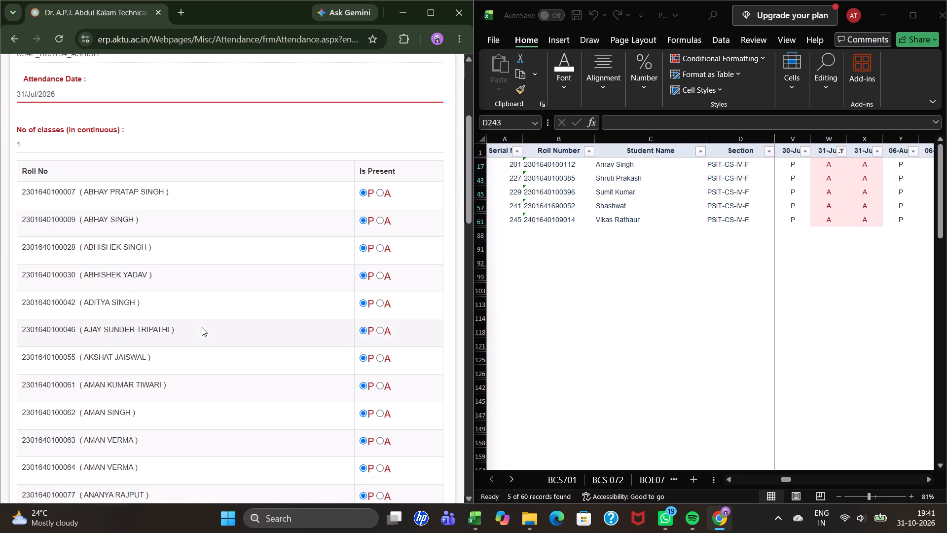
{"action": "scroll", "coordinate": [242, 413], "scroll_direction": "down", "scroll_amount": 5}
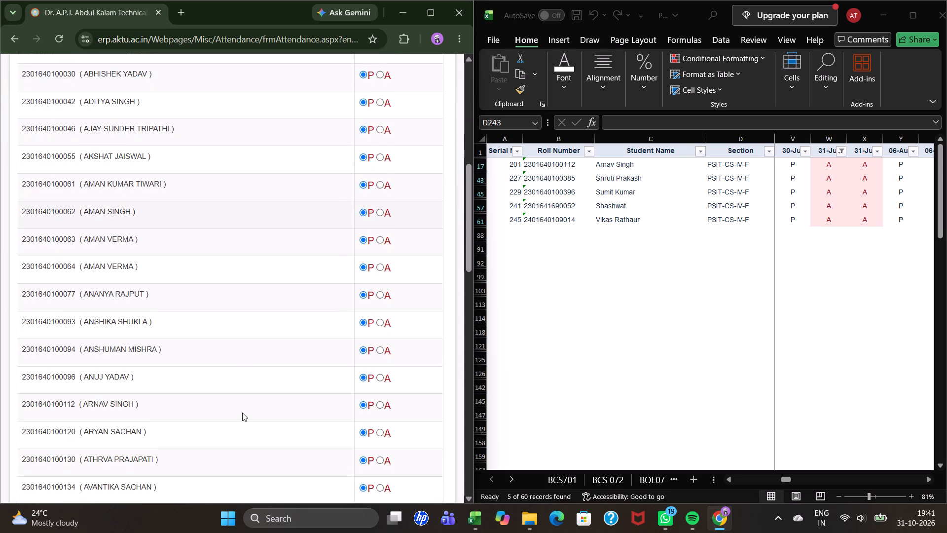
{"action": "scroll", "coordinate": [242, 413], "scroll_direction": "down", "scroll_amount": 6}
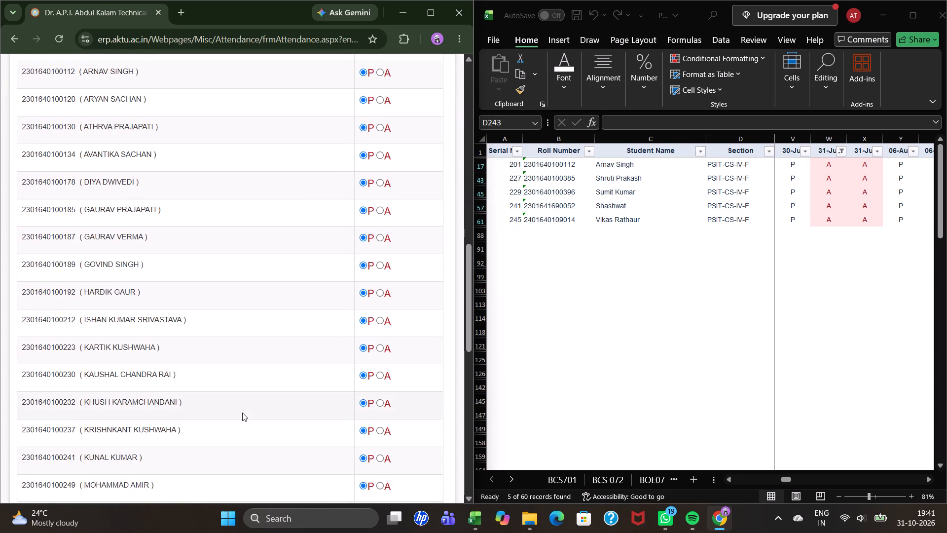
{"action": "scroll", "coordinate": [242, 413], "scroll_direction": "up", "scroll_amount": 3}
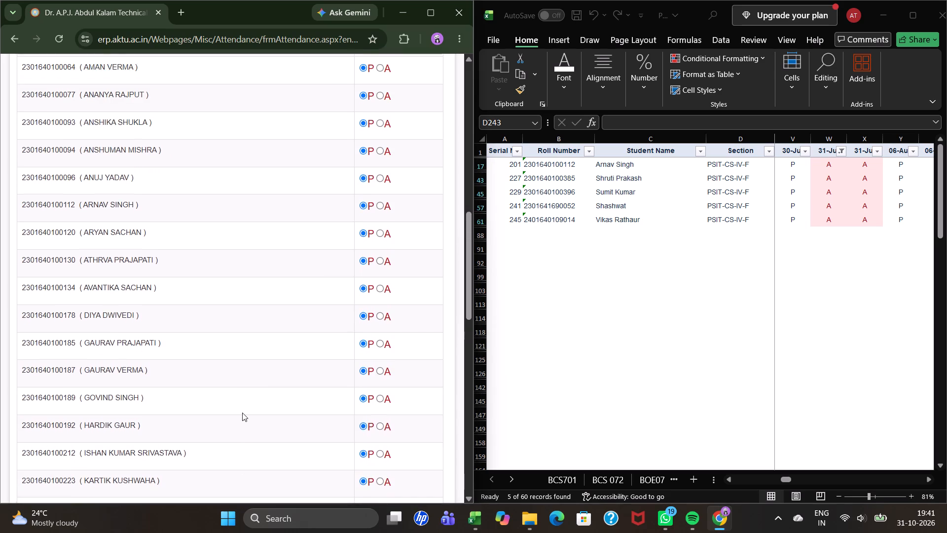
{"action": "scroll", "coordinate": [242, 413], "scroll_direction": "up", "scroll_amount": 4}
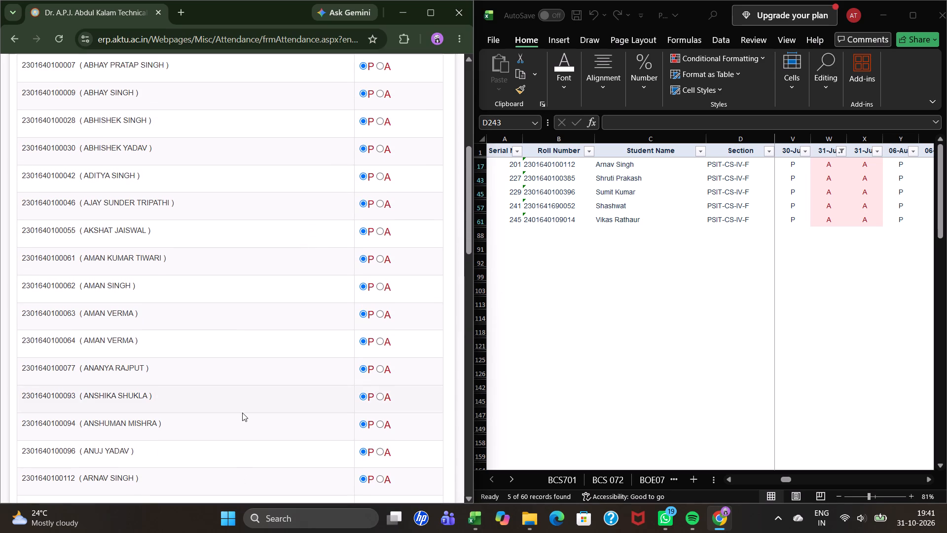
{"action": "scroll", "coordinate": [242, 413], "scroll_direction": "down", "scroll_amount": 1}
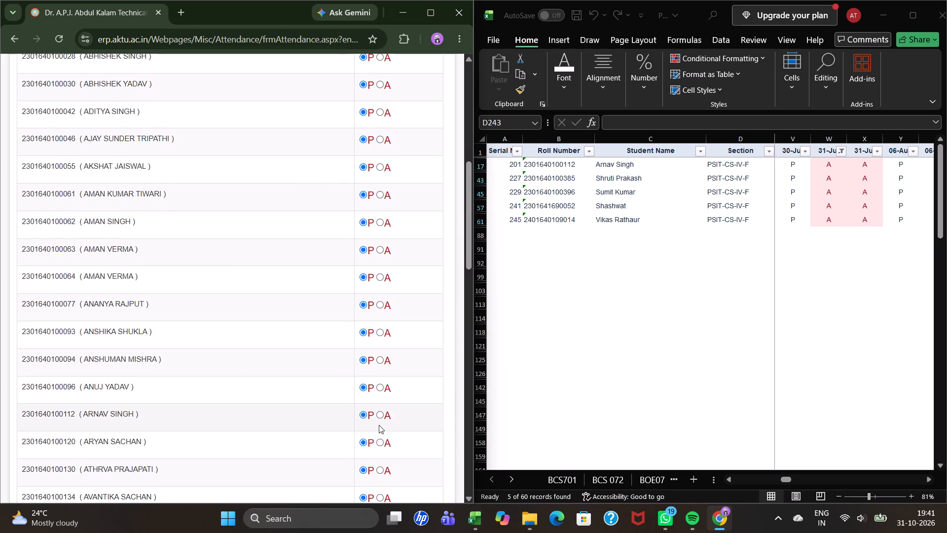
{"action": "left_click", "coordinate": [380, 417]}
Mark as absent the second, third and fifth students of the filtered 31-Jul absentee list.
{"action": "scroll", "coordinate": [367, 464], "scroll_direction": "down", "scroll_amount": 8}
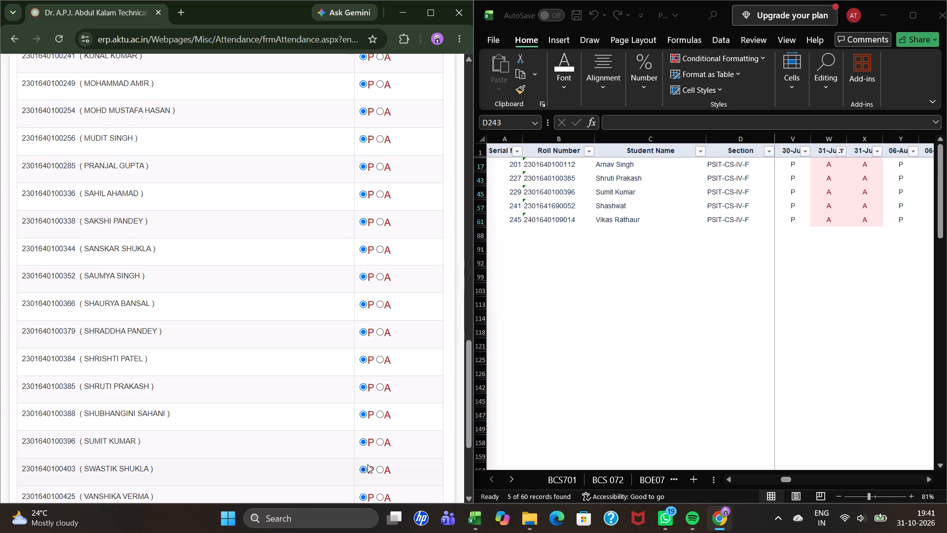
{"action": "left_click", "coordinate": [381, 383]}
{"action": "left_click", "coordinate": [381, 440]}
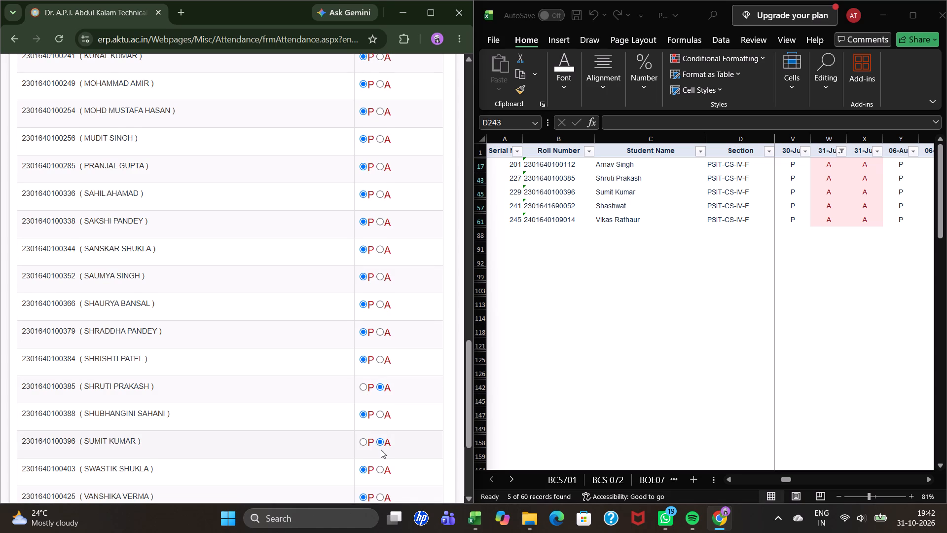
{"action": "scroll", "coordinate": [381, 450], "scroll_direction": "down", "scroll_amount": 9}
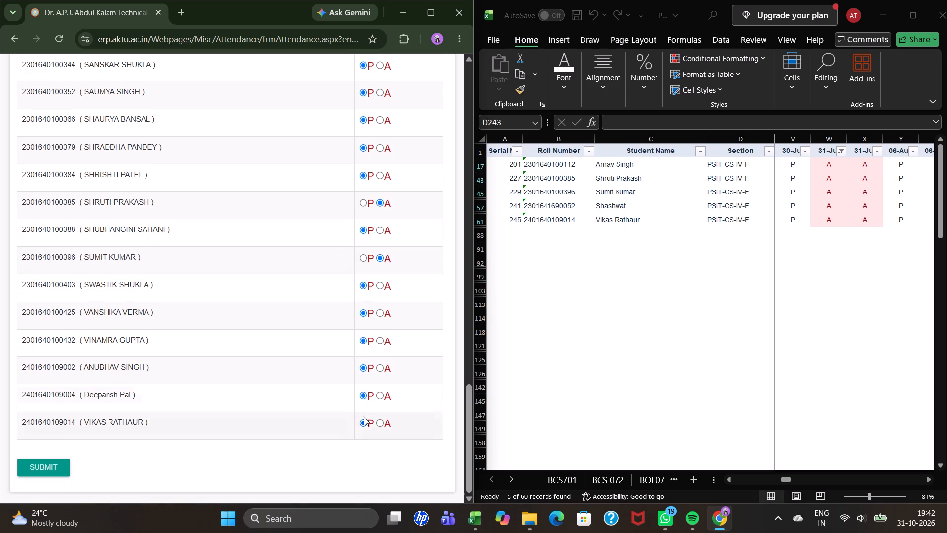
{"action": "left_click", "coordinate": [381, 423]}
Review the marked absentees, submit the 31 July attendance and reload the attendance form.
{"action": "scroll", "coordinate": [231, 267], "scroll_direction": "up", "scroll_amount": 12}
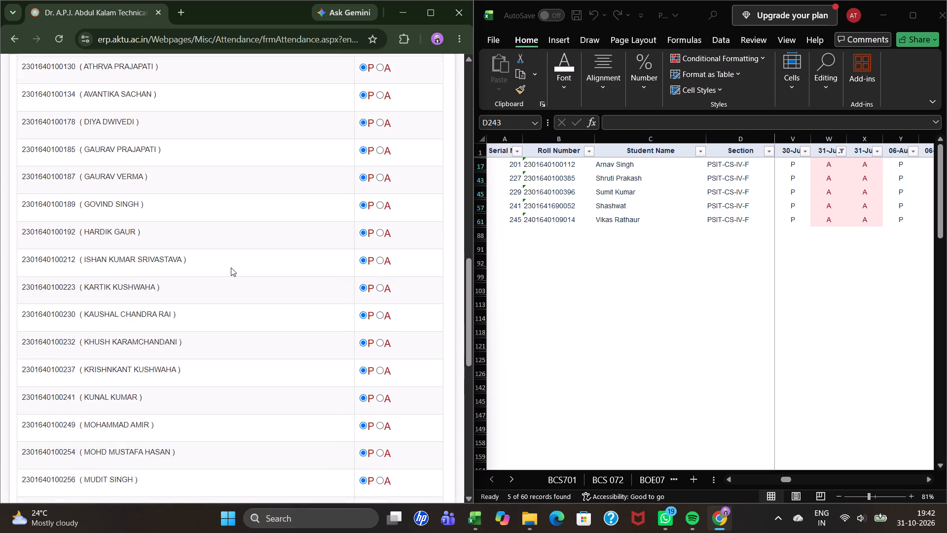
{"action": "scroll", "coordinate": [231, 267], "scroll_direction": "down", "scroll_amount": 11}
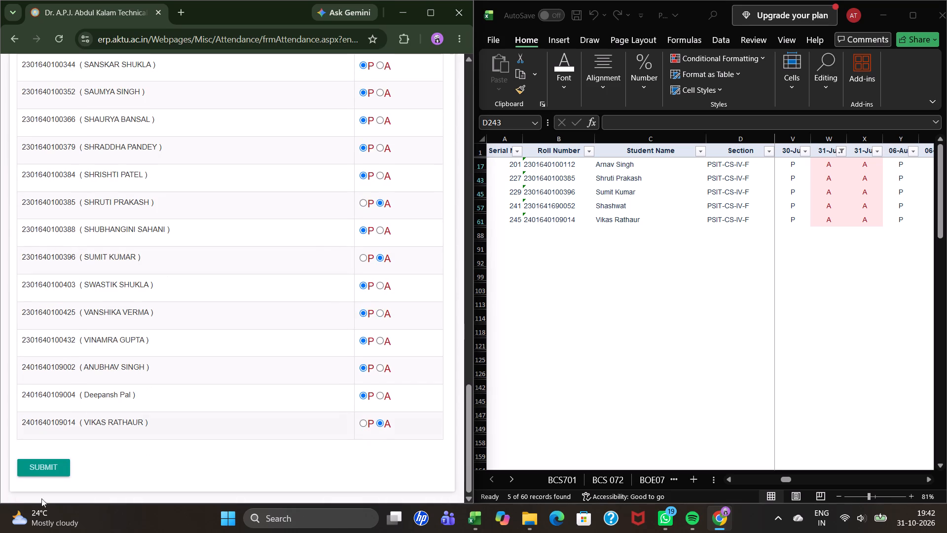
{"action": "left_click", "coordinate": [54, 466]}
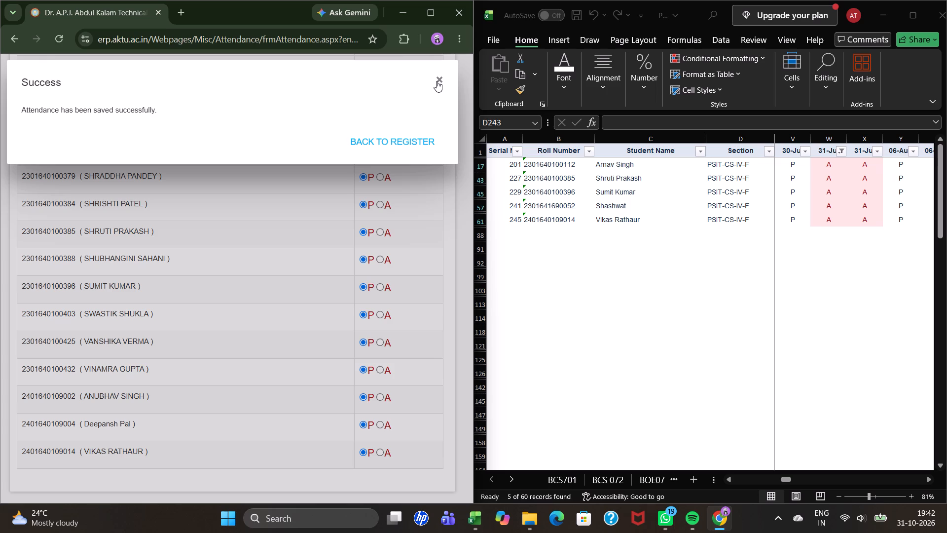
{"action": "left_click", "coordinate": [458, 219]}
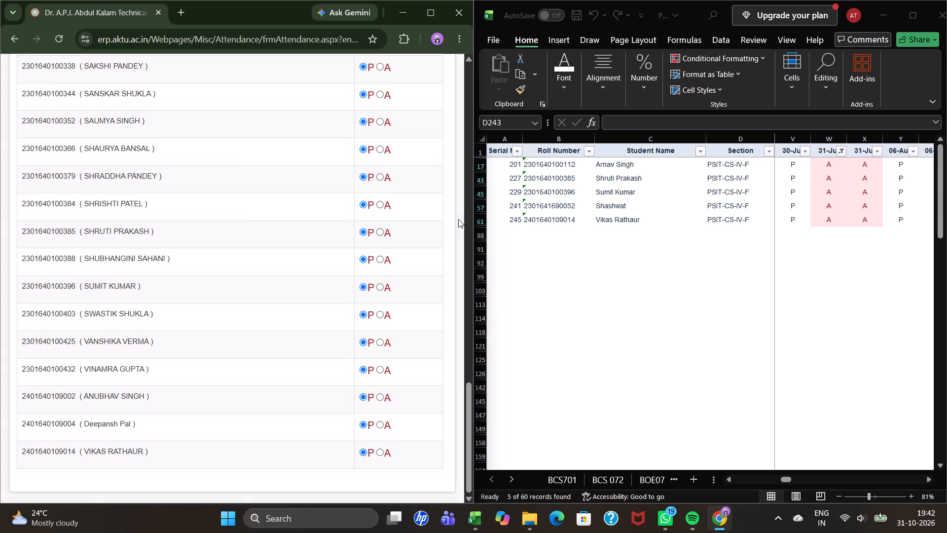
{"action": "scroll", "coordinate": [105, 76], "scroll_direction": "up", "scroll_amount": 11}
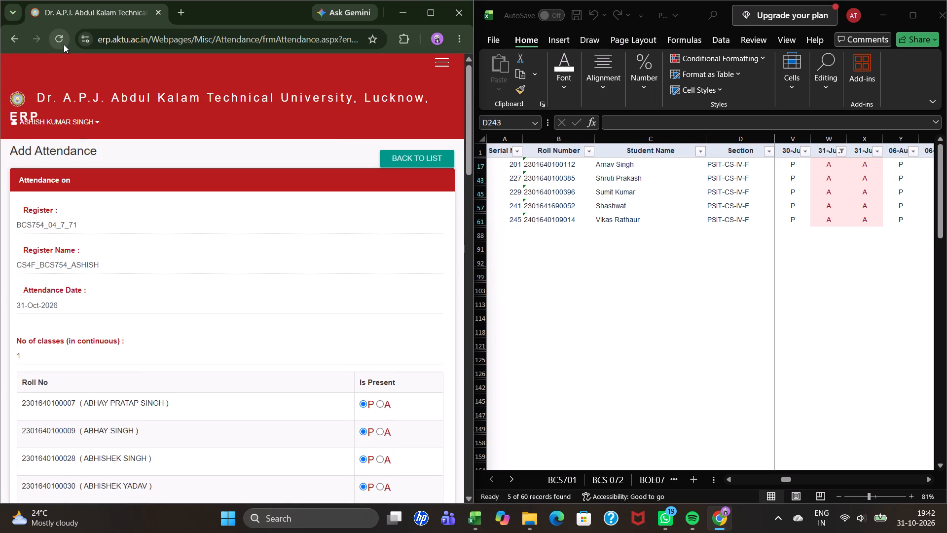
{"action": "left_click", "coordinate": [64, 42]}
Clear the filter on the first 31-Jul column in the Excel sheet.
{"action": "left_click", "coordinate": [839, 148]}
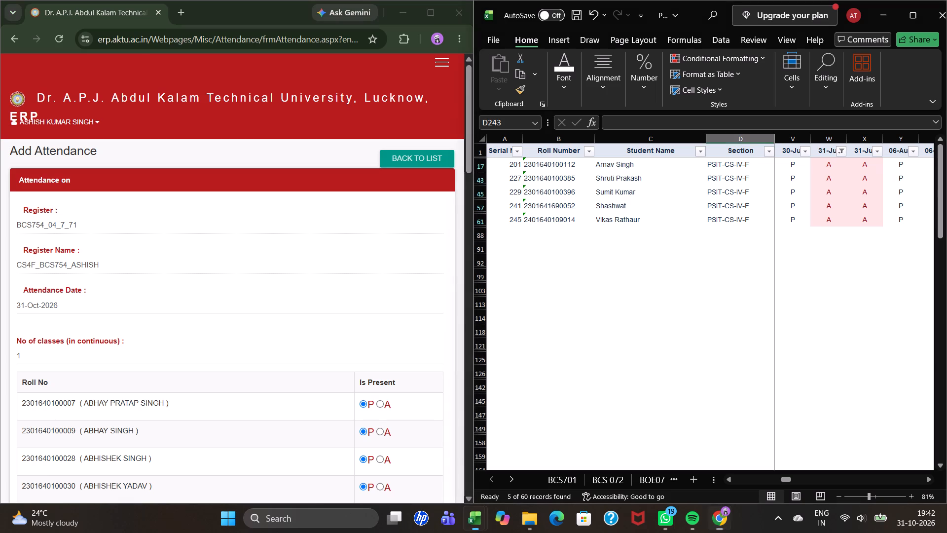
{"action": "left_click", "coordinate": [841, 149]}
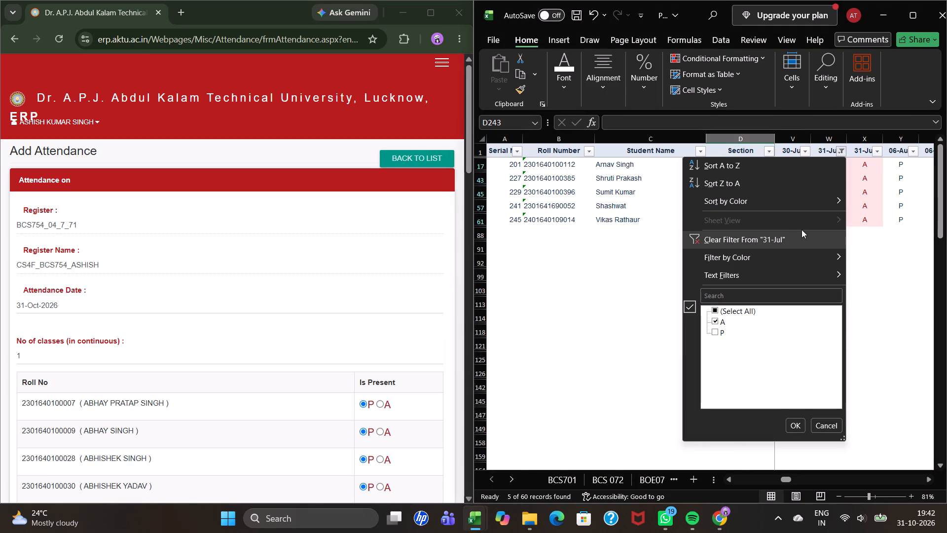
{"action": "left_click", "coordinate": [802, 232]}
{"action": "scroll", "coordinate": [830, 233], "scroll_direction": "left", "scroll_amount": 1}
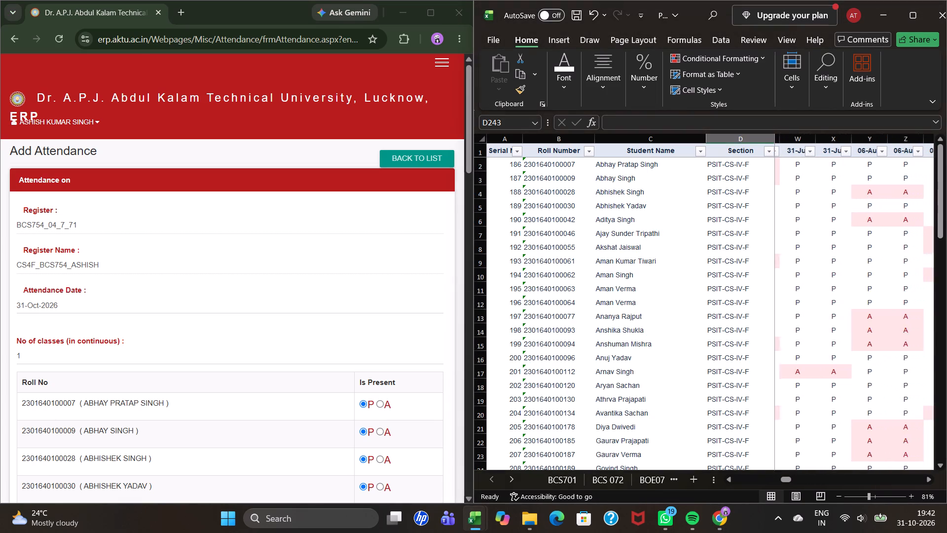
{"action": "scroll", "coordinate": [830, 233], "scroll_direction": "left", "scroll_amount": 2}
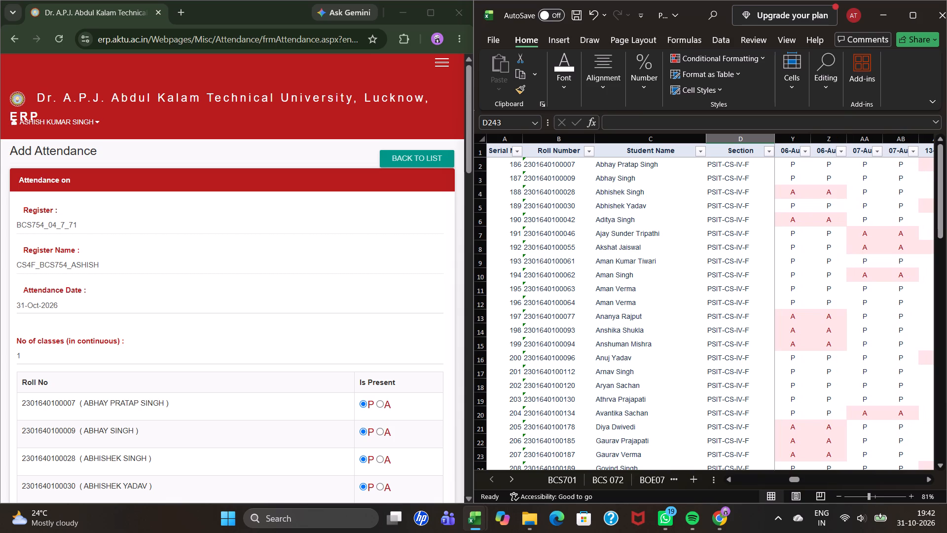
Filter the first 06-Aug column of the Excel sheet to show only students marked A.
{"action": "left_click", "coordinate": [805, 152]}
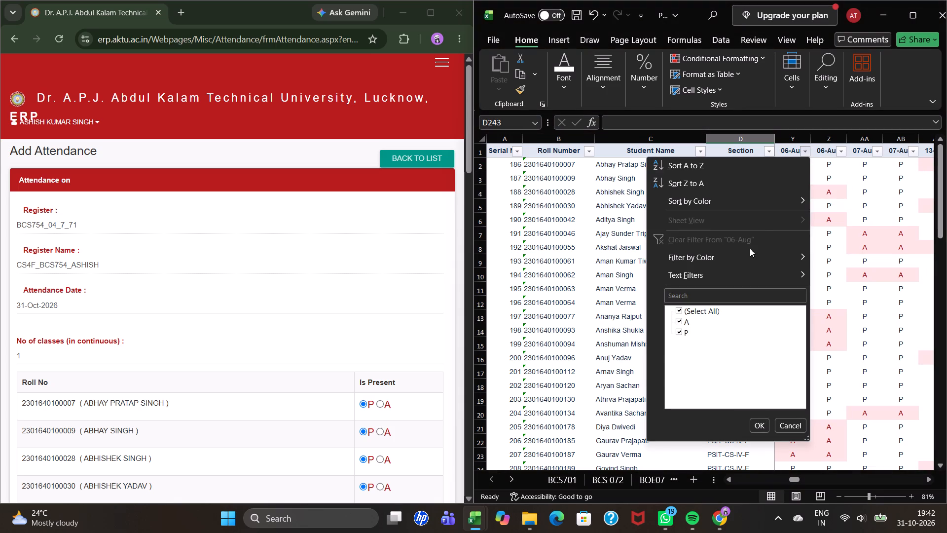
{"action": "left_click", "coordinate": [678, 332]}
{"action": "left_click", "coordinate": [757, 425]}
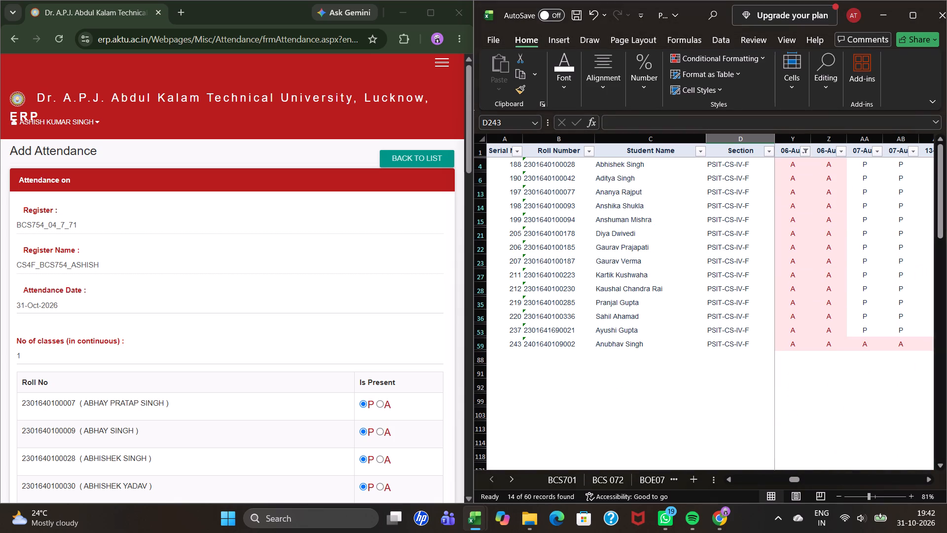
Reload the ERP attendance form and set the attendance date to 06/Aug/2026.
{"action": "left_click", "coordinate": [62, 35]}
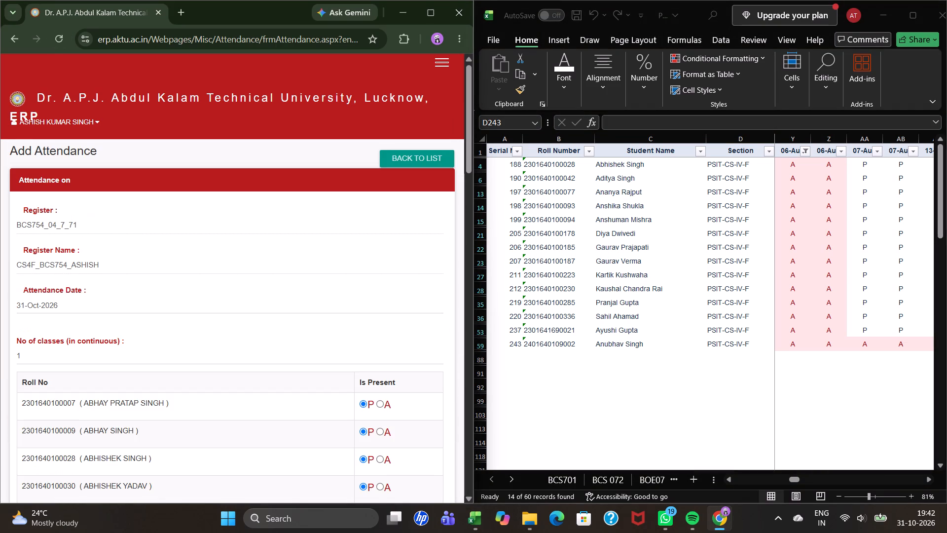
{"action": "left_click", "coordinate": [91, 298]}
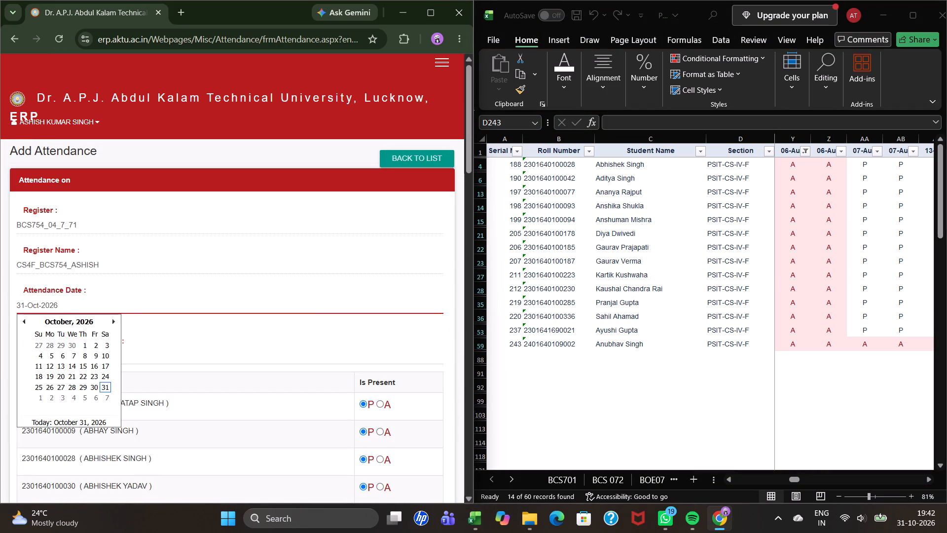
{"action": "left_click", "coordinate": [28, 320]}
{"action": "left_click", "coordinate": [28, 320]}
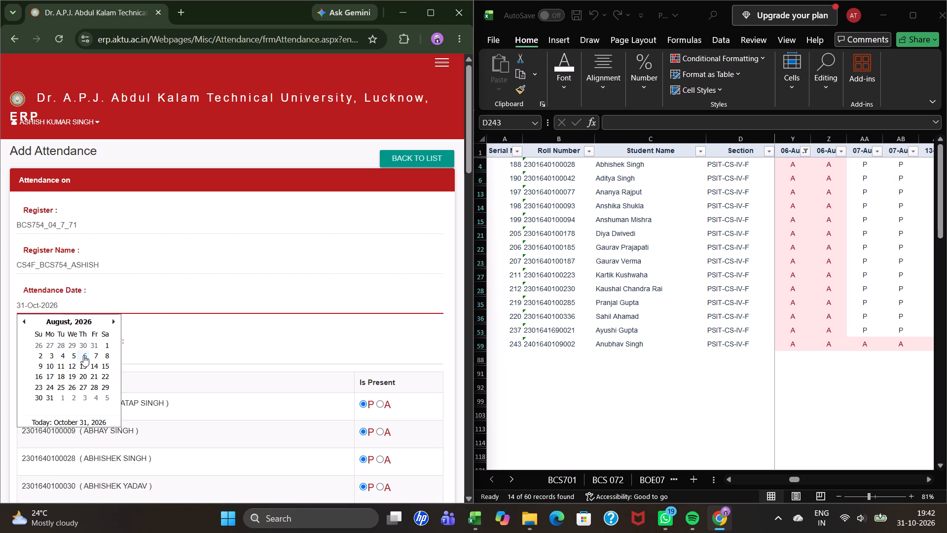
{"action": "left_click", "coordinate": [83, 355]}
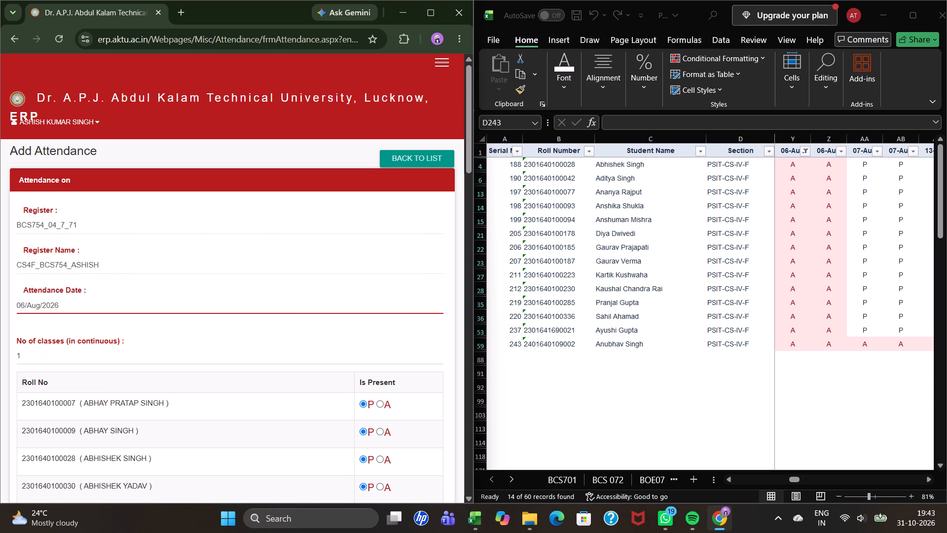
Mark as absent in the ERP form the first five students of the Excel sheet's filtered 06-Aug absentee list.
{"action": "scroll", "coordinate": [161, 354], "scroll_direction": "down", "scroll_amount": 4}
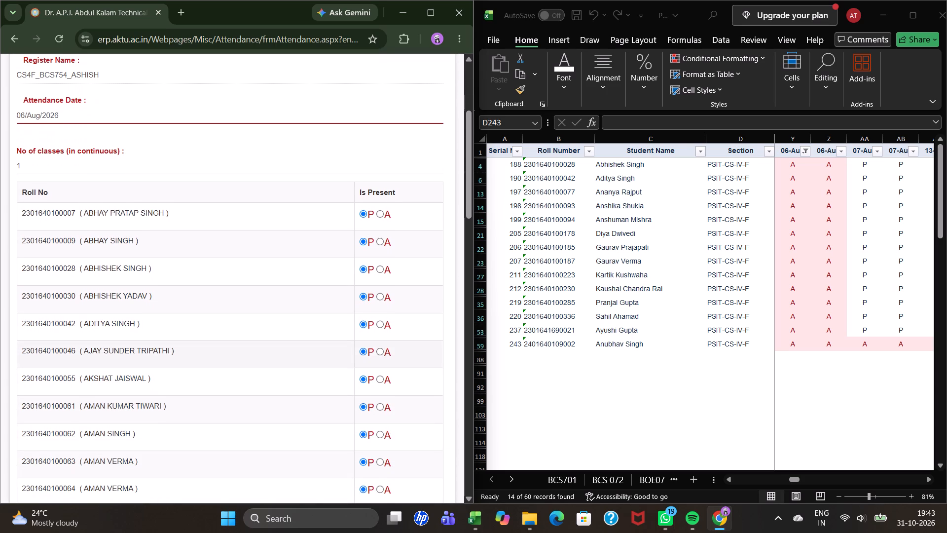
{"action": "left_click", "coordinate": [382, 268]}
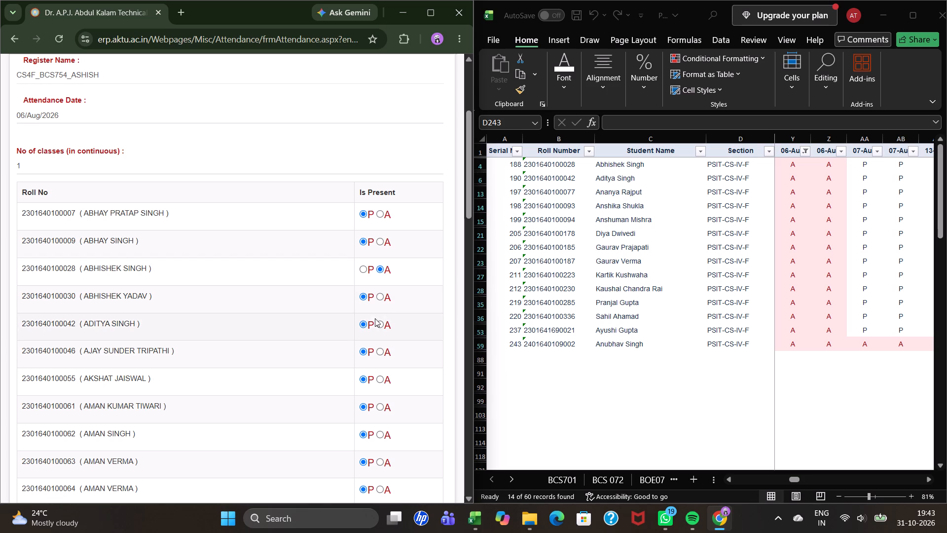
{"action": "left_click", "coordinate": [379, 325]}
{"action": "scroll", "coordinate": [379, 325], "scroll_direction": "down", "scroll_amount": 1}
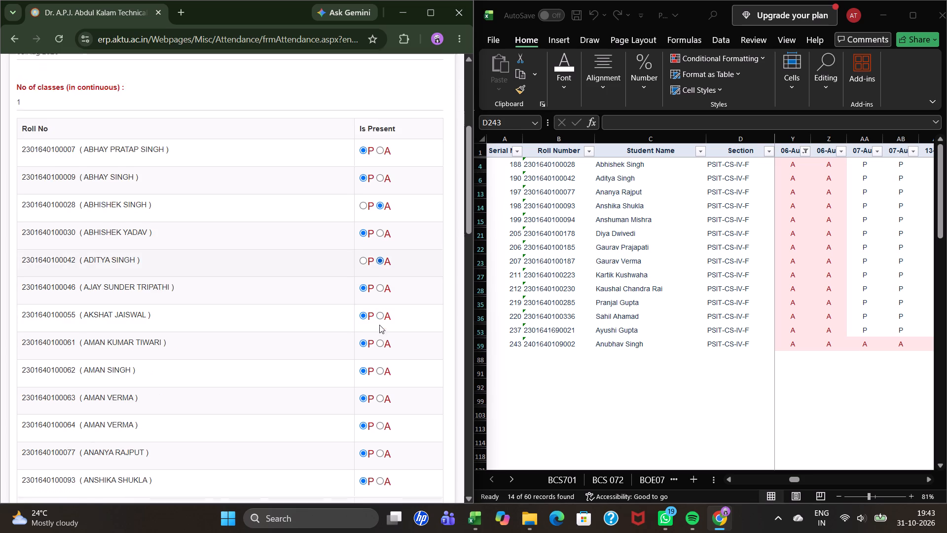
{"action": "scroll", "coordinate": [379, 325], "scroll_direction": "down", "scroll_amount": 3}
{"action": "left_click", "coordinate": [380, 340]}
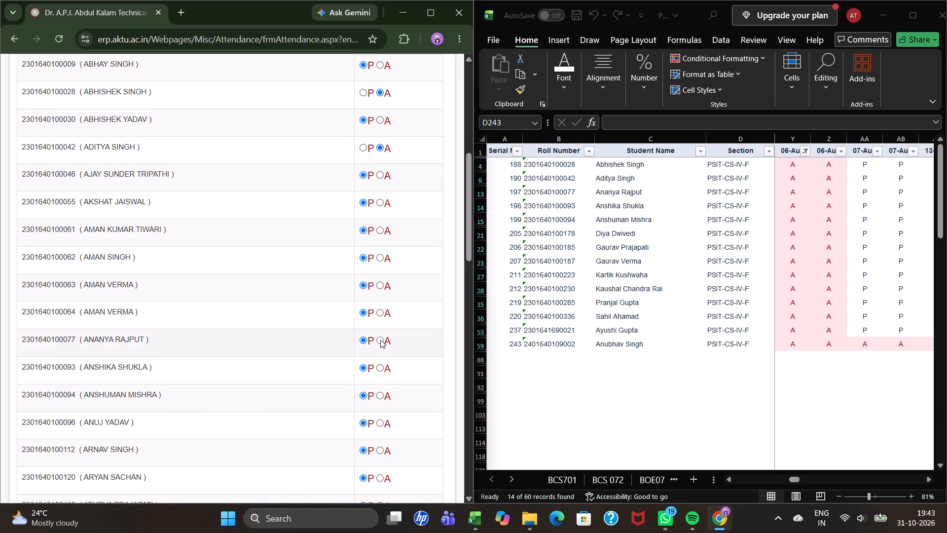
{"action": "left_click", "coordinate": [379, 367]}
{"action": "scroll", "coordinate": [379, 367], "scroll_direction": "down", "scroll_amount": 3}
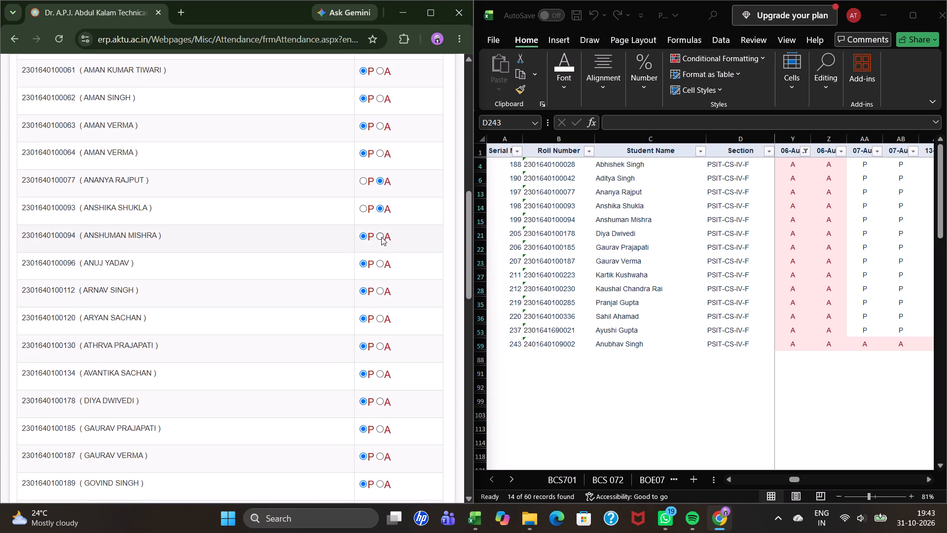
{"action": "left_click", "coordinate": [381, 237]}
Mark as absent the sixth to tenth students of the filtered 06-Aug absentee list.
{"action": "left_click", "coordinate": [379, 403]}
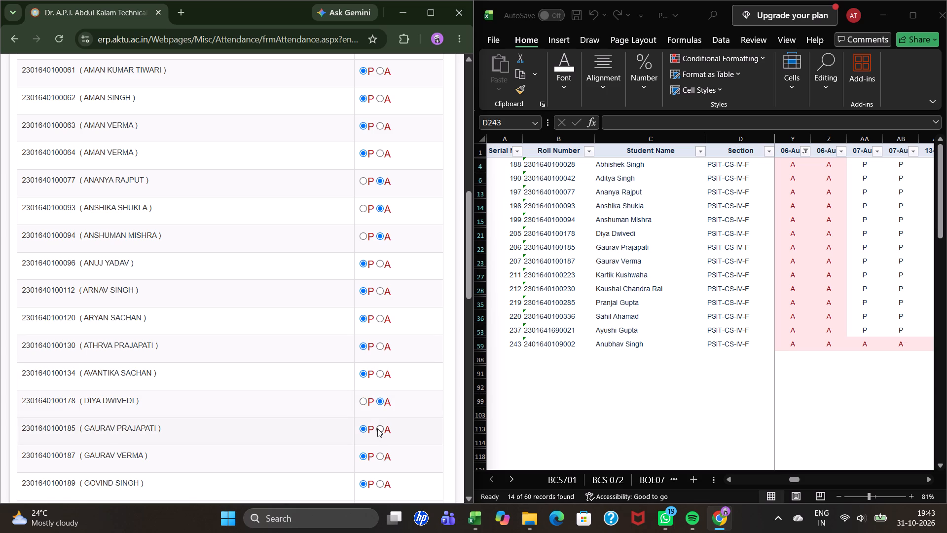
{"action": "left_click", "coordinate": [377, 426]}
{"action": "scroll", "coordinate": [377, 426], "scroll_direction": "down", "scroll_amount": 1}
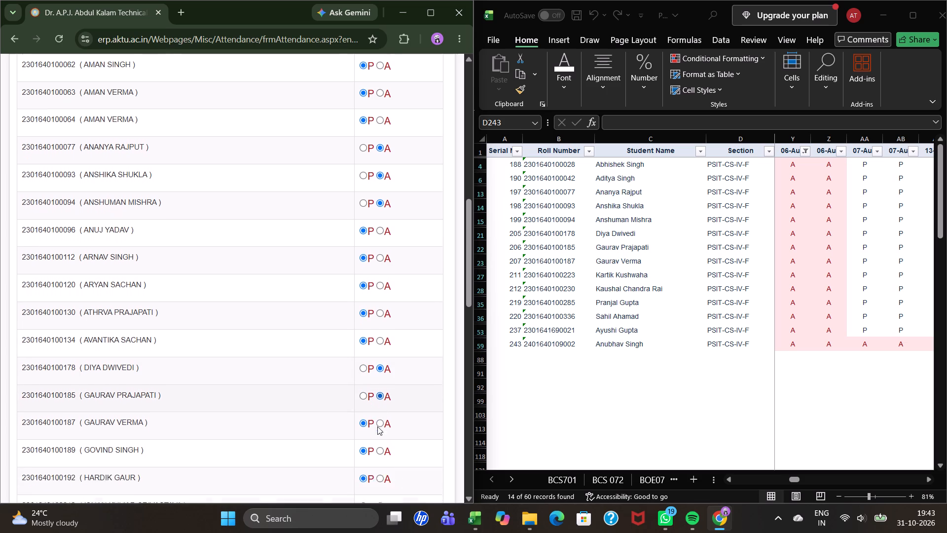
{"action": "scroll", "coordinate": [377, 426], "scroll_direction": "down", "scroll_amount": 2}
{"action": "left_click", "coordinate": [380, 340]}
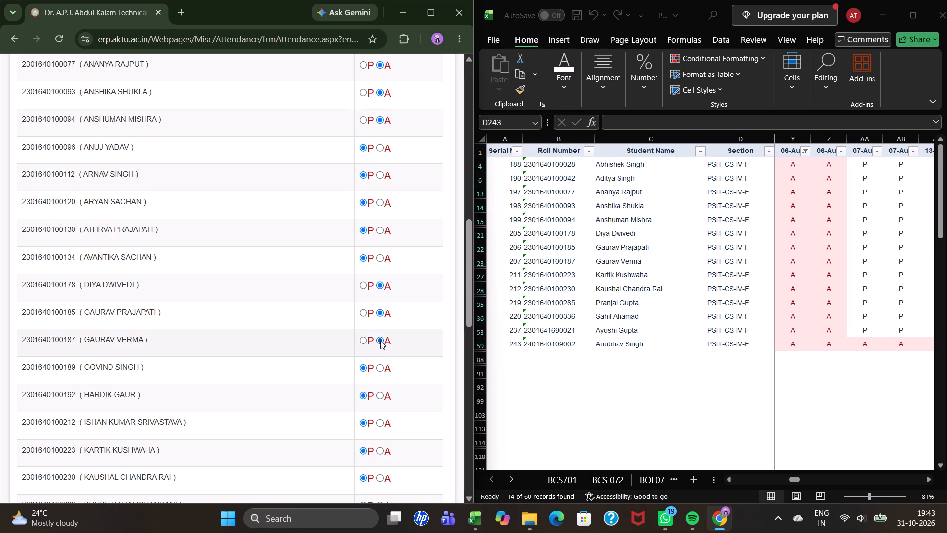
{"action": "left_click", "coordinate": [379, 449]}
{"action": "scroll", "coordinate": [379, 449], "scroll_direction": "down", "scroll_amount": 3}
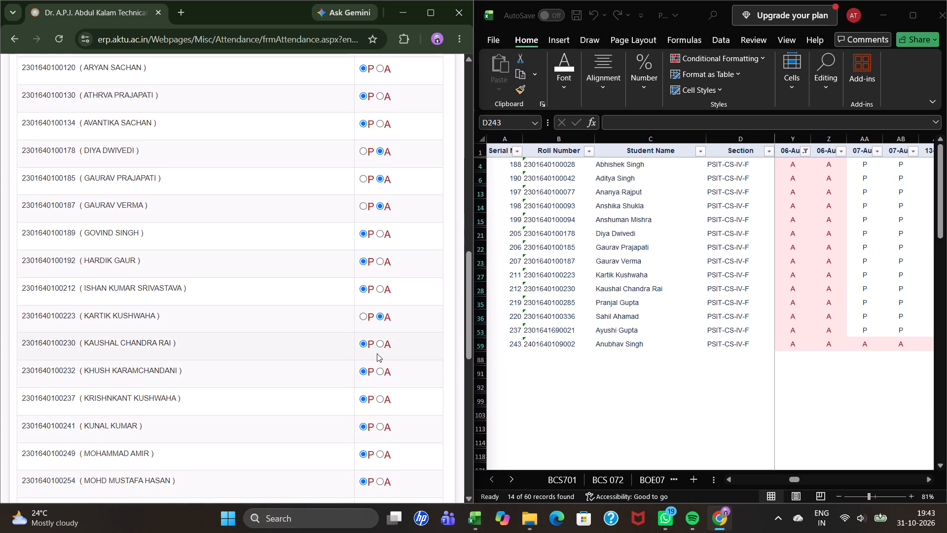
{"action": "left_click", "coordinate": [380, 341]}
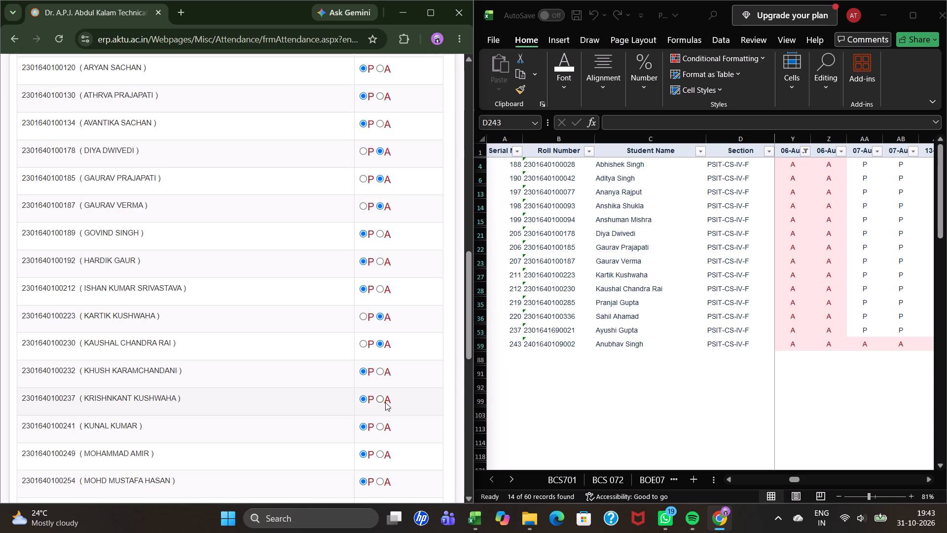
Mark as absent the eleventh and twelfth students of the filtered 06-Aug list, keeping students not on the list present.
{"action": "scroll", "coordinate": [375, 439], "scroll_direction": "down", "scroll_amount": 2}
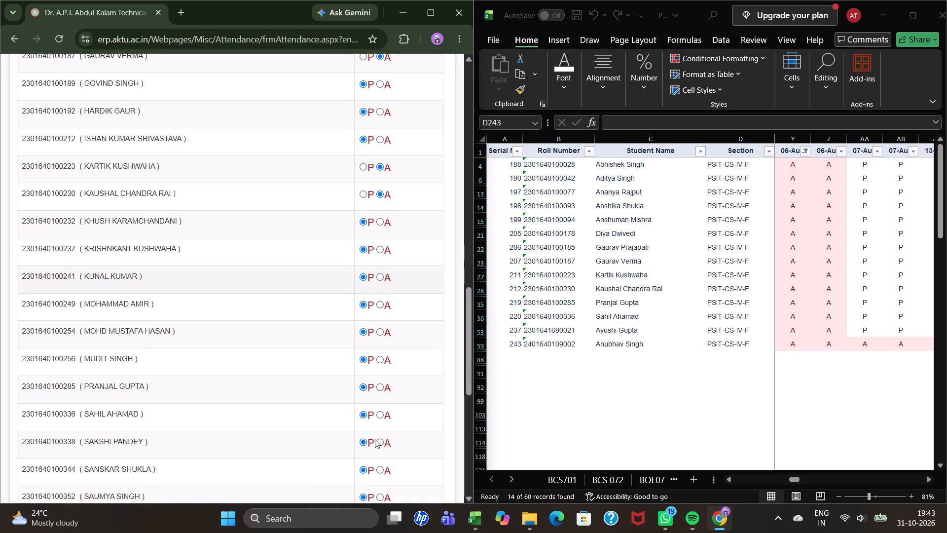
{"action": "scroll", "coordinate": [375, 439], "scroll_direction": "down", "scroll_amount": 1}
{"action": "left_click", "coordinate": [380, 378]}
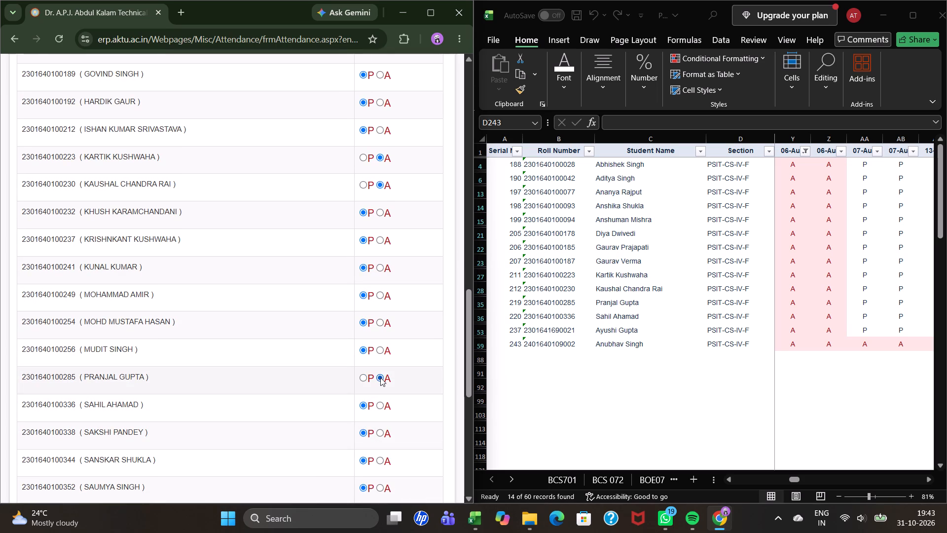
{"action": "scroll", "coordinate": [386, 411], "scroll_direction": "down", "scroll_amount": 1}
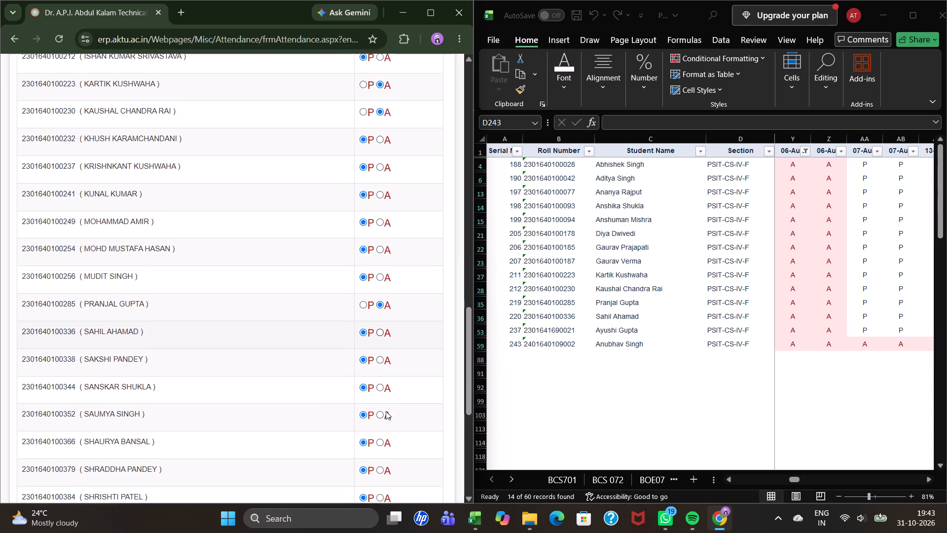
{"action": "scroll", "coordinate": [386, 411], "scroll_direction": "down", "scroll_amount": 2}
{"action": "left_click", "coordinate": [381, 391]}
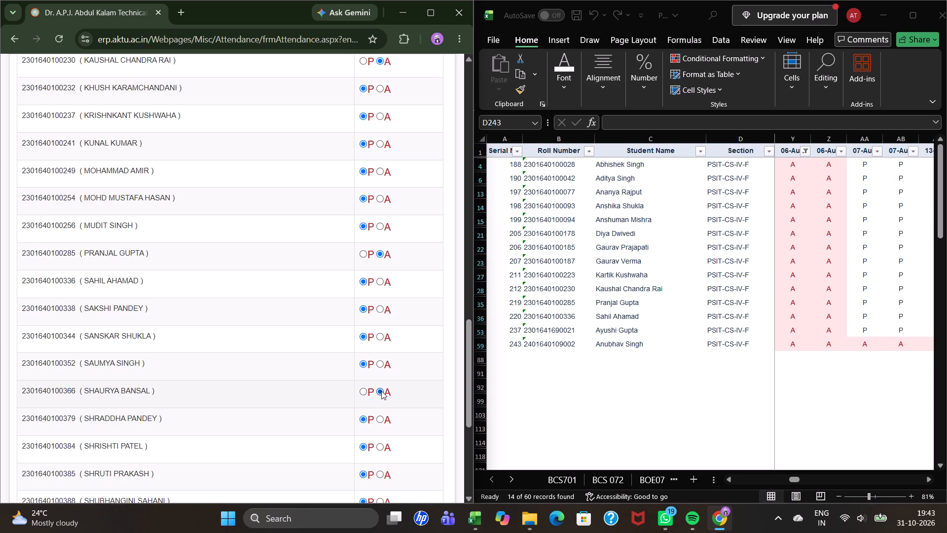
{"action": "left_click", "coordinate": [364, 389]}
{"action": "left_click", "coordinate": [380, 280]}
Check the remaining rows and the date, submit the 6 August attendance and reload the attendance form.
{"action": "scroll", "coordinate": [386, 386], "scroll_direction": "down", "scroll_amount": 3}
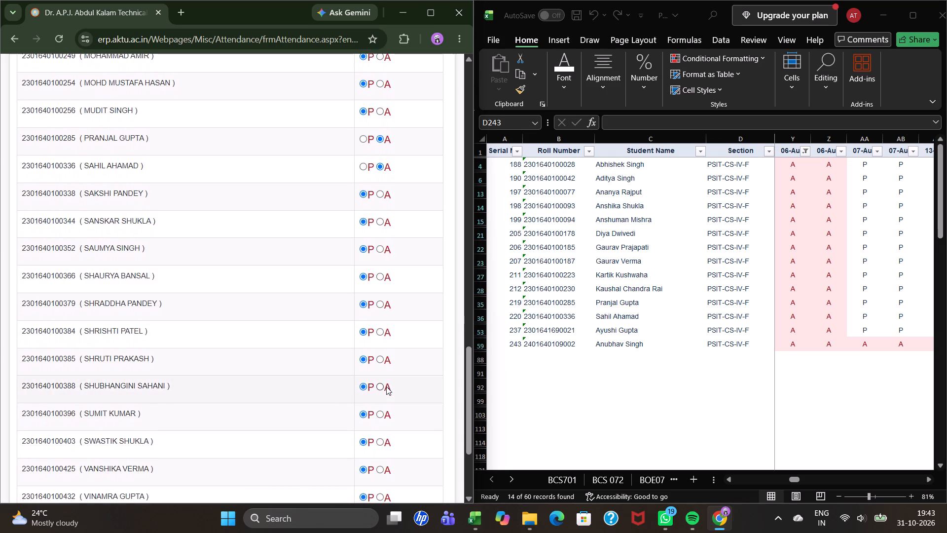
{"action": "scroll", "coordinate": [386, 386], "scroll_direction": "down", "scroll_amount": 3}
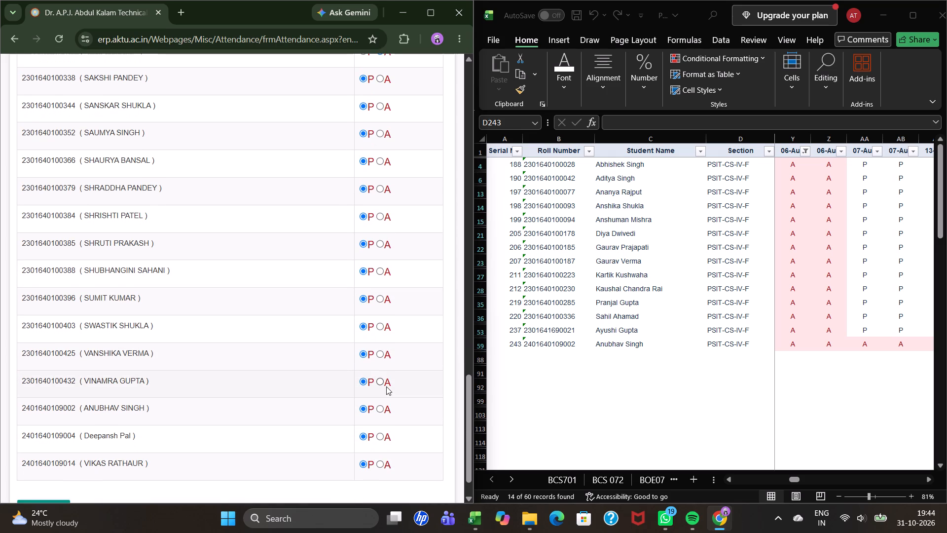
{"action": "scroll", "coordinate": [386, 386], "scroll_direction": "down", "scroll_amount": 1}
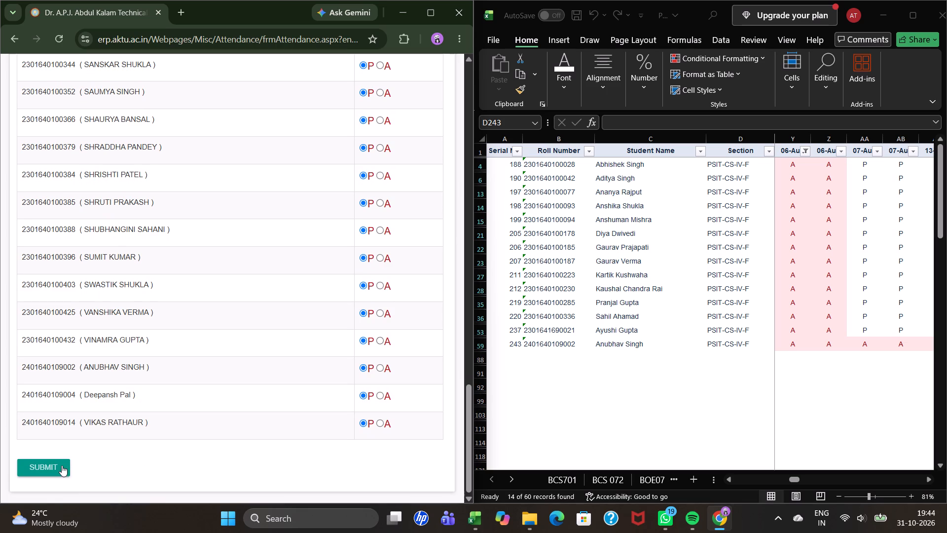
{"action": "scroll", "coordinate": [226, 292], "scroll_direction": "up", "scroll_amount": 11}
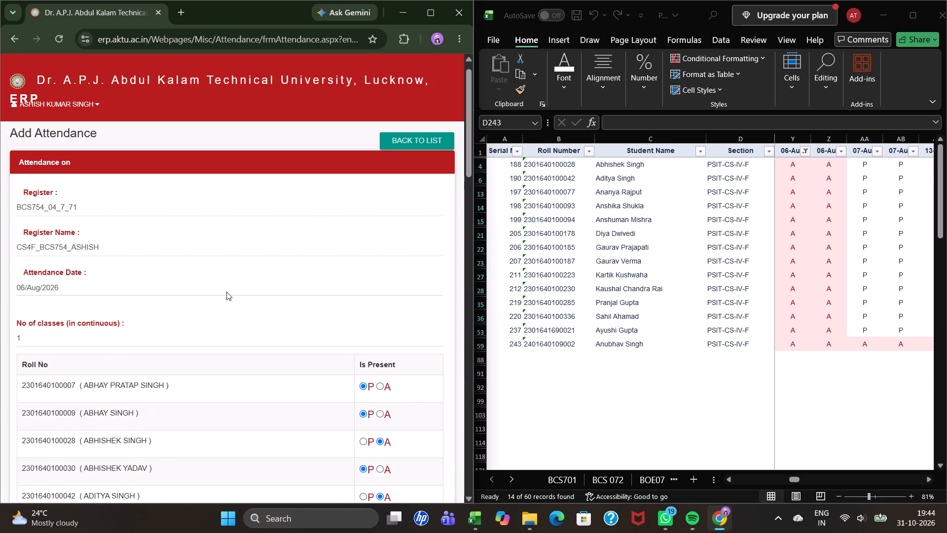
{"action": "scroll", "coordinate": [226, 292], "scroll_direction": "down", "scroll_amount": 5}
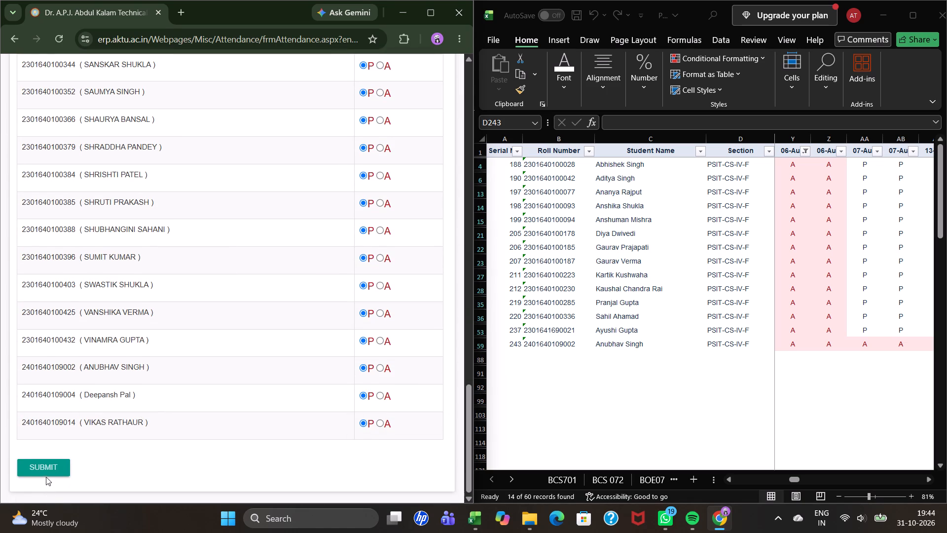
{"action": "left_click", "coordinate": [61, 464]}
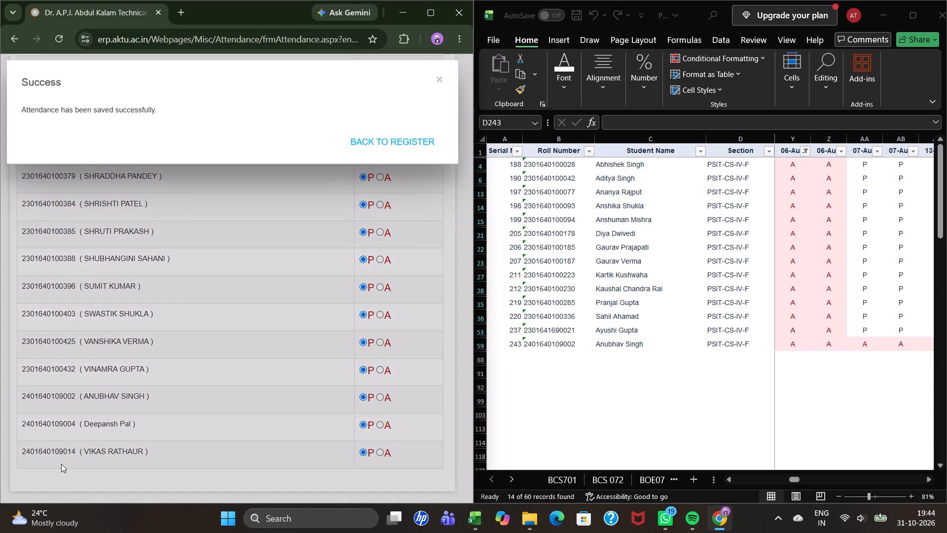
{"action": "left_click", "coordinate": [461, 257]}
{"action": "scroll", "coordinate": [378, 245], "scroll_direction": "up", "scroll_amount": 13}
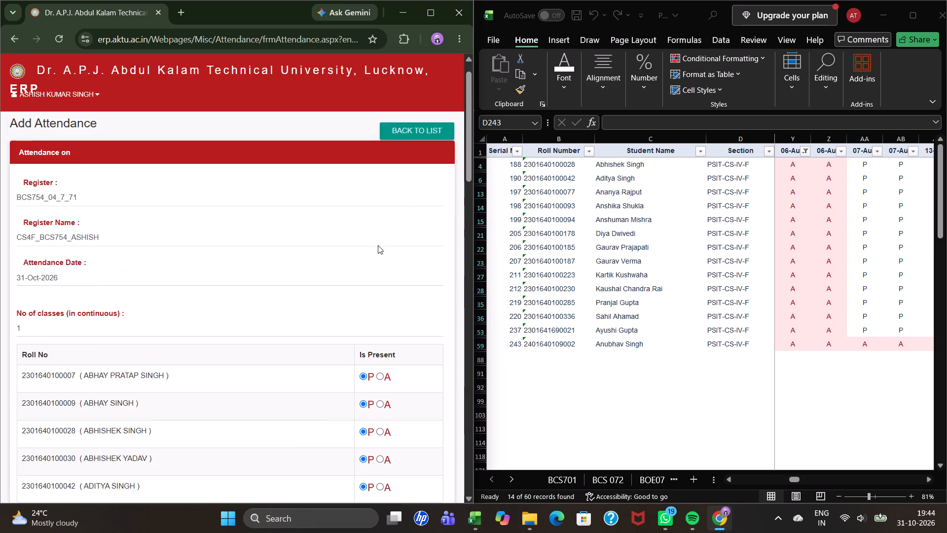
{"action": "left_click", "coordinate": [62, 36]}
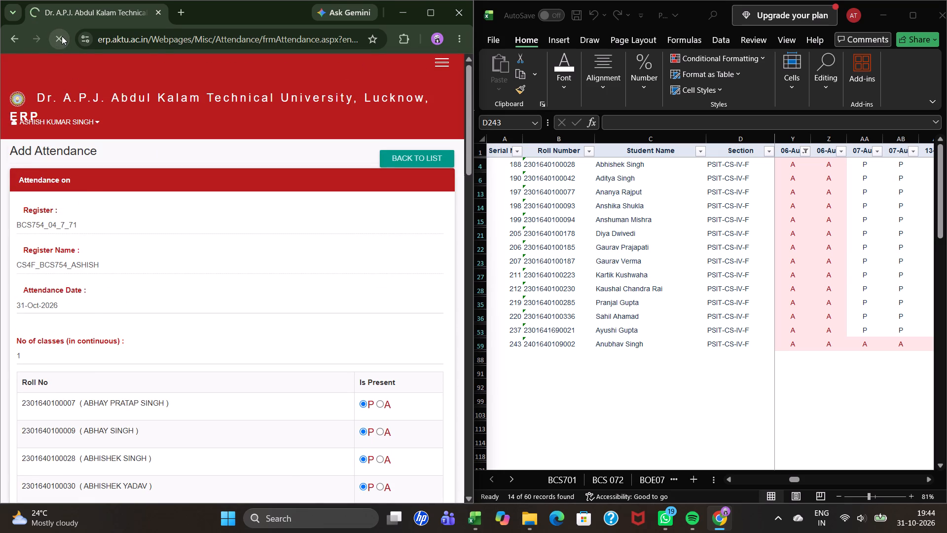
Clear the filter on the first 06-Aug column in the Excel sheet.
{"action": "left_click", "coordinate": [804, 147]}
{"action": "left_click", "coordinate": [806, 151]}
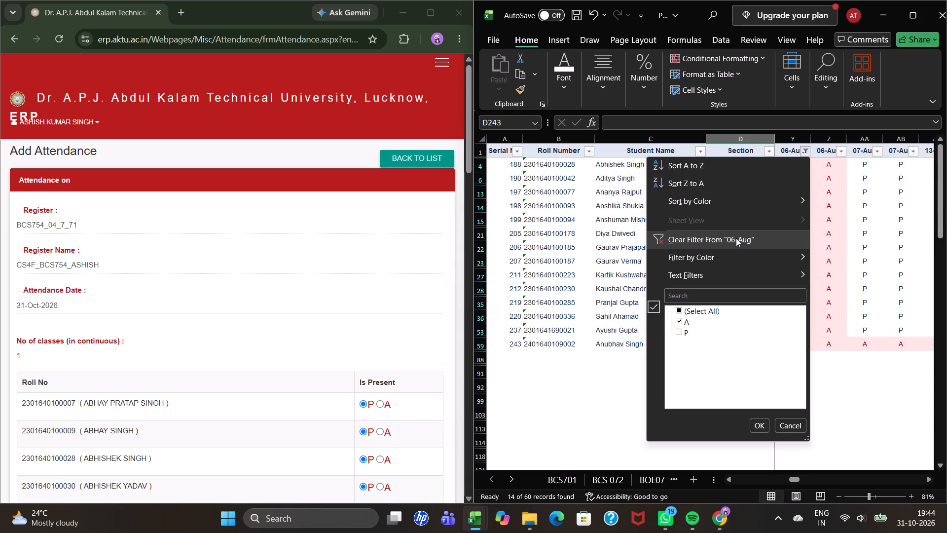
{"action": "left_click", "coordinate": [736, 238]}
Filter the first 07-Aug column of the Excel sheet to show only students marked A.
{"action": "scroll", "coordinate": [823, 237], "scroll_direction": "left", "scroll_amount": 1}
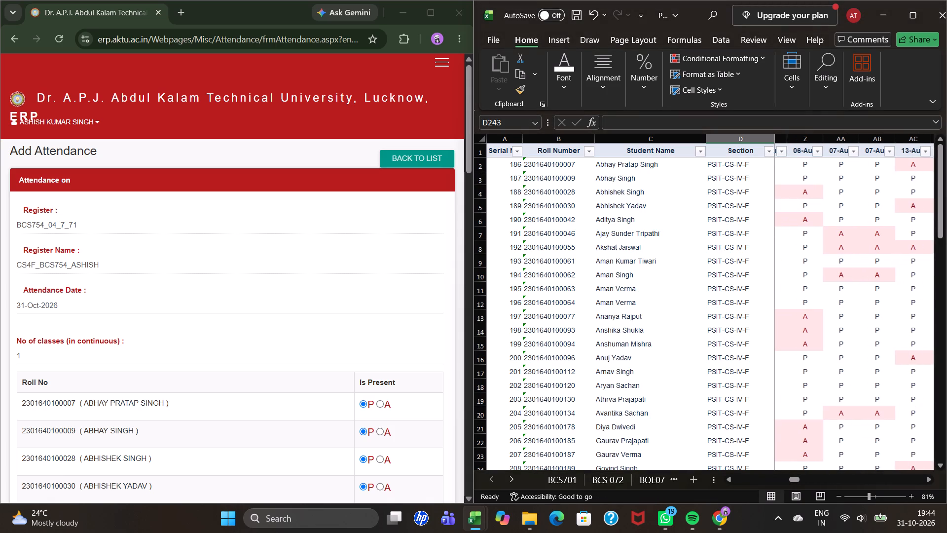
{"action": "scroll", "coordinate": [823, 237], "scroll_direction": "left", "scroll_amount": 1}
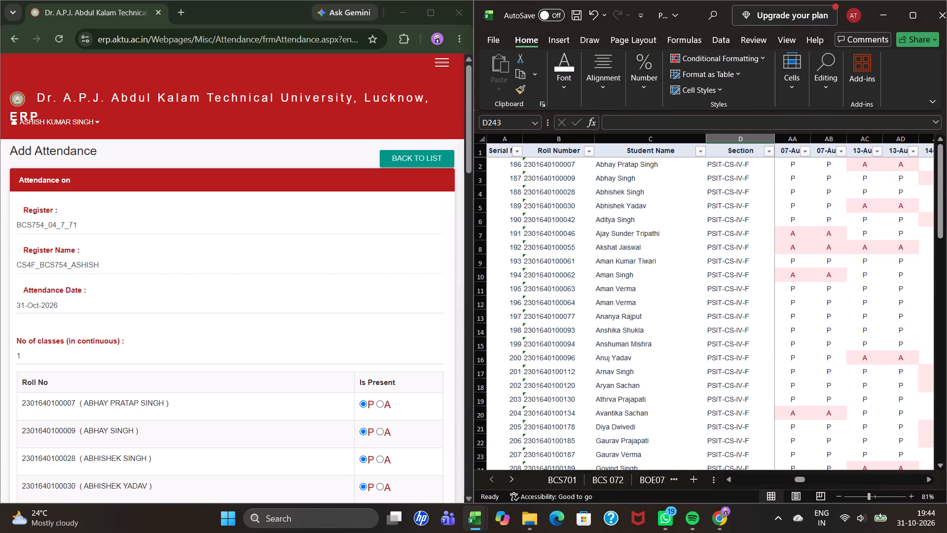
{"action": "left_click", "coordinate": [806, 148]}
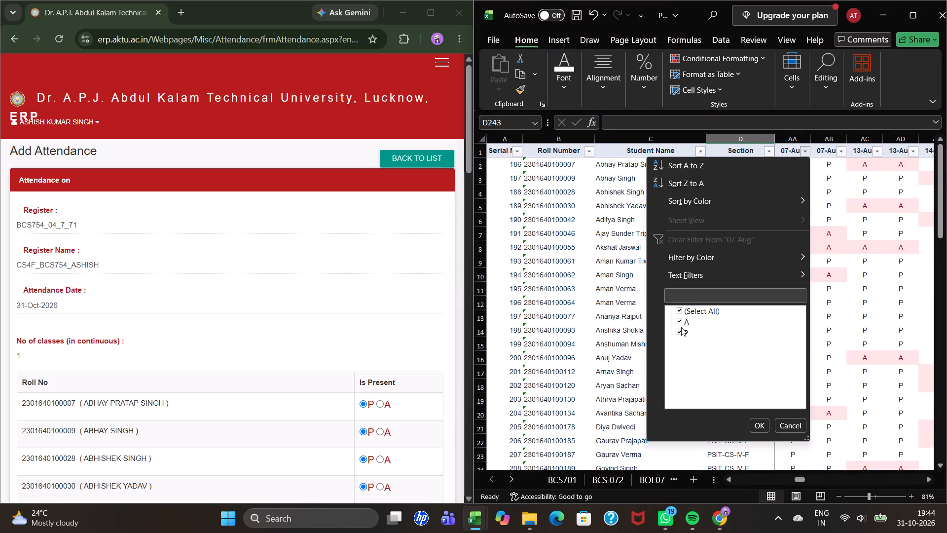
{"action": "left_click", "coordinate": [679, 333]}
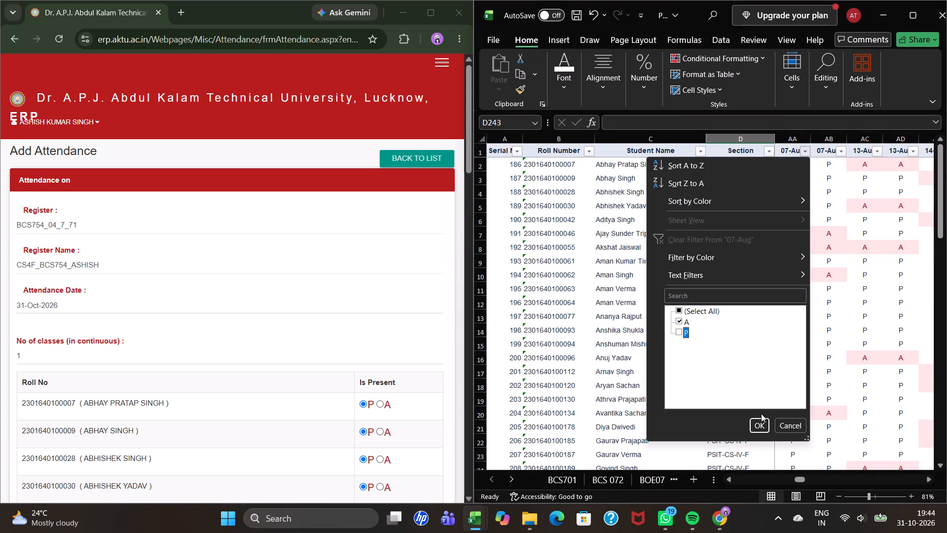
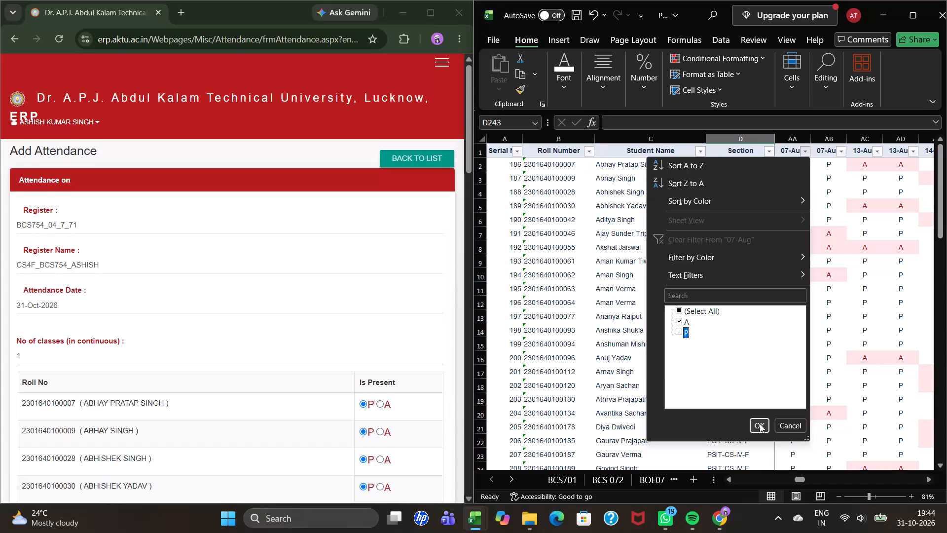
Apply the filter on the first 07-Aug column so only students marked A are listed.
{"action": "left_click", "coordinate": [760, 424]}
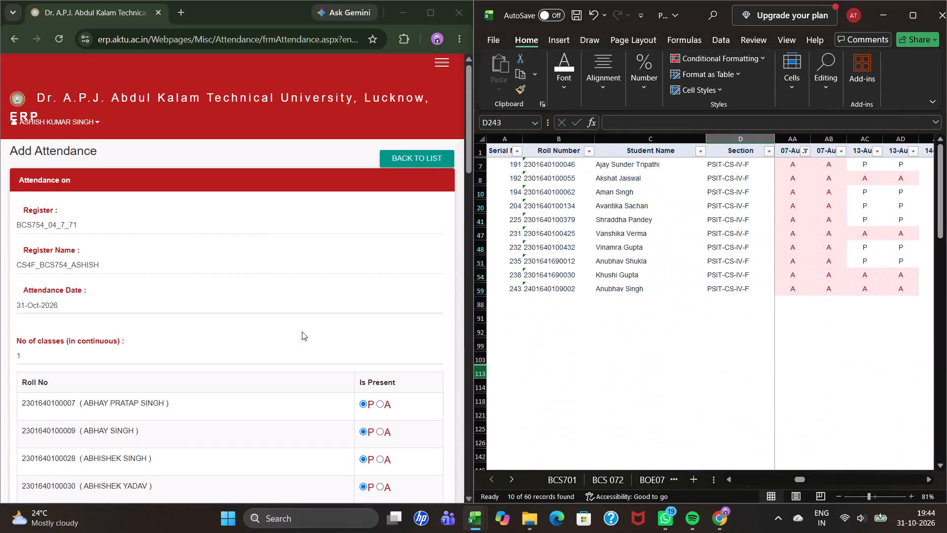
Reload the ERP attendance form and set the attendance date to 07/Aug/2026.
{"action": "left_click", "coordinate": [59, 35]}
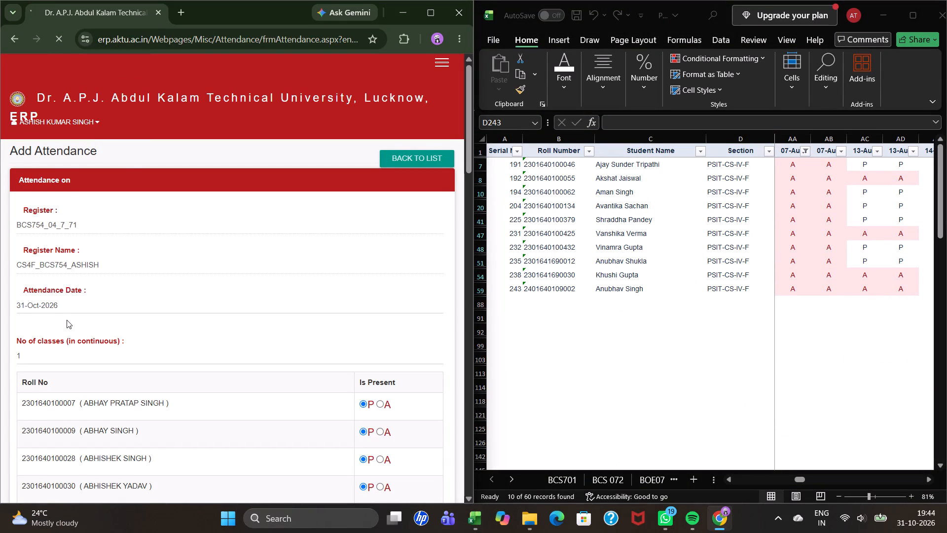
{"action": "left_click", "coordinate": [72, 306]}
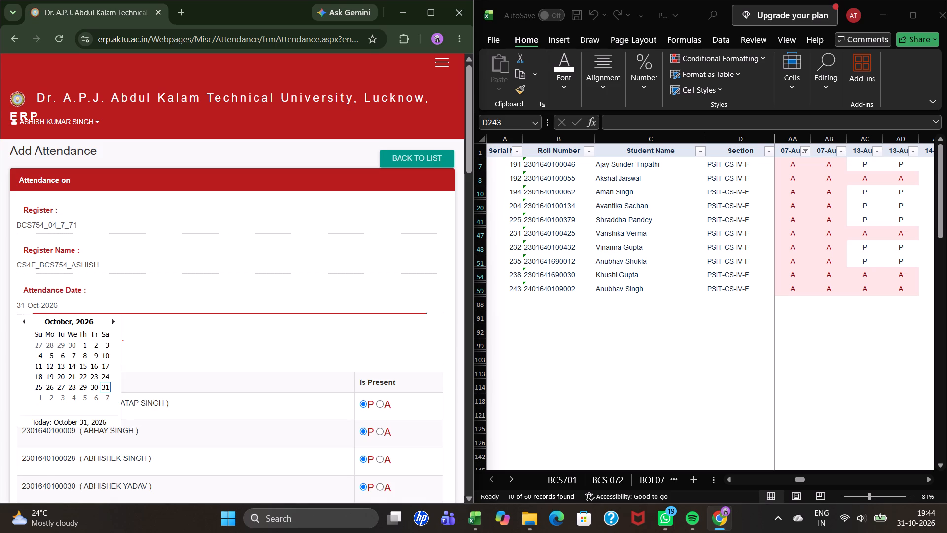
{"action": "left_click", "coordinate": [24, 320]}
{"action": "left_click", "coordinate": [24, 320]}
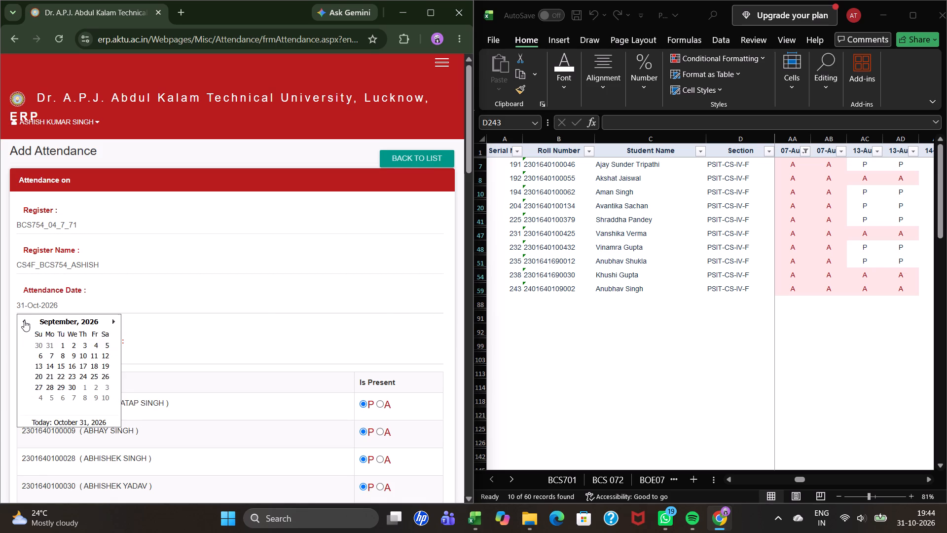
{"action": "left_click", "coordinate": [93, 353]}
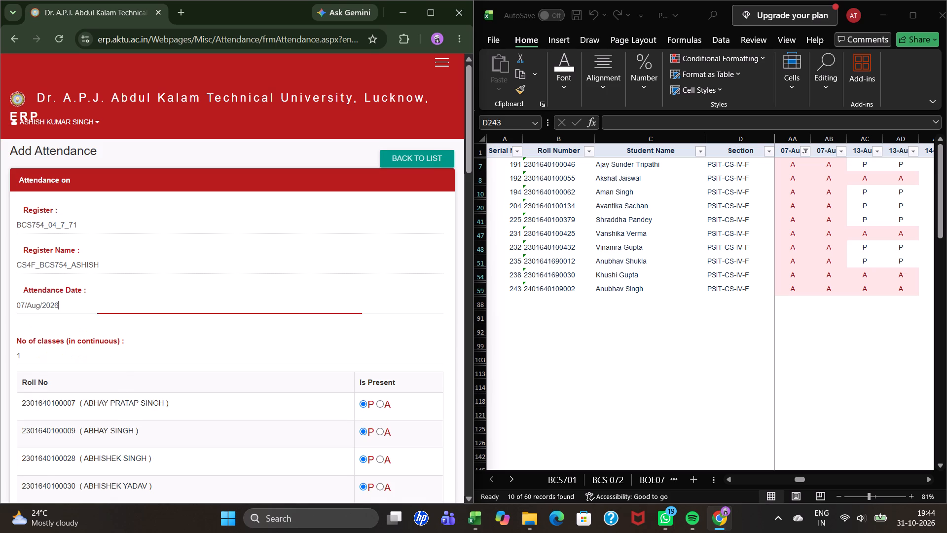
Mark as absent the first four students of the filtered 07-Aug list in the attendance form.
{"action": "scroll", "coordinate": [180, 368], "scroll_direction": "down", "scroll_amount": 2}
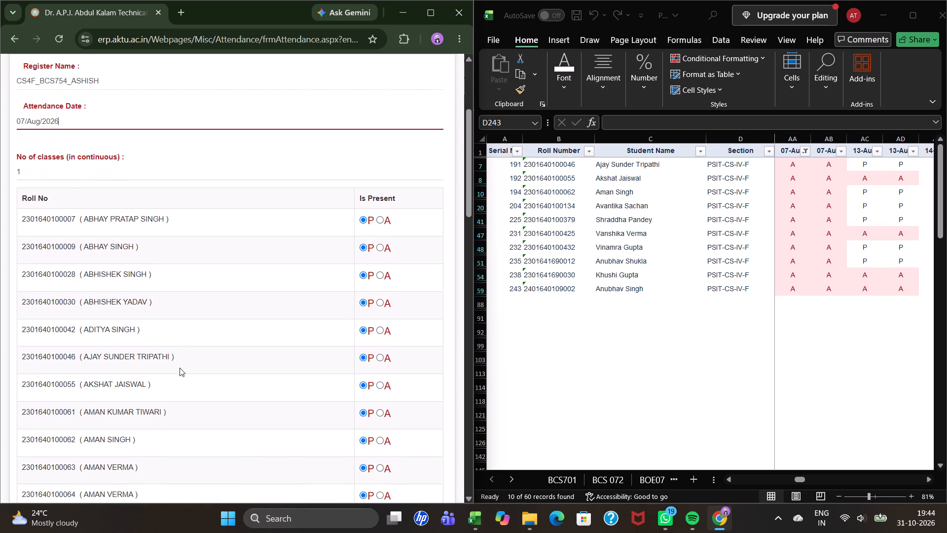
{"action": "scroll", "coordinate": [180, 368], "scroll_direction": "down", "scroll_amount": 1}
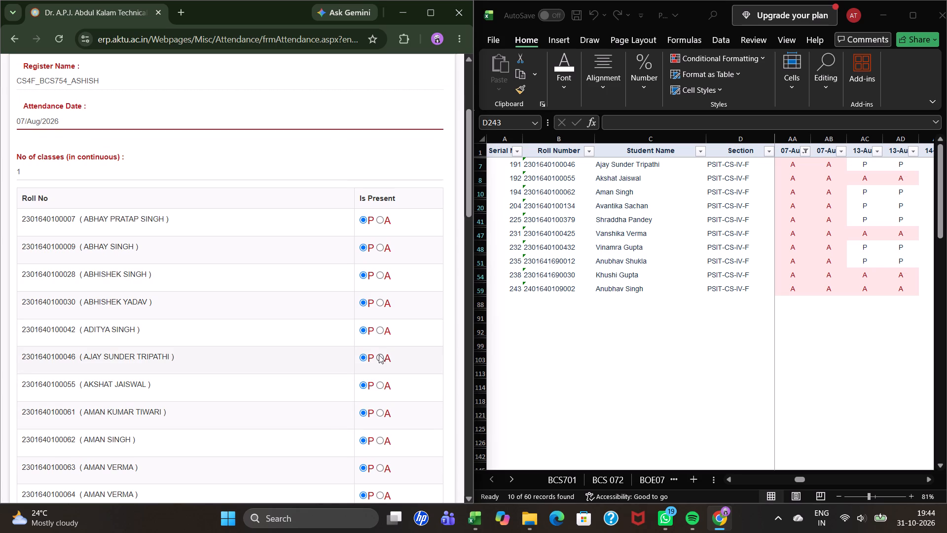
{"action": "left_click", "coordinate": [380, 356]}
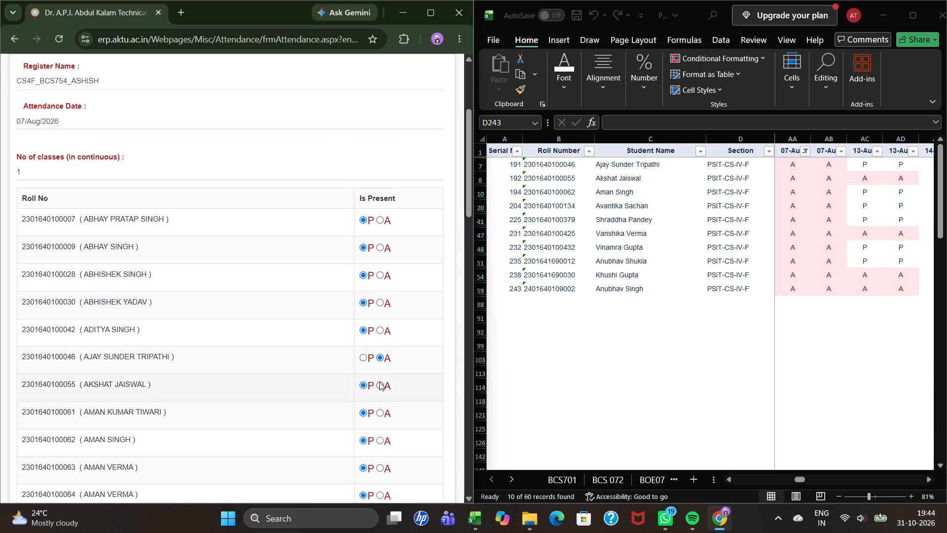
{"action": "left_click", "coordinate": [379, 383]}
{"action": "scroll", "coordinate": [379, 383], "scroll_direction": "down", "scroll_amount": 3}
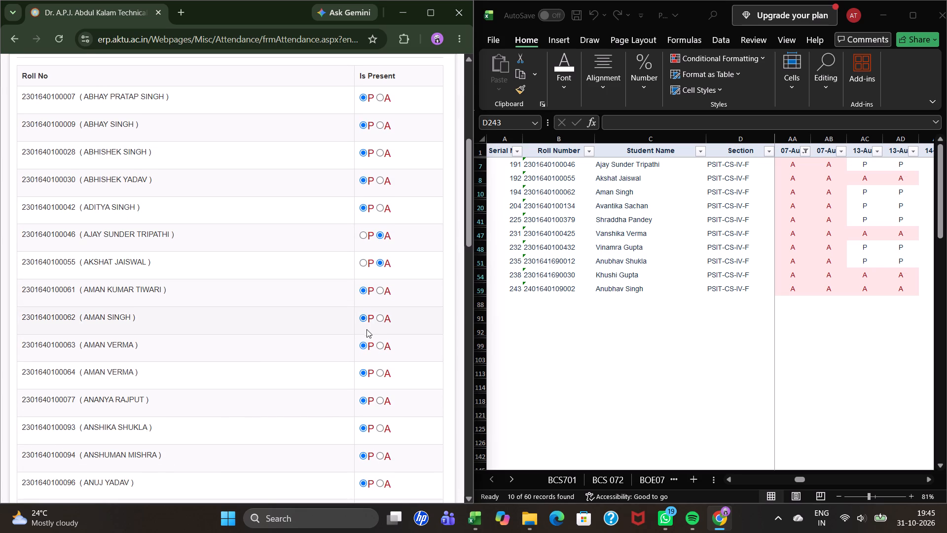
{"action": "left_click", "coordinate": [380, 317]}
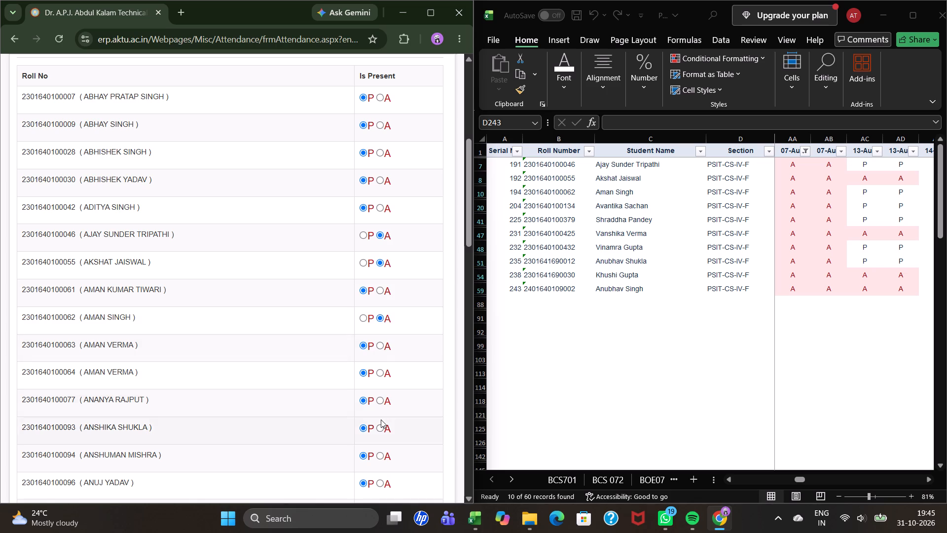
{"action": "scroll", "coordinate": [381, 419], "scroll_direction": "down", "scroll_amount": 3}
{"action": "left_click", "coordinate": [378, 328]}
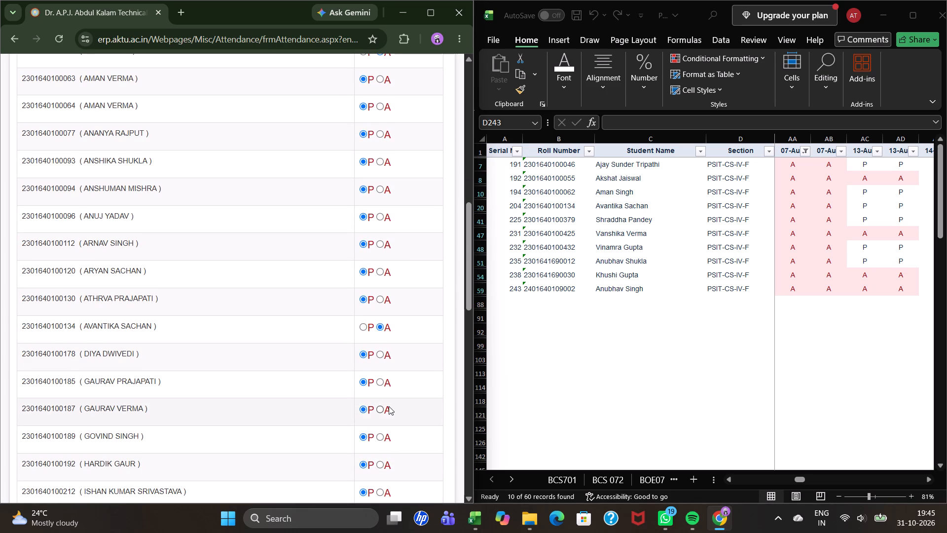
Mark as absent the fifth, sixth, seventh and tenth students of the filtered 07-Aug list.
{"action": "scroll", "coordinate": [389, 406], "scroll_direction": "down", "scroll_amount": 2}
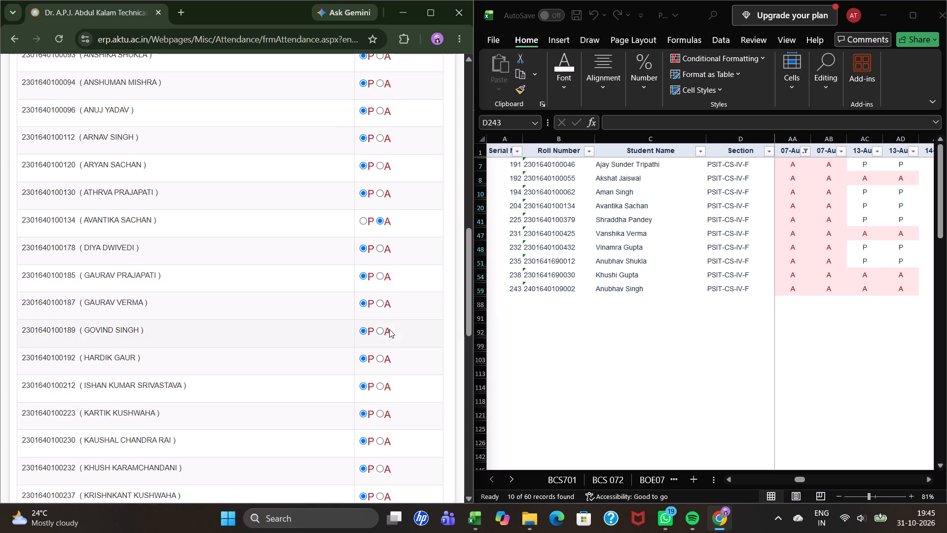
{"action": "scroll", "coordinate": [389, 336], "scroll_direction": "down", "scroll_amount": 3}
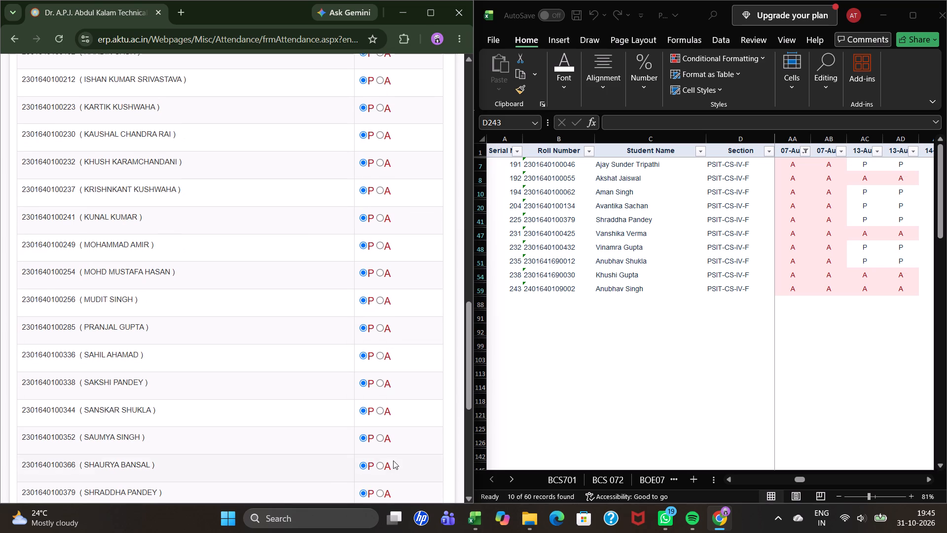
{"action": "left_click", "coordinate": [379, 494]}
{"action": "scroll", "coordinate": [372, 423], "scroll_direction": "down", "scroll_amount": 5}
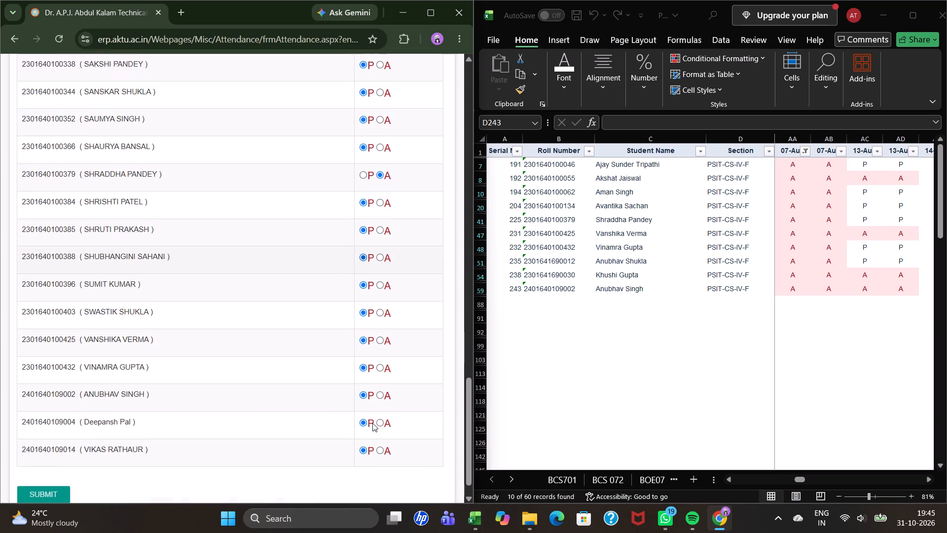
{"action": "scroll", "coordinate": [372, 423], "scroll_direction": "down", "scroll_amount": 1}
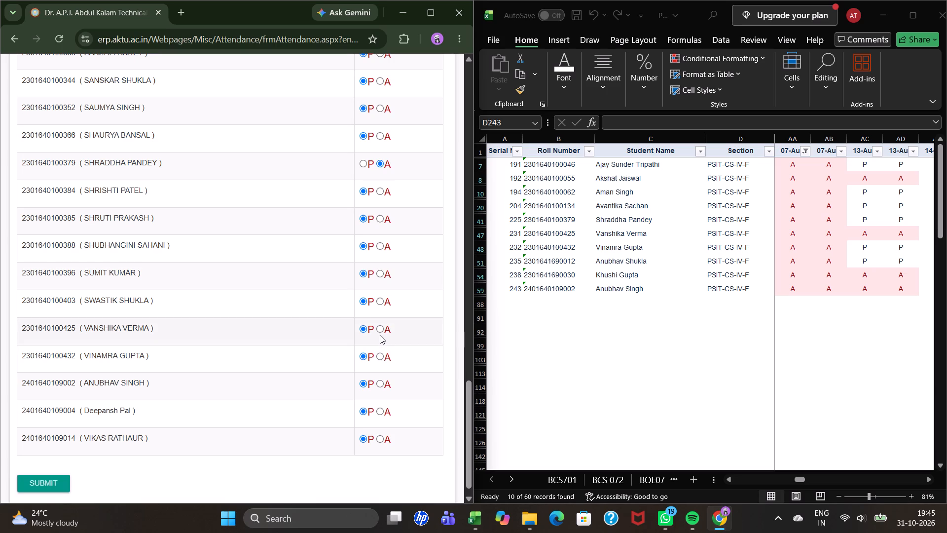
{"action": "left_click", "coordinate": [379, 326]}
{"action": "left_click", "coordinate": [380, 356]}
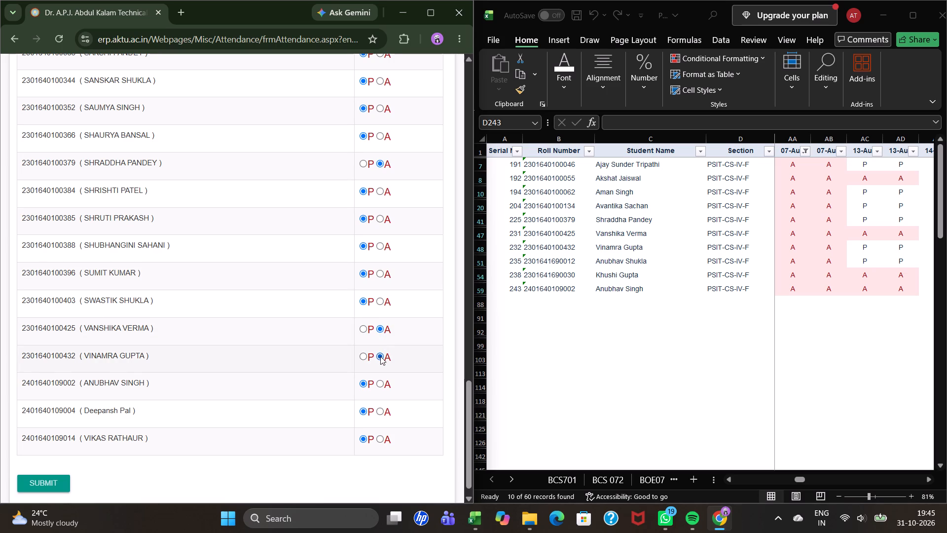
{"action": "left_click", "coordinate": [379, 385]}
Review the marked rows against the filtered list and submit the 7 August attendance.
{"action": "scroll", "coordinate": [261, 353], "scroll_direction": "up", "scroll_amount": 14}
{"action": "scroll", "coordinate": [261, 353], "scroll_direction": "down", "scroll_amount": 13}
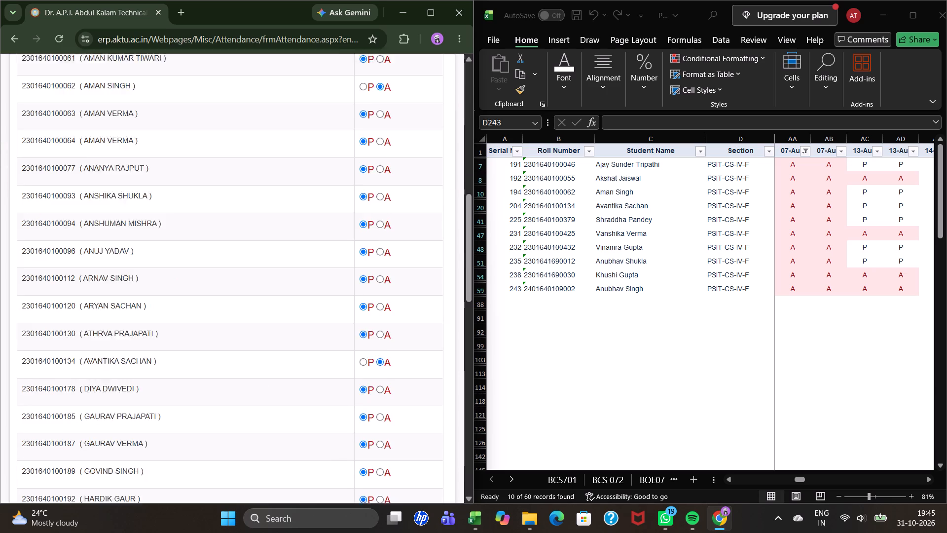
{"action": "scroll", "coordinate": [261, 353], "scroll_direction": "down", "scroll_amount": 2}
{"action": "scroll", "coordinate": [261, 353], "scroll_direction": "up", "scroll_amount": 16}
{"action": "scroll", "coordinate": [261, 353], "scroll_direction": "down", "scroll_amount": 9}
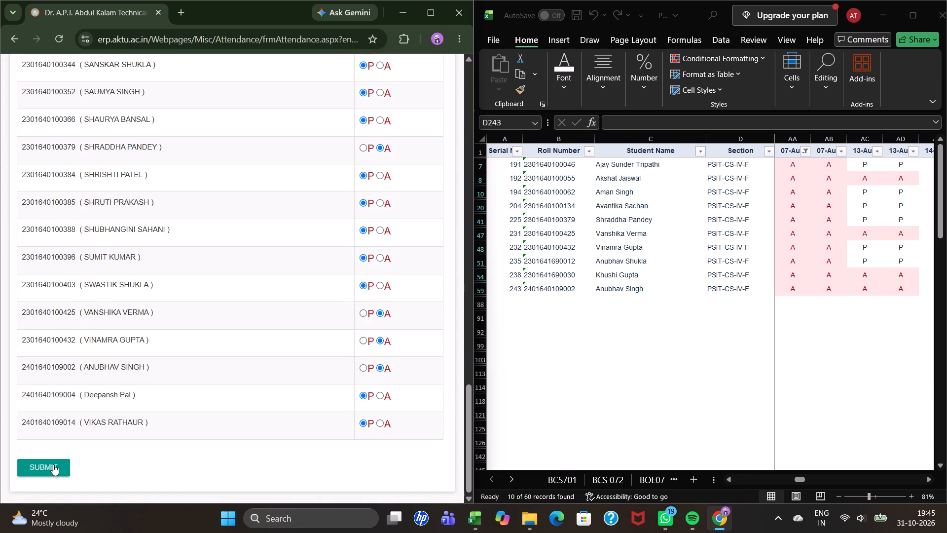
{"action": "left_click", "coordinate": [53, 464]}
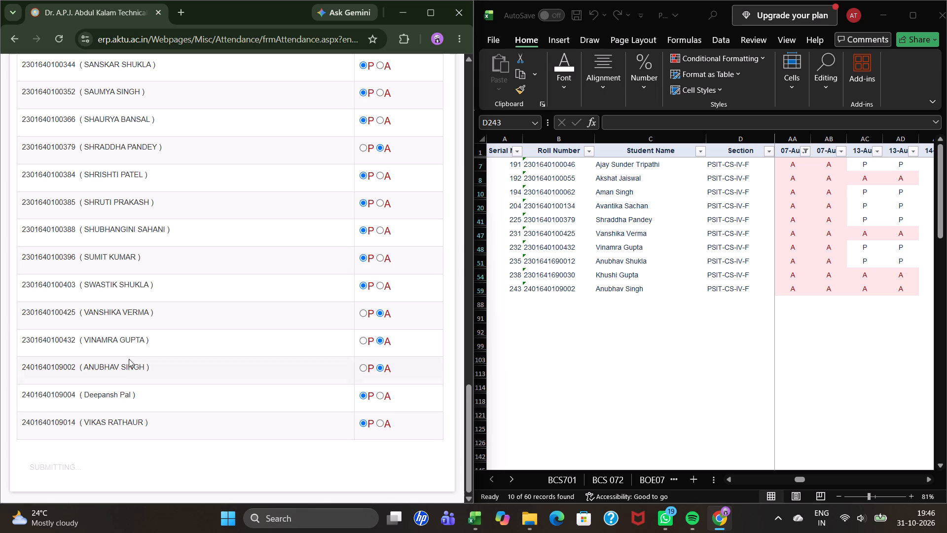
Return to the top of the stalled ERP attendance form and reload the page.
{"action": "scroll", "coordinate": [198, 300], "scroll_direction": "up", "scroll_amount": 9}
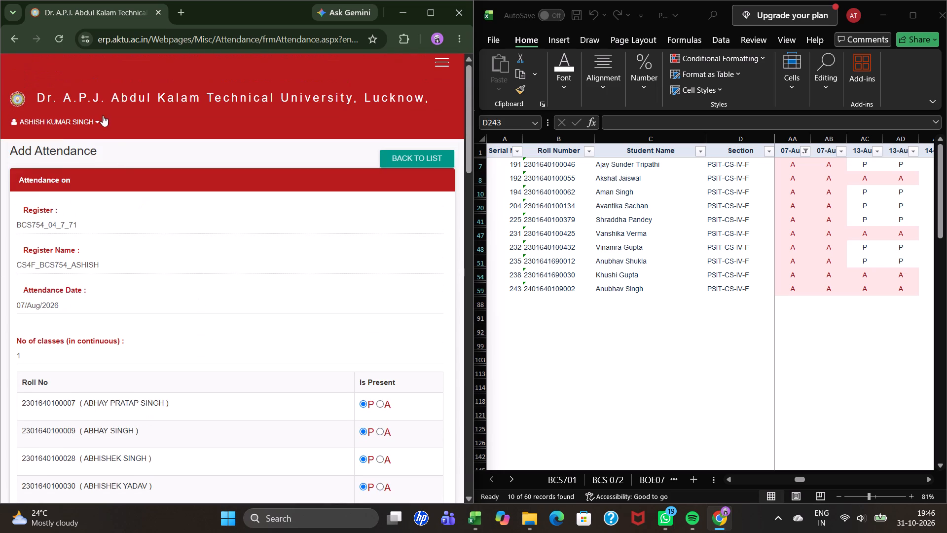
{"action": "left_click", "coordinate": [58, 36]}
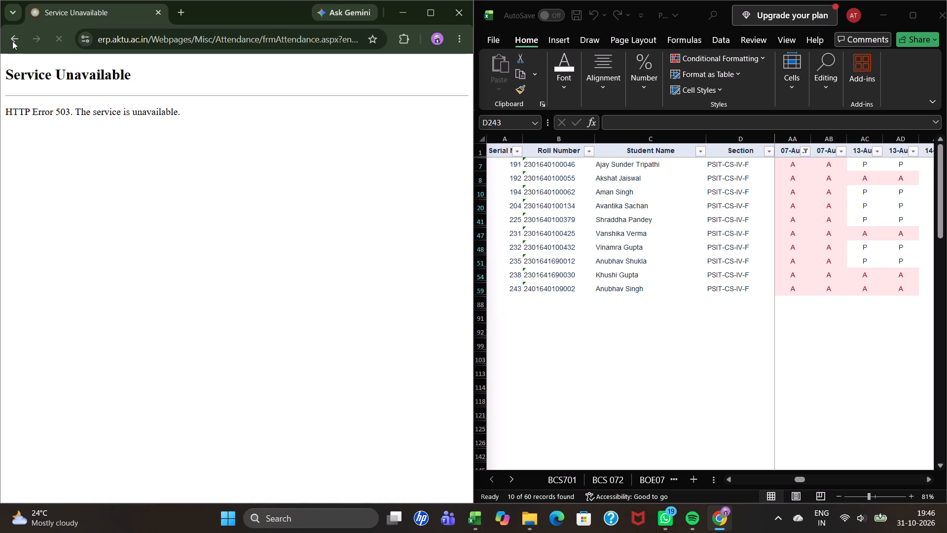
Close the ERP browser window and reopen Google Chrome with the first listed user profile.
{"action": "left_click", "coordinate": [157, 11]}
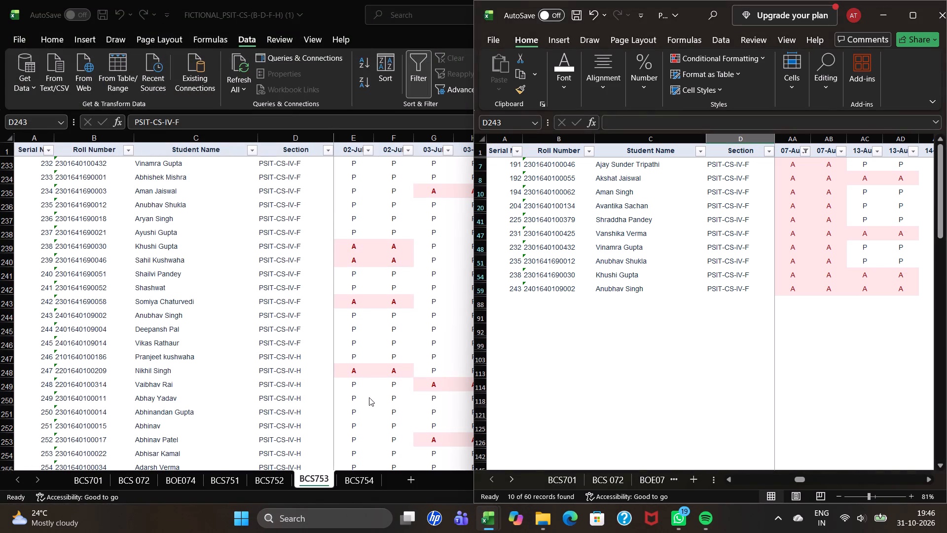
{"action": "left_click", "coordinate": [354, 516]}
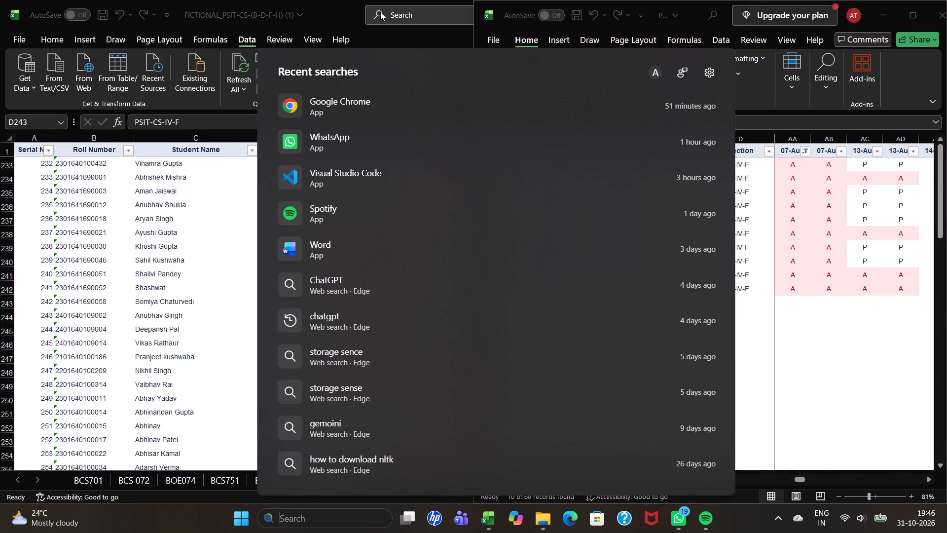
{"action": "left_click", "coordinate": [368, 95]}
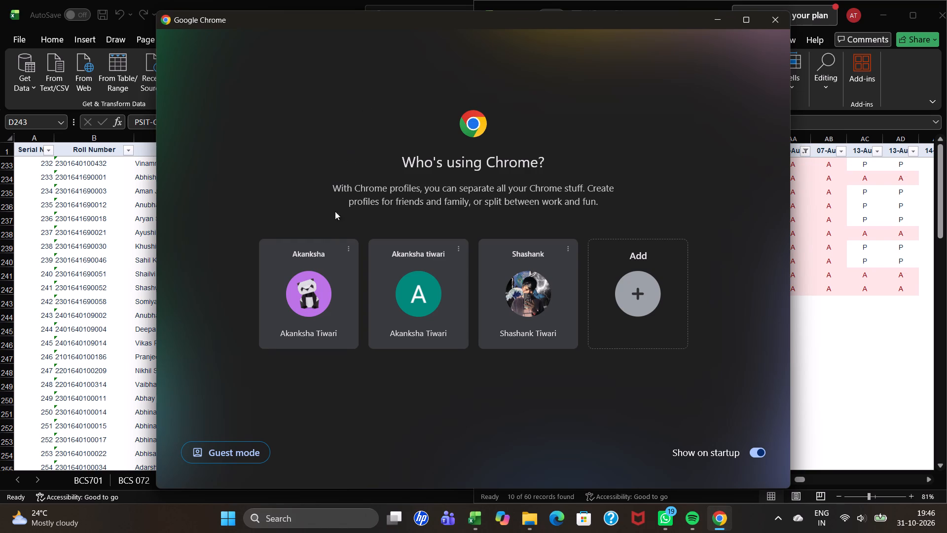
{"action": "left_click", "coordinate": [349, 305]}
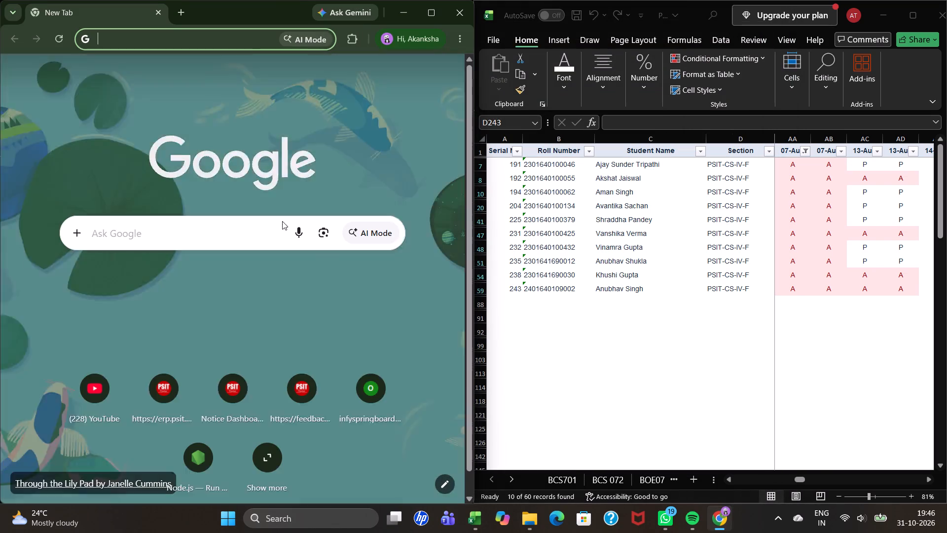
Search Google for "aktu erp" and open the AKTU ERP site.
{"action": "left_click", "coordinate": [253, 226]}
{"action": "left_click", "coordinate": [210, 252]}
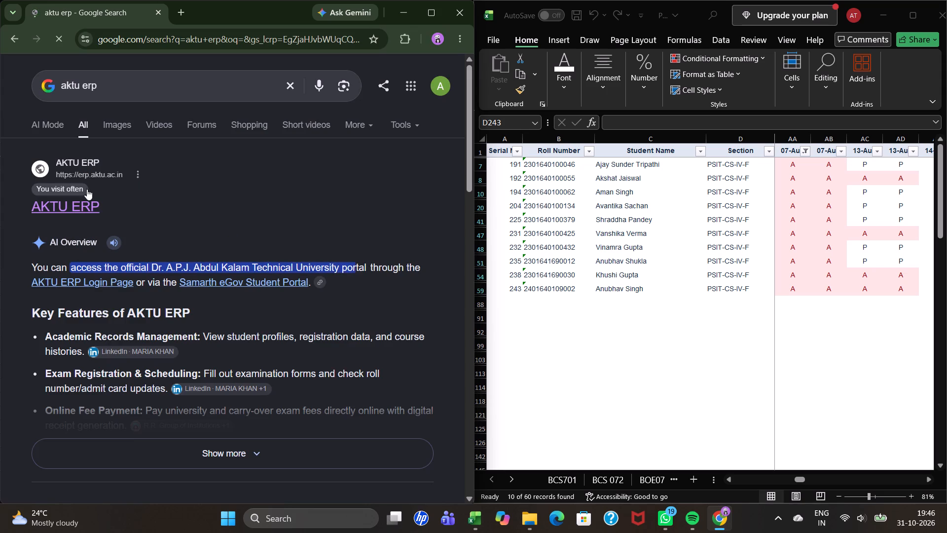
{"action": "left_click", "coordinate": [93, 201]}
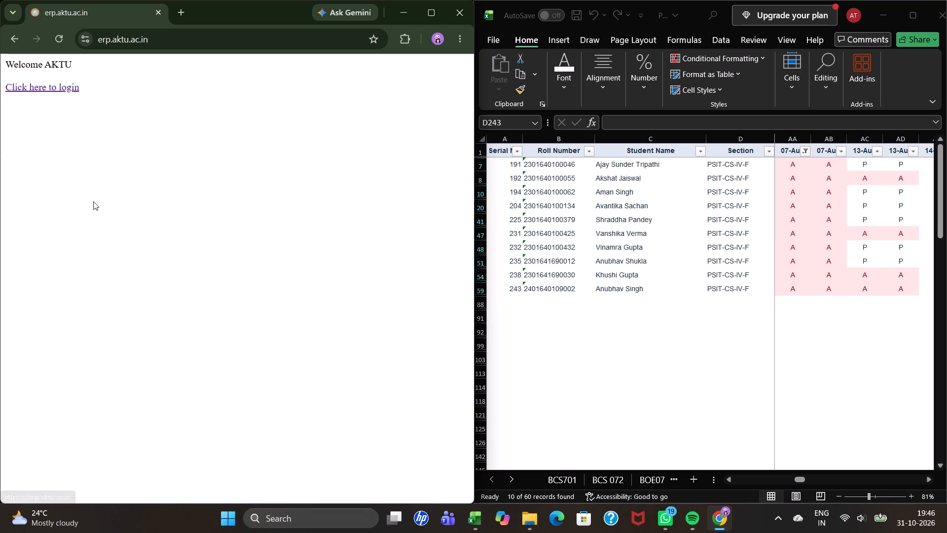
Try to open the ERP login page, reloading it repeatedly and retrying from the welcome page.
{"action": "left_click", "coordinate": [51, 88]}
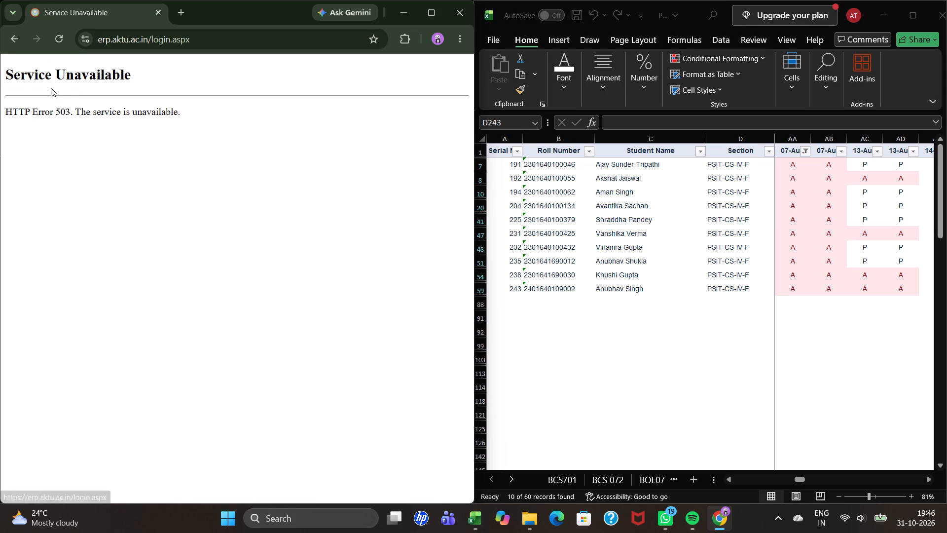
{"action": "left_click", "coordinate": [60, 38]}
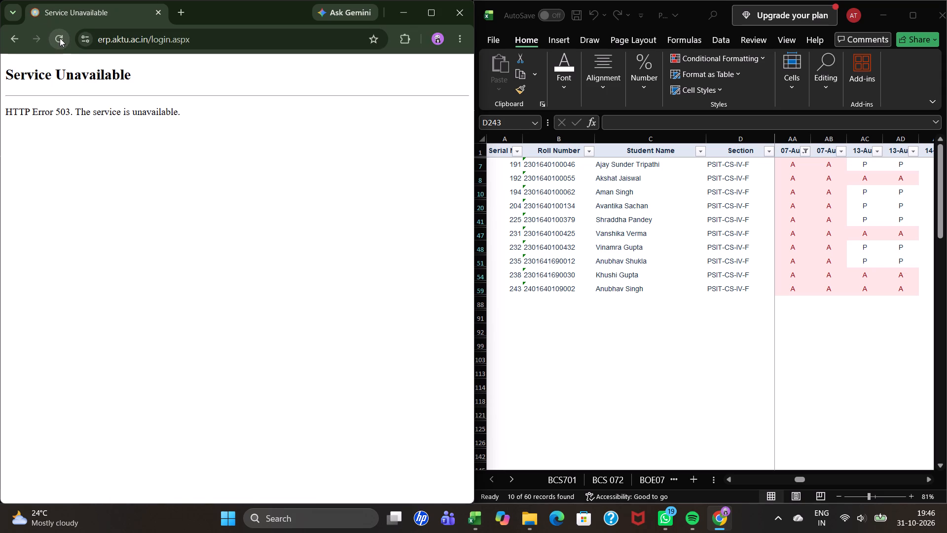
{"action": "triple_click", "coordinate": [60, 38]}
{"action": "triple_click", "coordinate": [60, 38]}
{"action": "triple_click", "coordinate": [60, 38]}
{"action": "left_click", "coordinate": [60, 38]}
{"action": "left_click", "coordinate": [20, 42]}
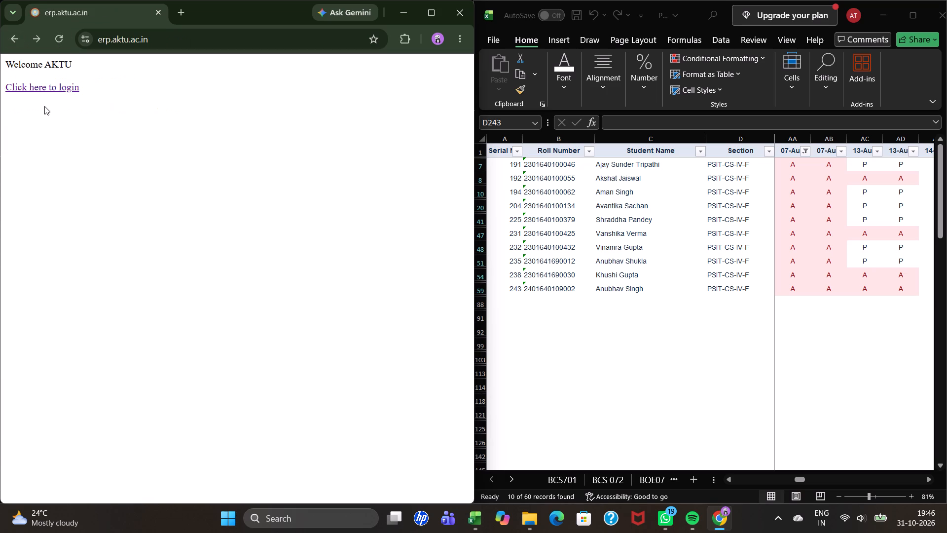
{"action": "left_click", "coordinate": [46, 89]}
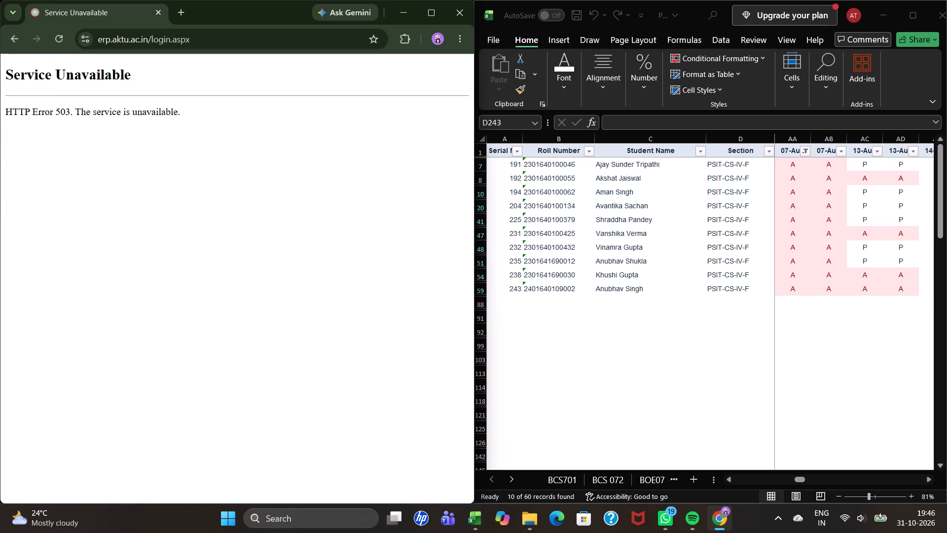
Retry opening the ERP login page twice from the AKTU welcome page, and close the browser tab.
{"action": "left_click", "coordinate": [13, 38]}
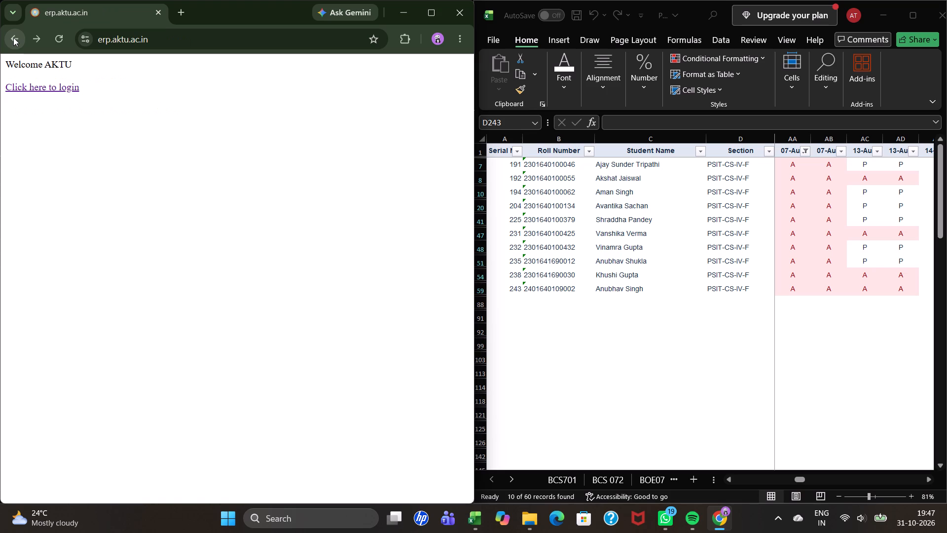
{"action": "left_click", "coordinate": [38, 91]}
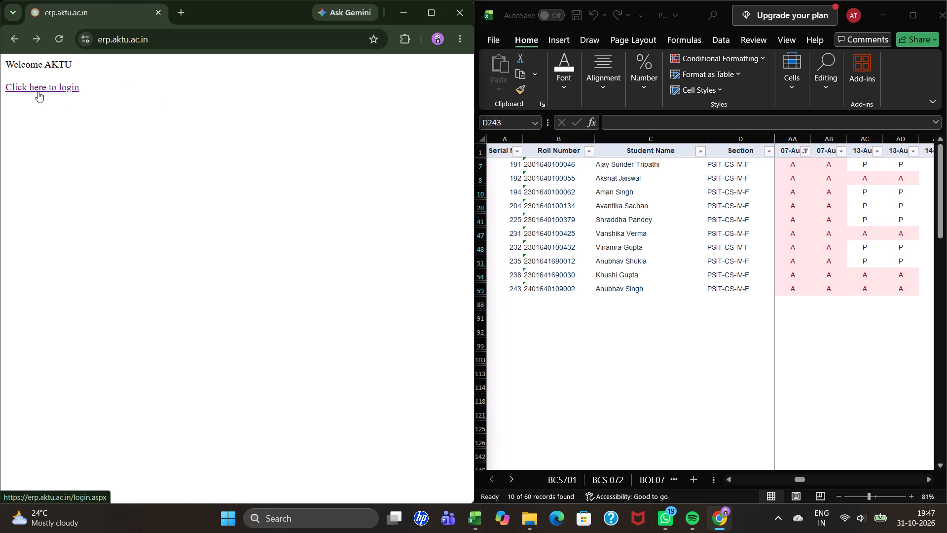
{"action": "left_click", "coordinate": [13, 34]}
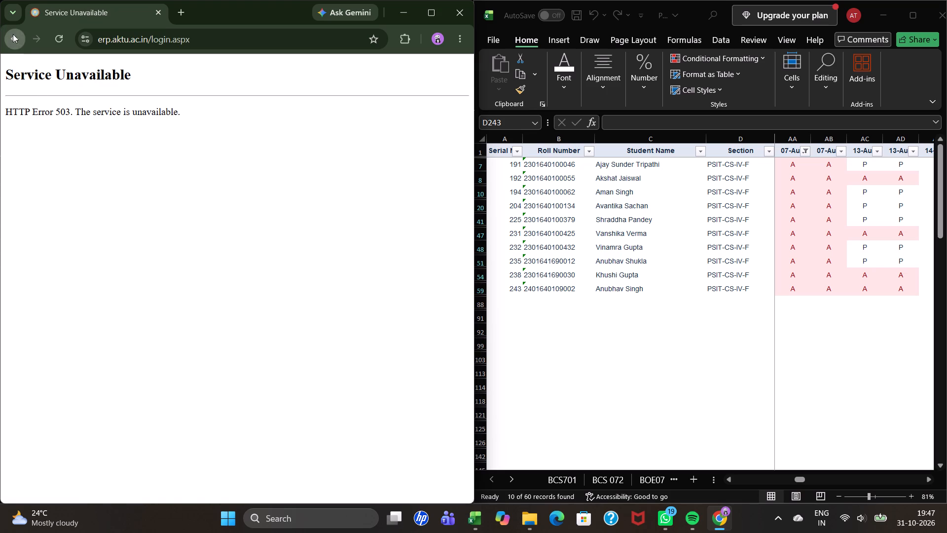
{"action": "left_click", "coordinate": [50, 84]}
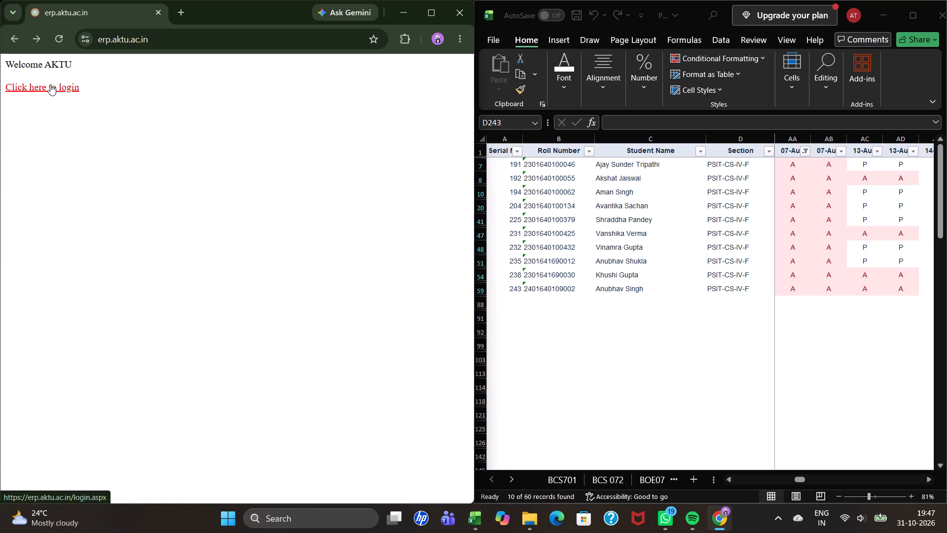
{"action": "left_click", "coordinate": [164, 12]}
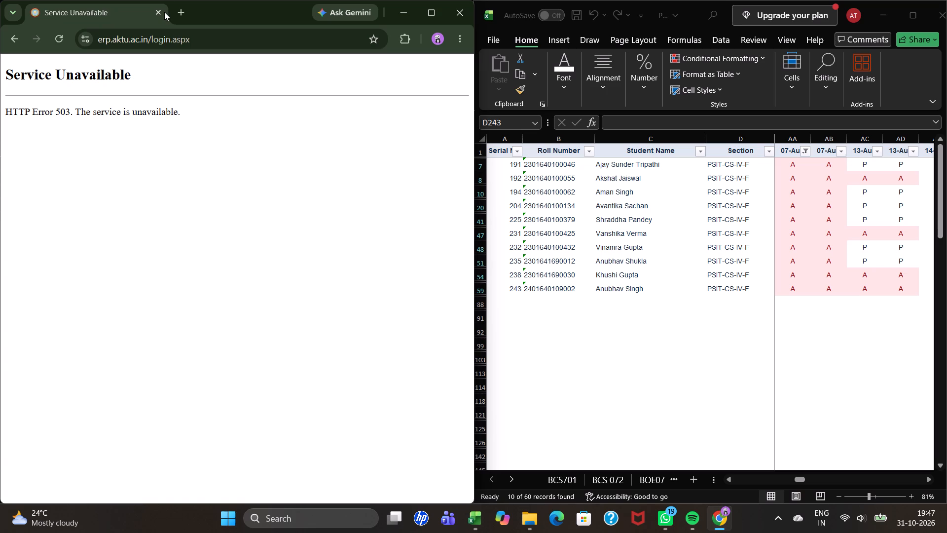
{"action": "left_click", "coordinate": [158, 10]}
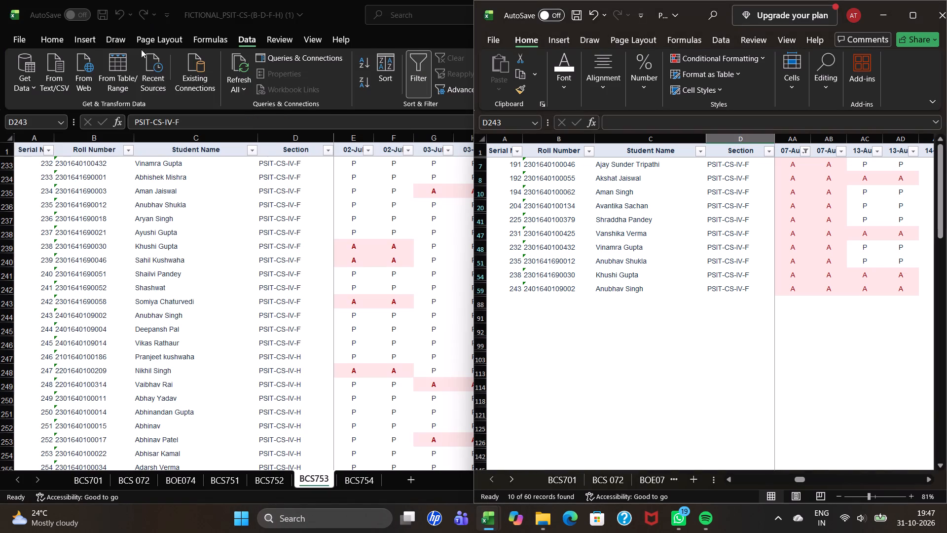
Relaunch Google Chrome, search Google for "aktu erp" and open the AKTU ERP site.
{"action": "left_click", "coordinate": [293, 518]}
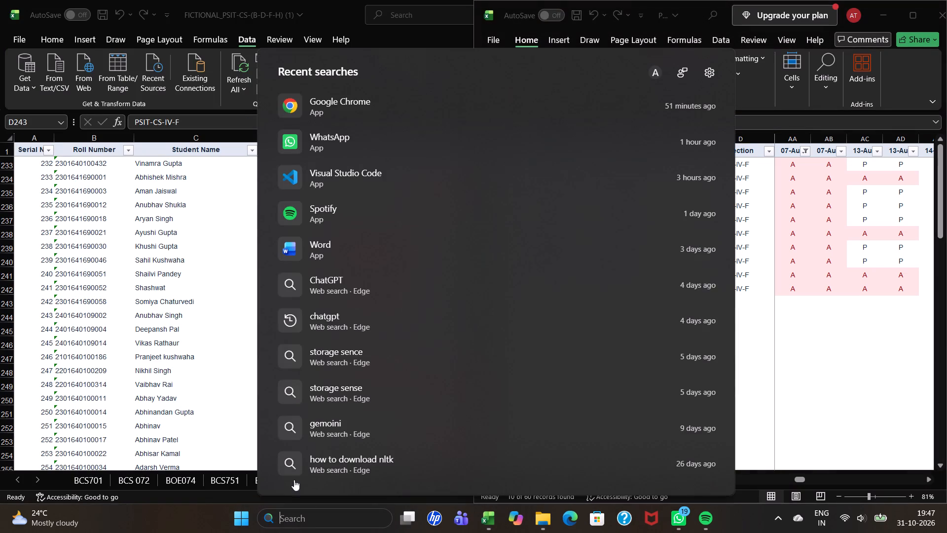
{"action": "left_click", "coordinate": [353, 99]}
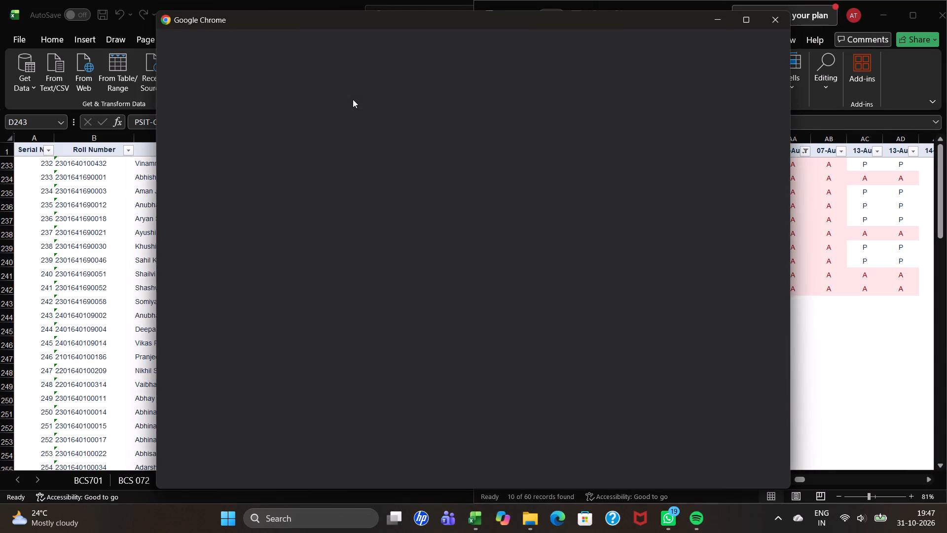
{"action": "left_click", "coordinate": [329, 300]}
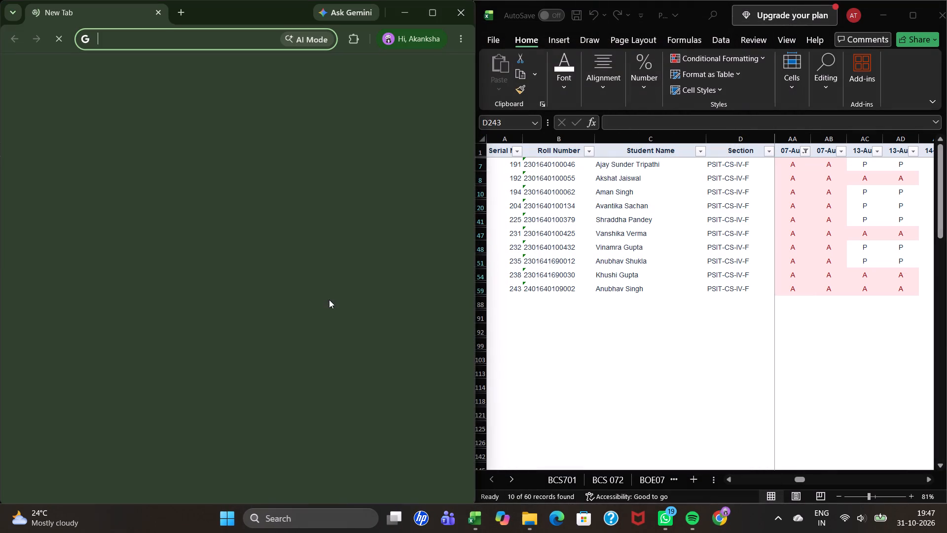
{"action": "left_click", "coordinate": [241, 226]}
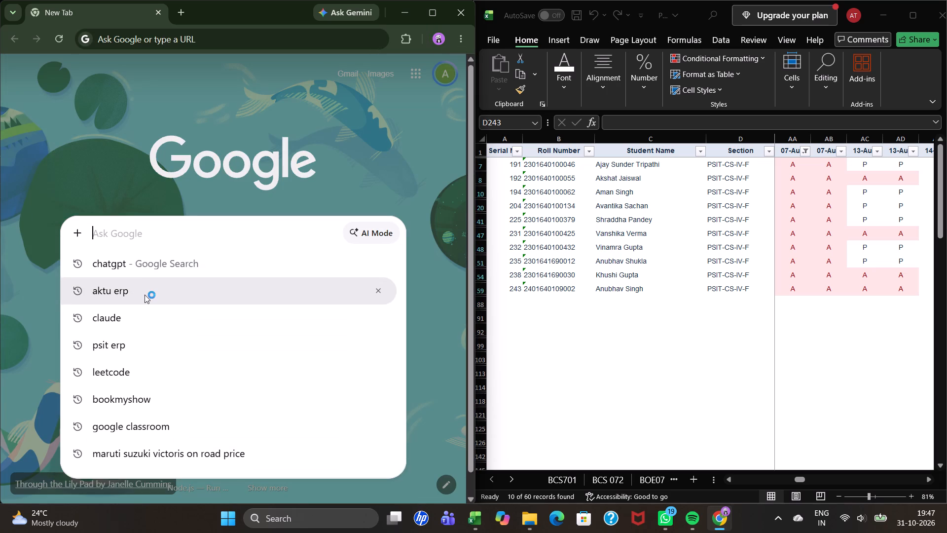
{"action": "left_click", "coordinate": [145, 295]}
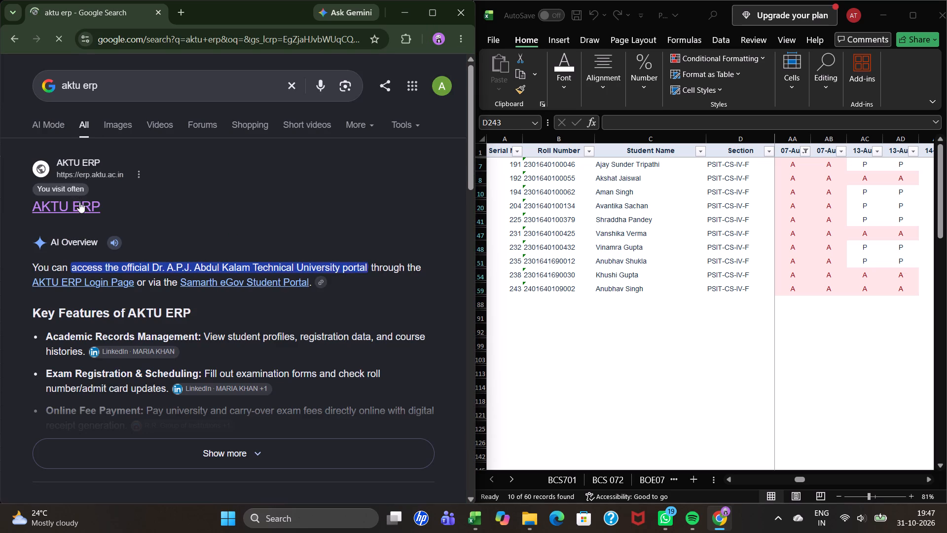
{"action": "left_click", "coordinate": [80, 202]}
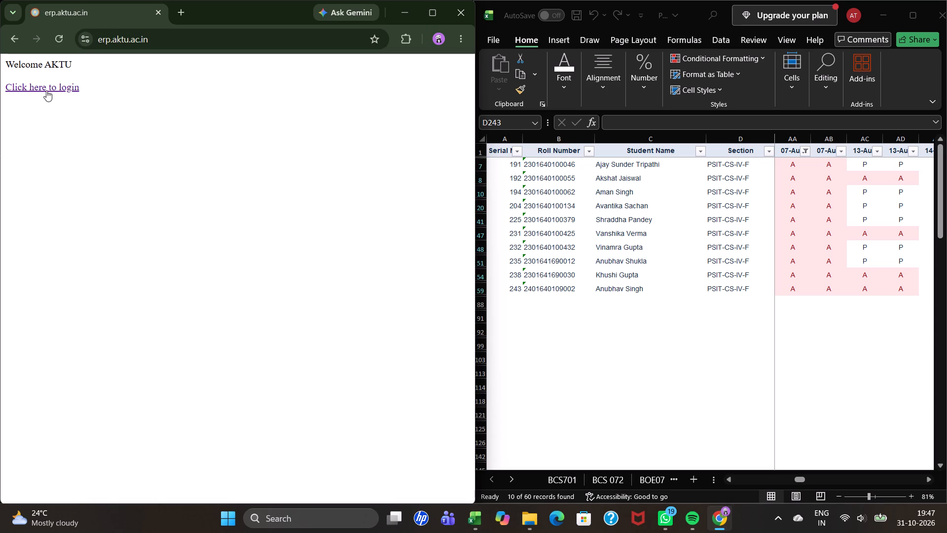
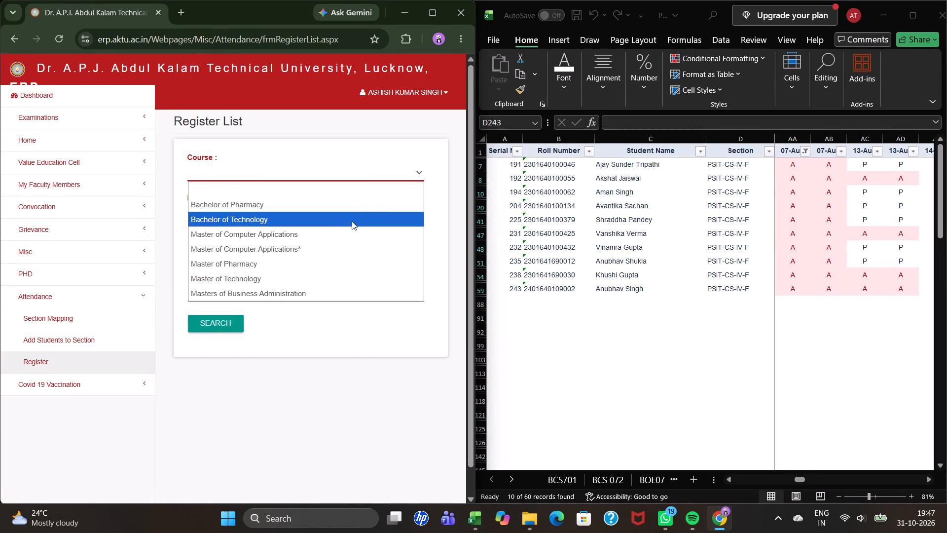
Search the register list for Bachelor of Technology, Computer Science and Engineering, semester 7, subject BCS754.
{"action": "left_click", "coordinate": [352, 221]}
{"action": "left_click", "coordinate": [420, 214]}
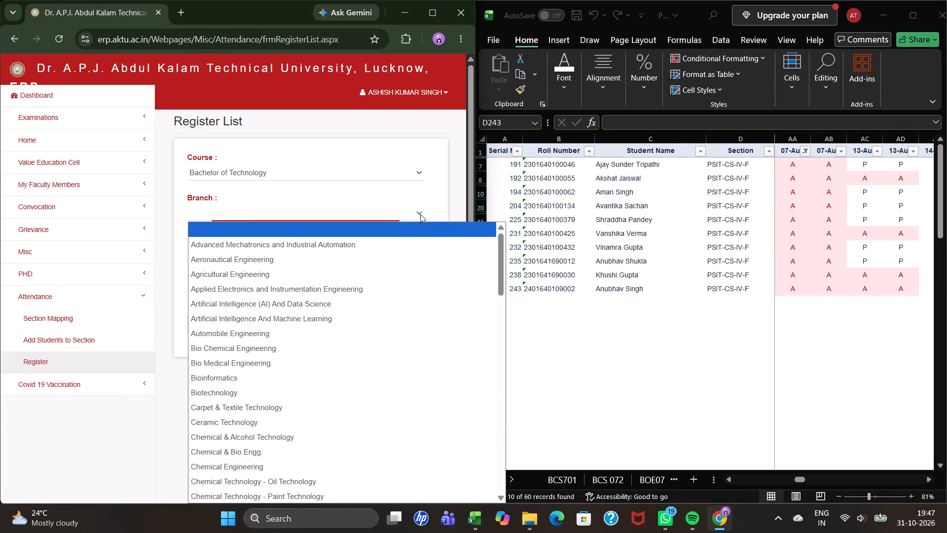
{"action": "scroll", "coordinate": [378, 401], "scroll_direction": "down", "scroll_amount": 5}
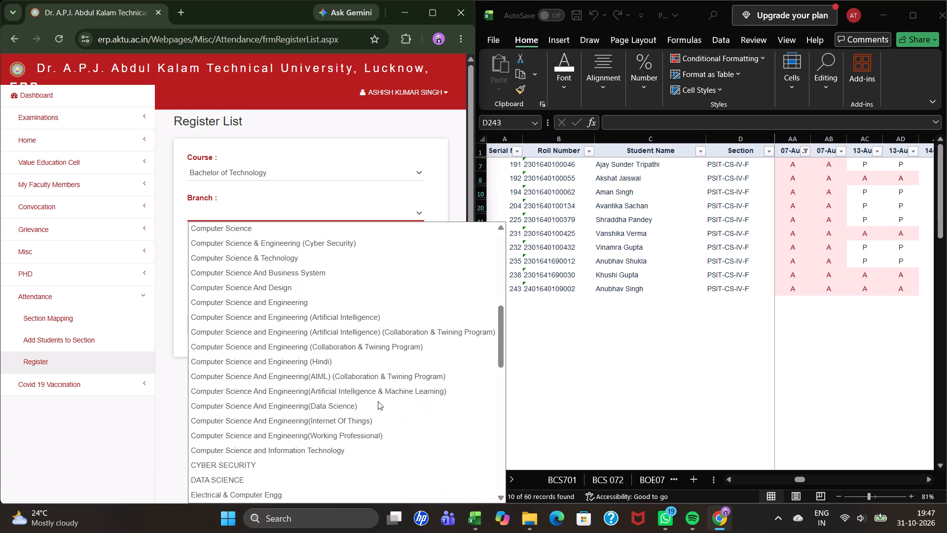
{"action": "scroll", "coordinate": [378, 401], "scroll_direction": "down", "scroll_amount": 1}
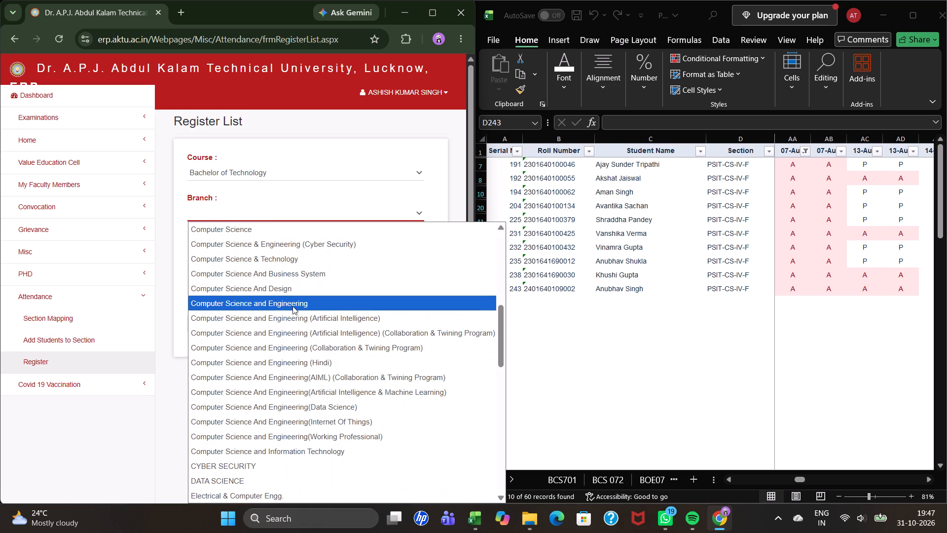
{"action": "left_click", "coordinate": [291, 304]}
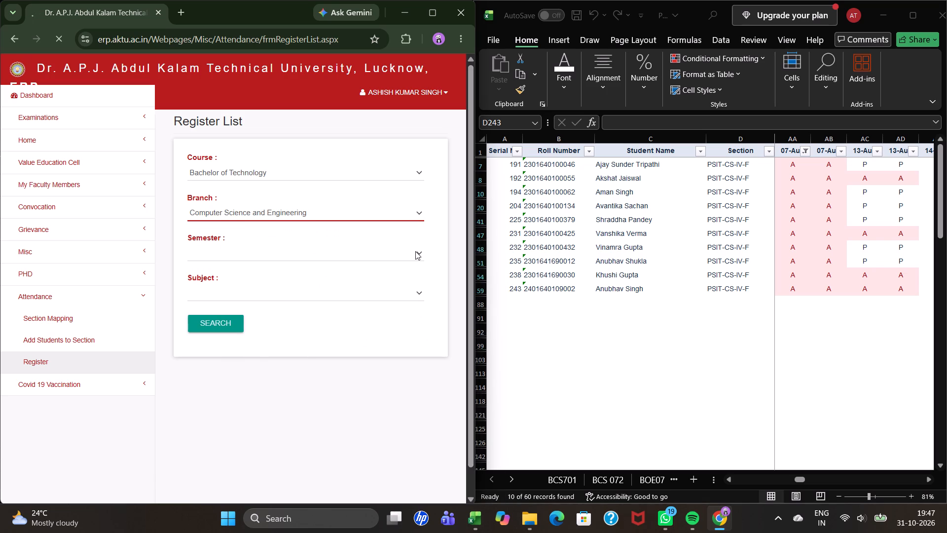
{"action": "left_click", "coordinate": [415, 251]}
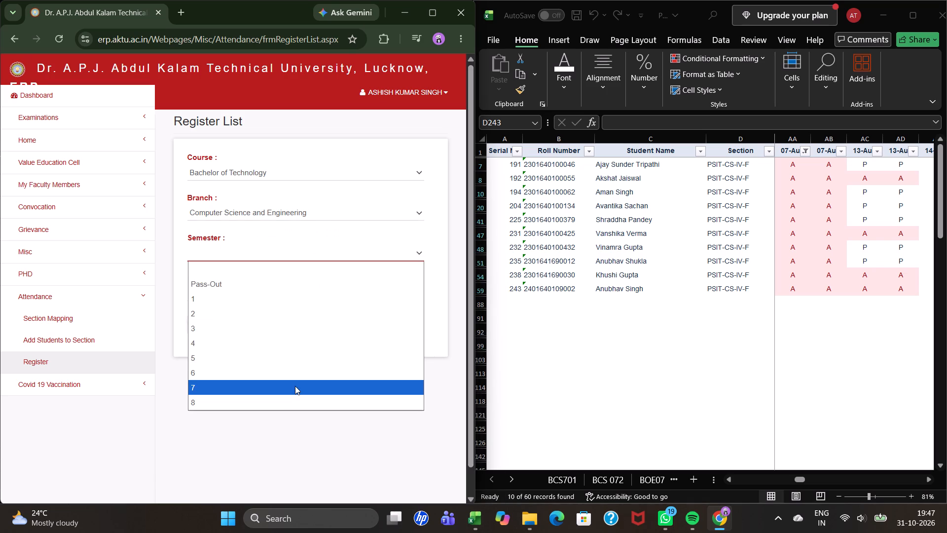
{"action": "left_click", "coordinate": [295, 386]}
{"action": "left_click", "coordinate": [419, 295]}
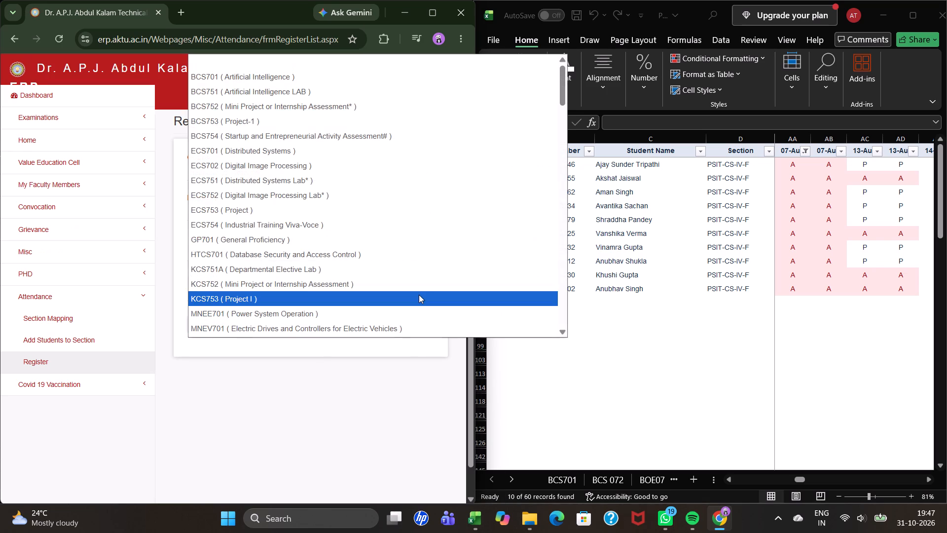
{"action": "left_click", "coordinate": [391, 132]}
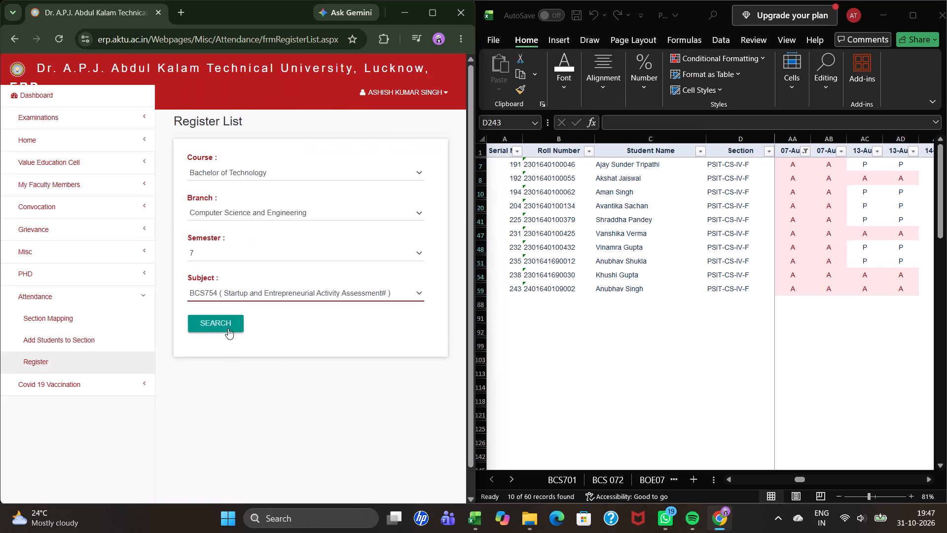
{"action": "left_click", "coordinate": [226, 322]}
Open a fresh attendance form for register BCS754_04_7_71 and set the attendance date to 07/Aug/2026.
{"action": "scroll", "coordinate": [366, 440], "scroll_direction": "left", "scroll_amount": 4}
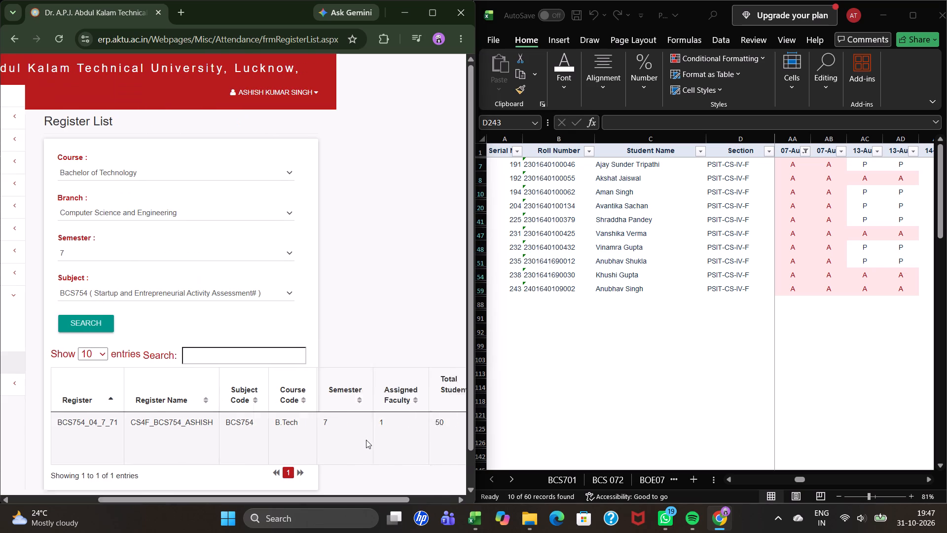
{"action": "scroll", "coordinate": [366, 440], "scroll_direction": "left", "scroll_amount": 2}
{"action": "left_click", "coordinate": [443, 433]}
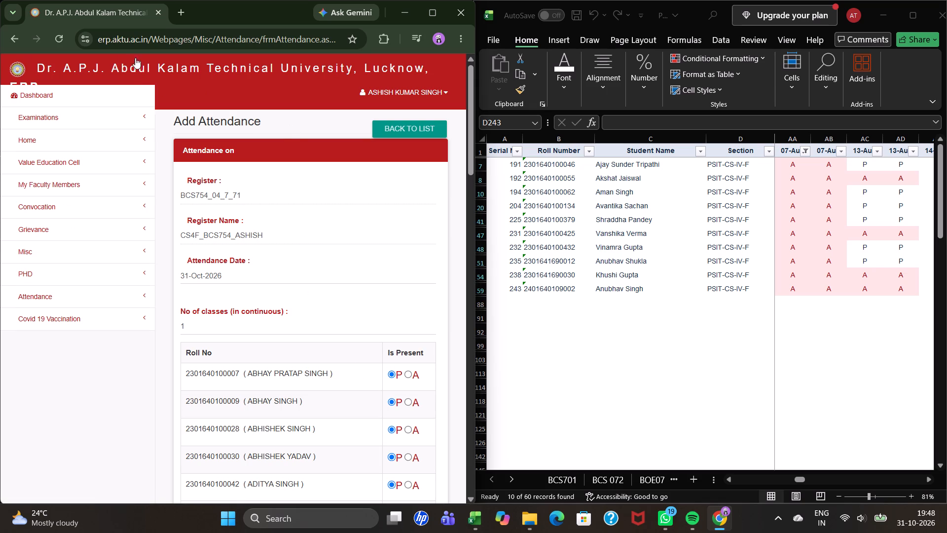
{"action": "left_click", "coordinate": [57, 34]}
{"action": "left_click", "coordinate": [228, 278]}
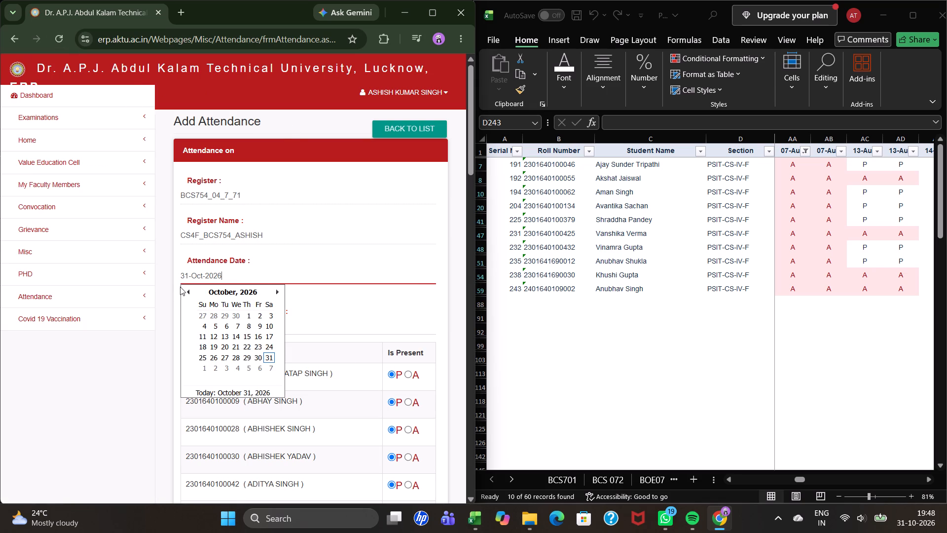
{"action": "left_click", "coordinate": [189, 291]}
{"action": "left_click", "coordinate": [189, 291]}
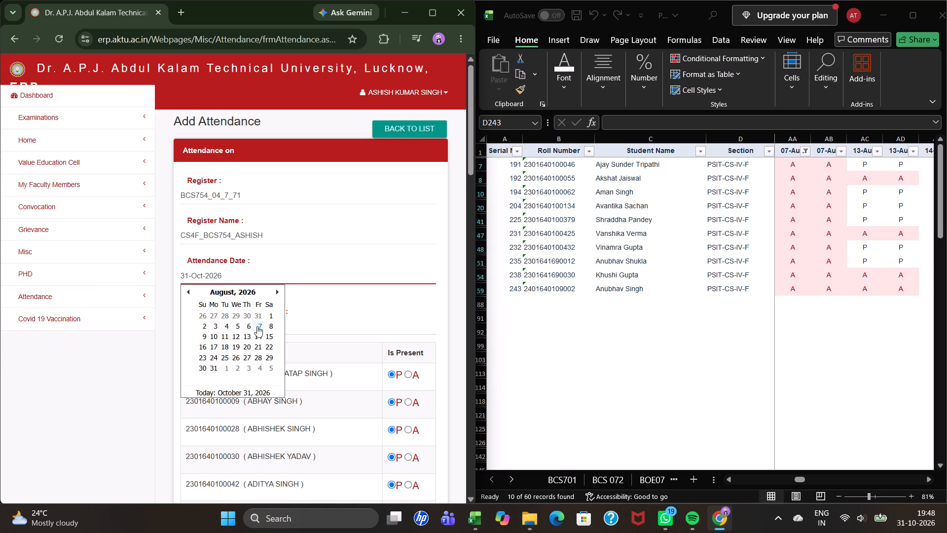
{"action": "left_click", "coordinate": [257, 327]}
Mark as absent the first four students of the filtered 07-Aug list.
{"action": "scroll", "coordinate": [303, 382], "scroll_direction": "down", "scroll_amount": 2}
{"action": "scroll", "coordinate": [303, 382], "scroll_direction": "left", "scroll_amount": 1}
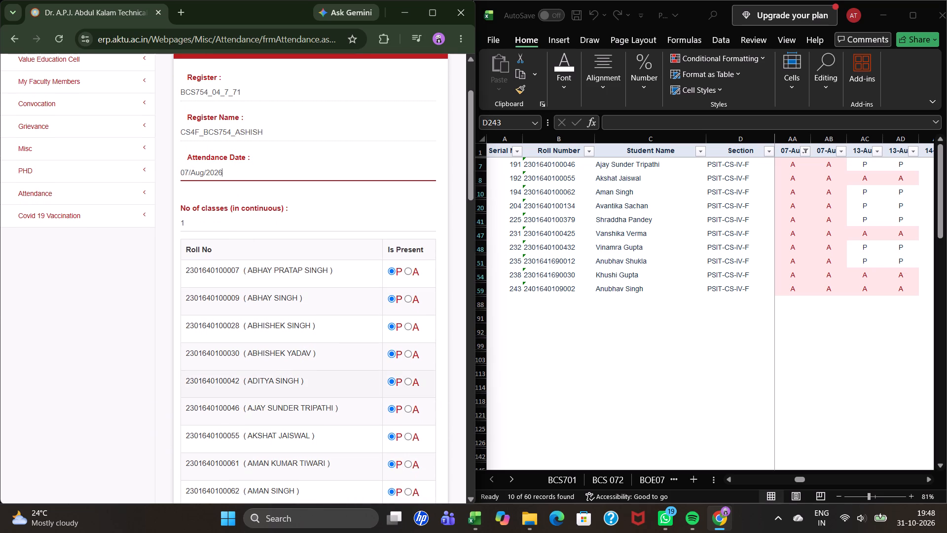
{"action": "left_click", "coordinate": [410, 409]}
{"action": "scroll", "coordinate": [410, 409], "scroll_direction": "down", "scroll_amount": 2}
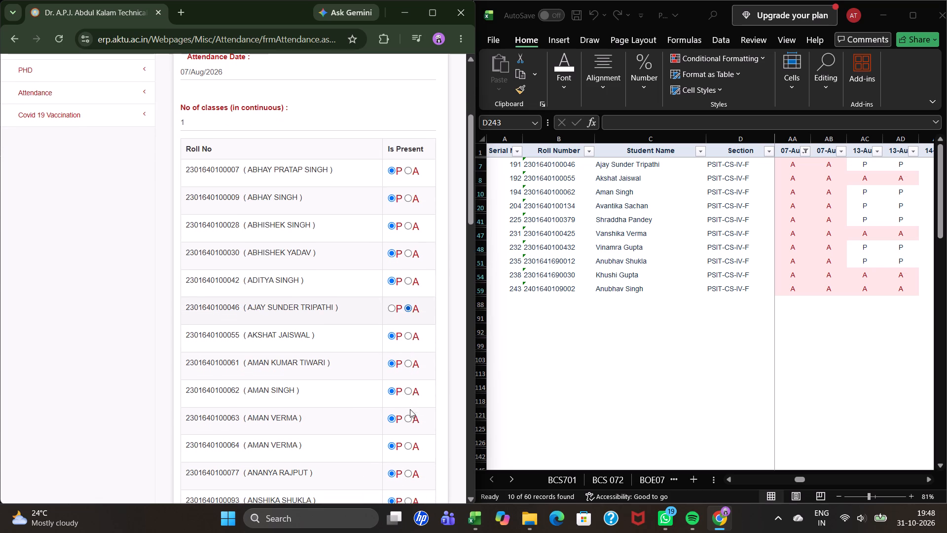
{"action": "left_click", "coordinate": [407, 332]}
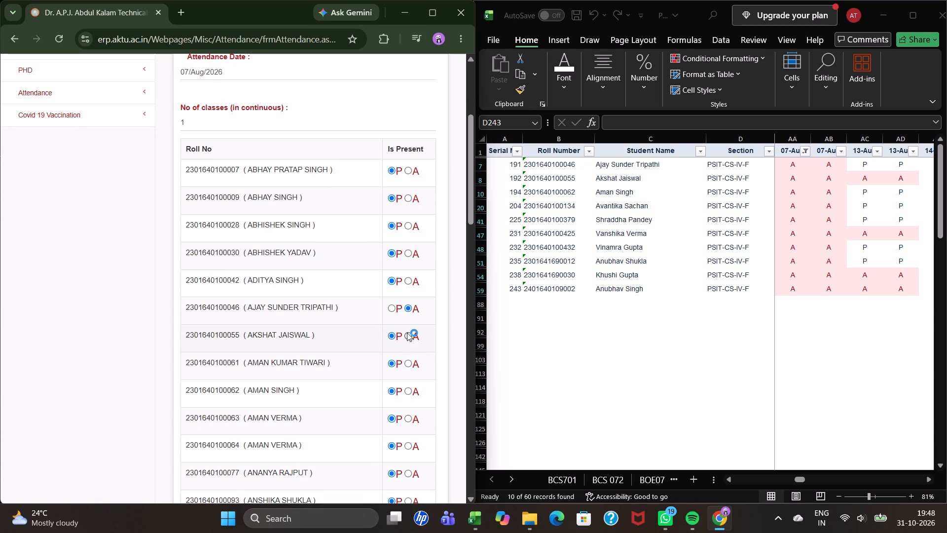
{"action": "left_click", "coordinate": [407, 333]}
{"action": "left_click", "coordinate": [407, 390]}
{"action": "scroll", "coordinate": [407, 390], "scroll_direction": "down", "scroll_amount": 1}
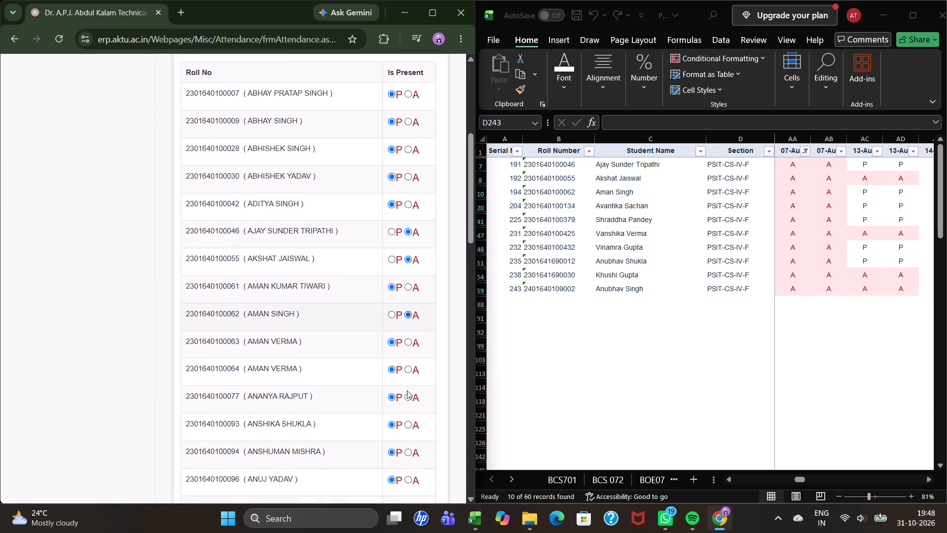
{"action": "scroll", "coordinate": [407, 390], "scroll_direction": "down", "scroll_amount": 2}
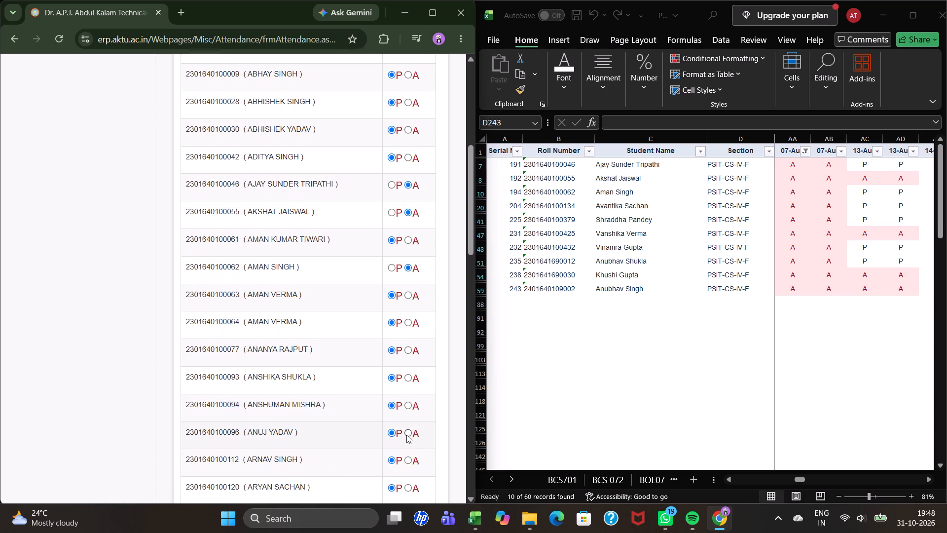
{"action": "scroll", "coordinate": [406, 449], "scroll_direction": "down", "scroll_amount": 3}
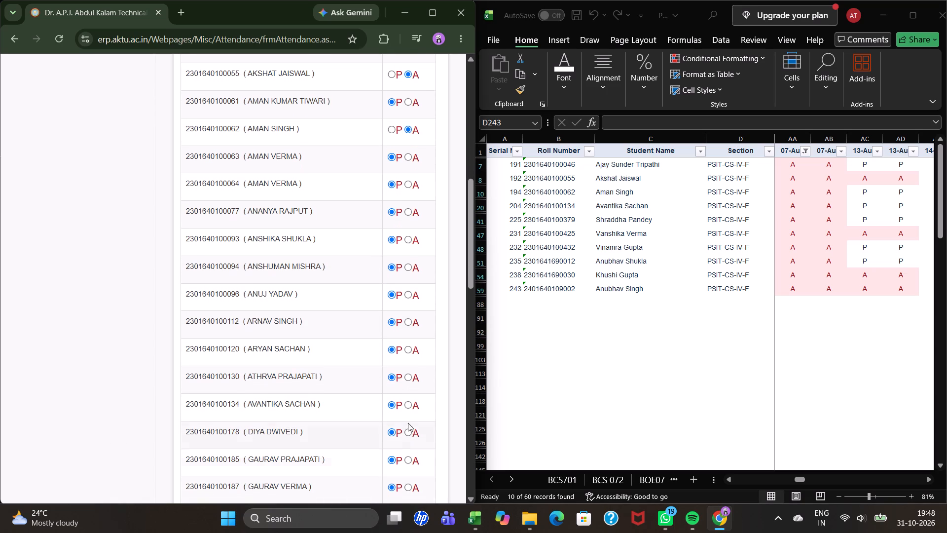
{"action": "left_click", "coordinate": [407, 404]}
Mark as absent the fifth, sixth, seventh and tenth students of the filtered 07-Aug list.
{"action": "scroll", "coordinate": [410, 444], "scroll_direction": "down", "scroll_amount": 10}
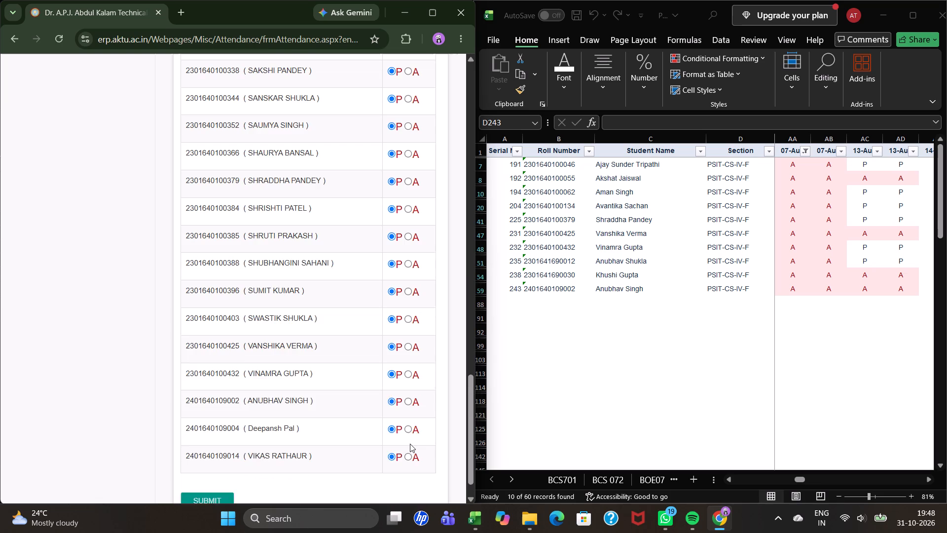
{"action": "left_click", "coordinate": [406, 147]}
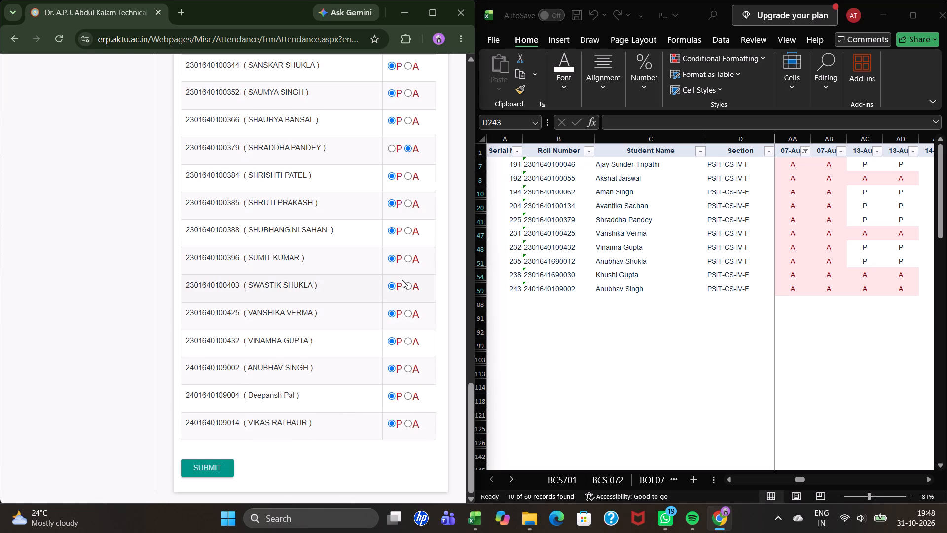
{"action": "left_click", "coordinate": [409, 314]}
{"action": "left_click", "coordinate": [408, 341]}
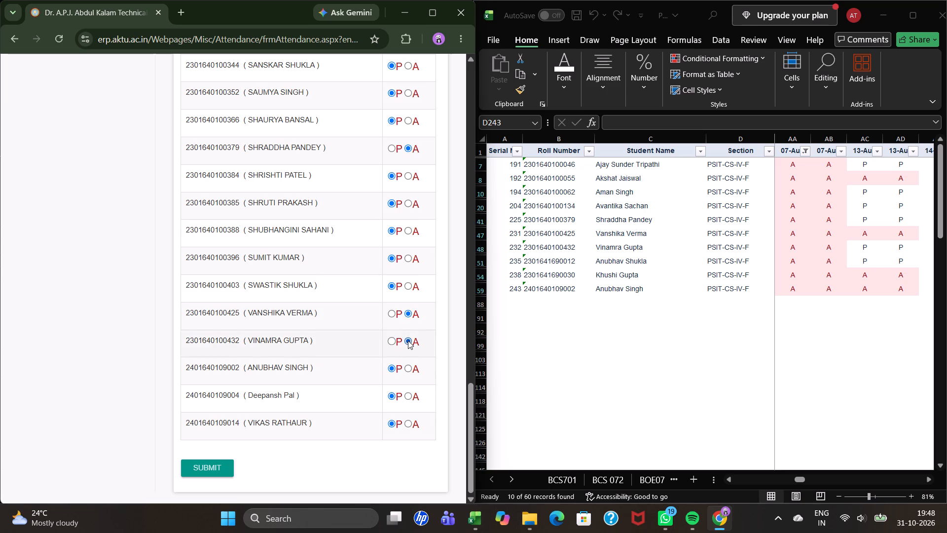
{"action": "left_click", "coordinate": [407, 368]}
Submit the 7 August attendance, dismiss the confirmation and reload the attendance form.
{"action": "scroll", "coordinate": [287, 392], "scroll_direction": "up", "scroll_amount": 15}
{"action": "scroll", "coordinate": [287, 392], "scroll_direction": "down", "scroll_amount": 14}
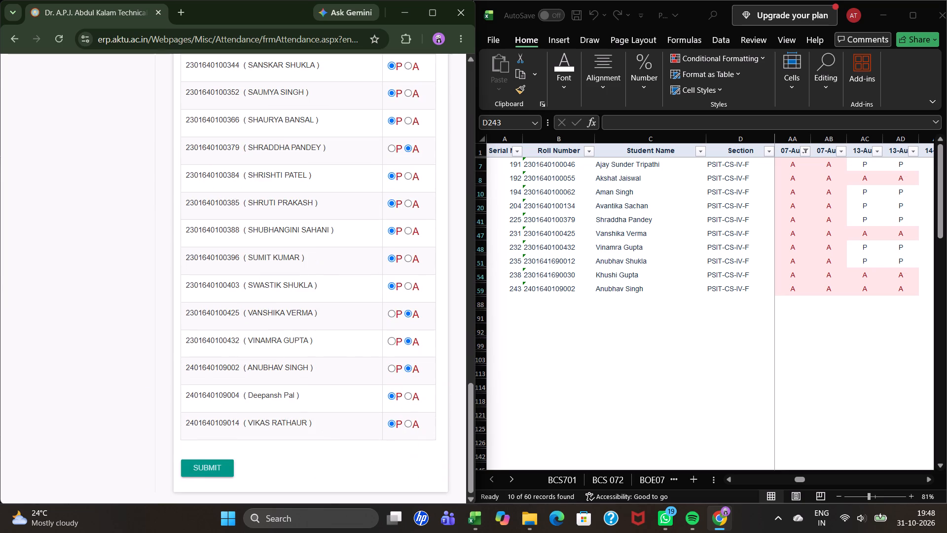
{"action": "left_click", "coordinate": [215, 471]}
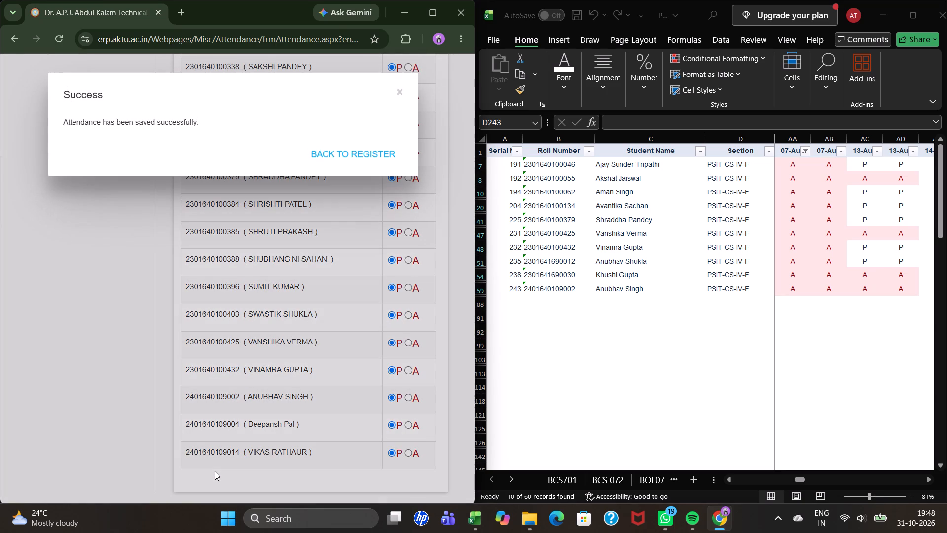
{"action": "left_click", "coordinate": [124, 400]}
{"action": "scroll", "coordinate": [115, 129], "scroll_direction": "up", "scroll_amount": 13}
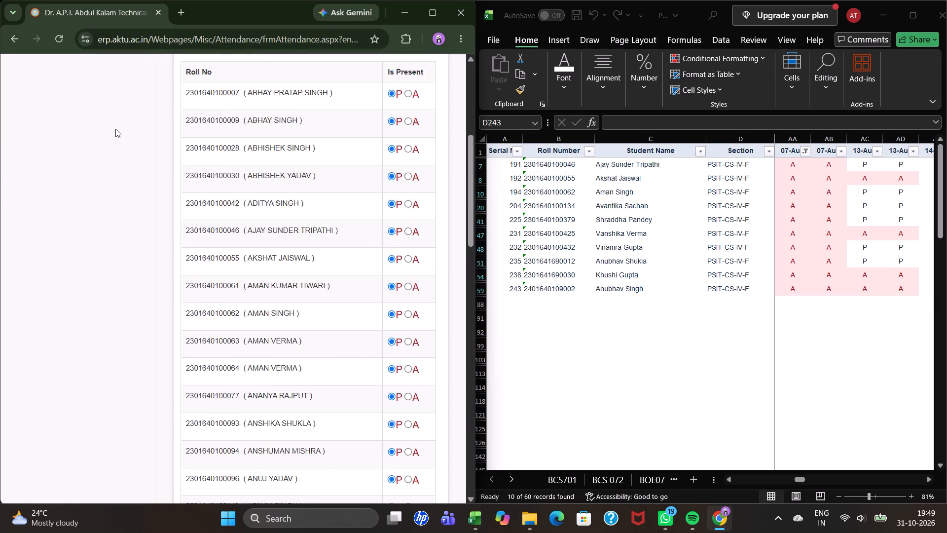
{"action": "scroll", "coordinate": [115, 129], "scroll_direction": "up", "scroll_amount": 4}
{"action": "left_click", "coordinate": [63, 42]}
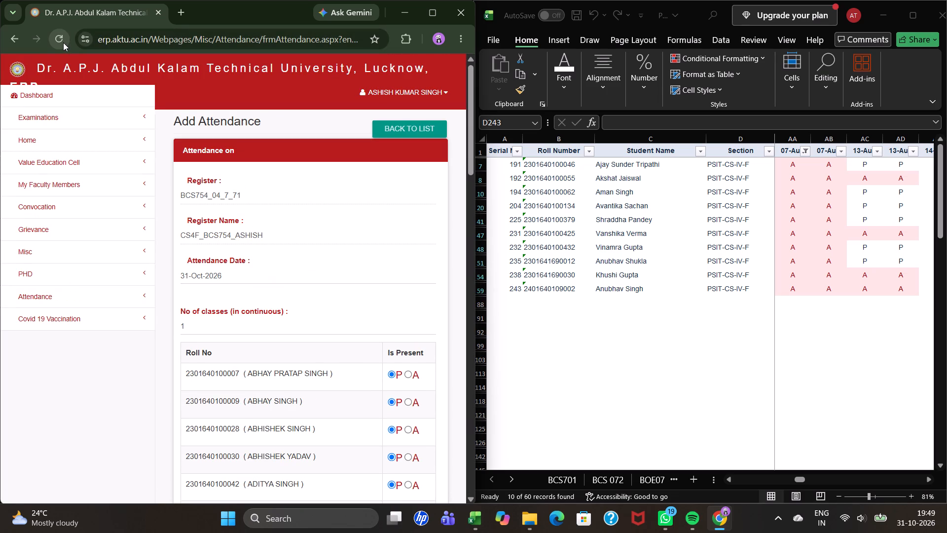
{"action": "left_click", "coordinate": [63, 42]}
Clear the filter from the first 07-Aug column in the Excel attendance sheet.
{"action": "left_click", "coordinate": [805, 147]}
{"action": "left_click", "coordinate": [805, 149]}
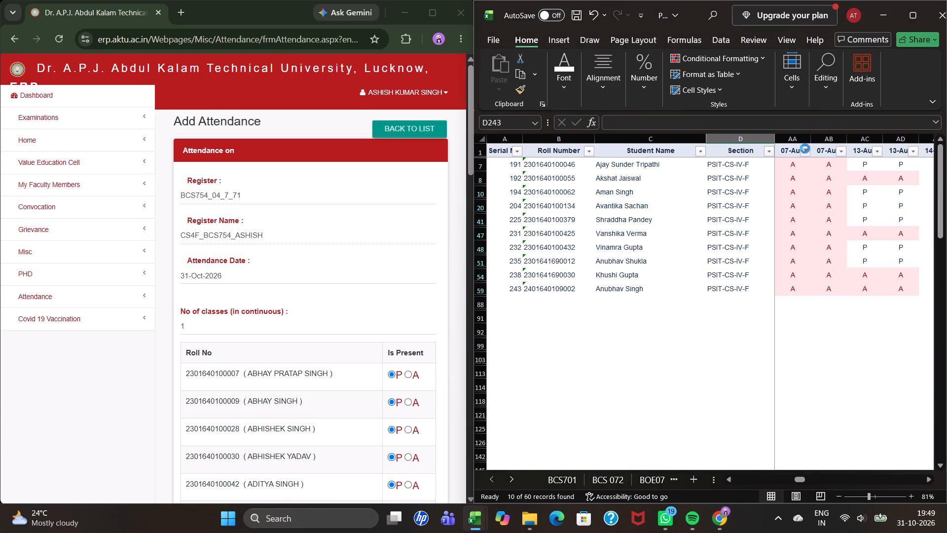
{"action": "left_click", "coordinate": [727, 238]}
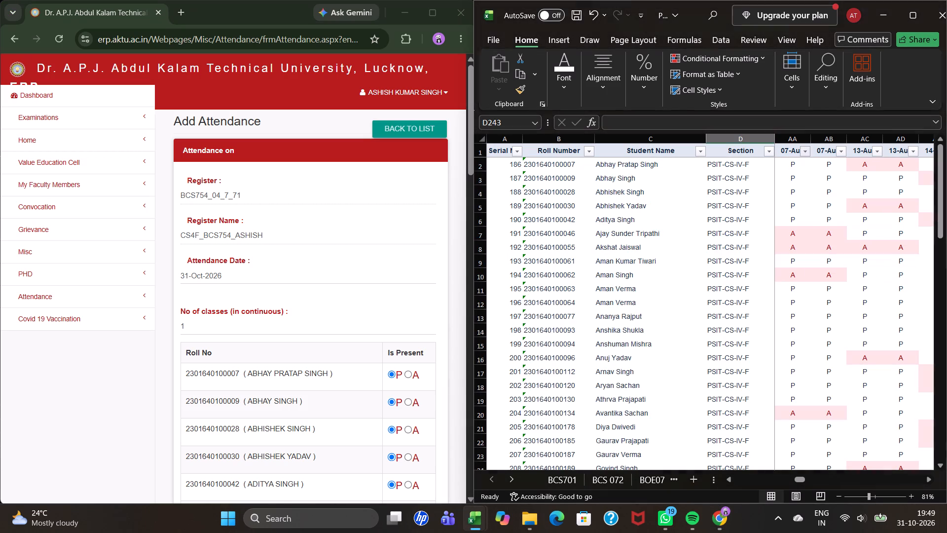
Filter the first 13-Aug column of the Excel attendance sheet to show only the students marked A.
{"action": "scroll", "coordinate": [846, 231], "scroll_direction": "left", "scroll_amount": 1}
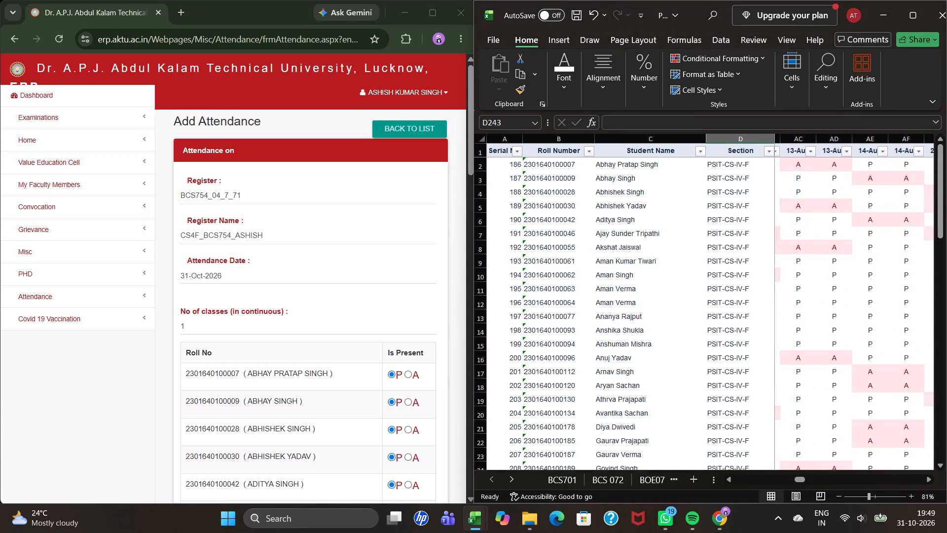
{"action": "scroll", "coordinate": [846, 231], "scroll_direction": "left", "scroll_amount": 1}
{"action": "left_click", "coordinate": [806, 153]}
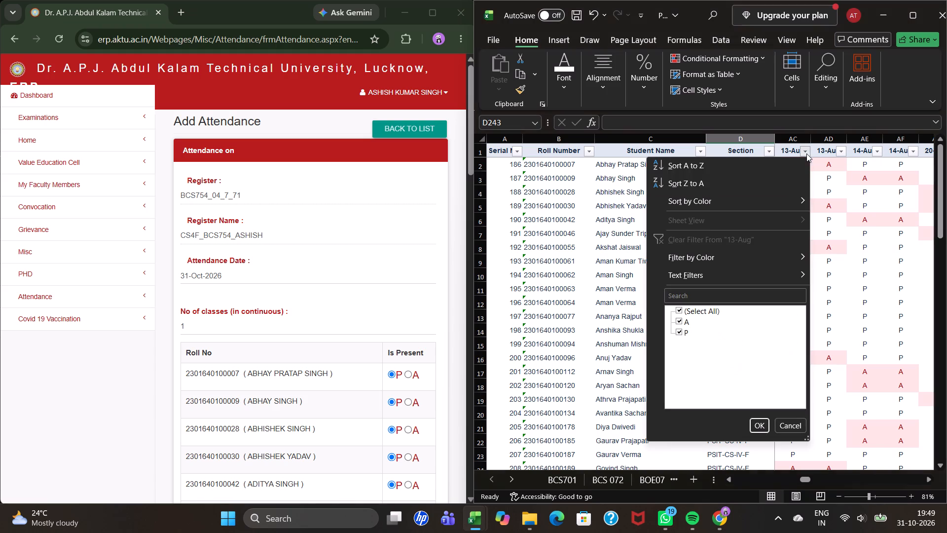
{"action": "left_click", "coordinate": [679, 333]}
{"action": "left_click", "coordinate": [764, 428]}
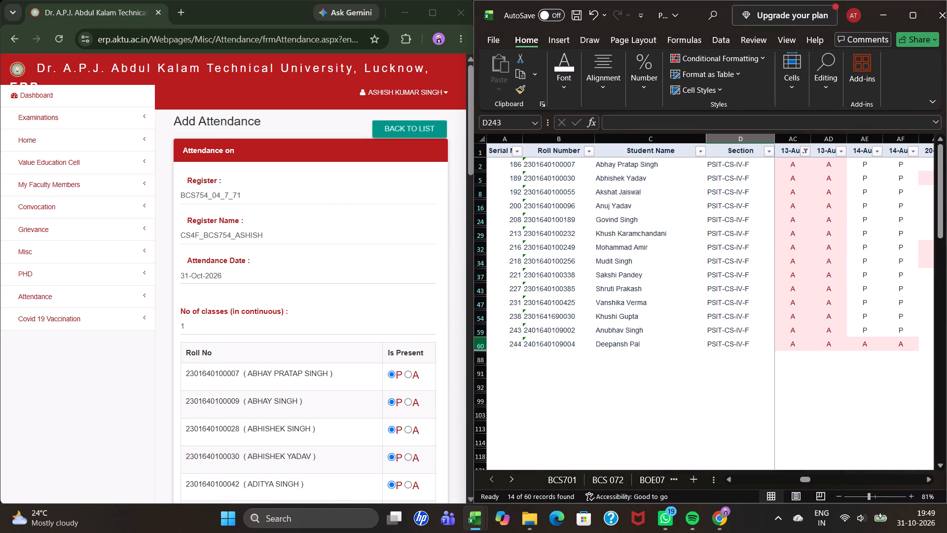
Reload the attendance form in the ERP and set the attendance date to 13 August 2026.
{"action": "left_click", "coordinate": [60, 36]}
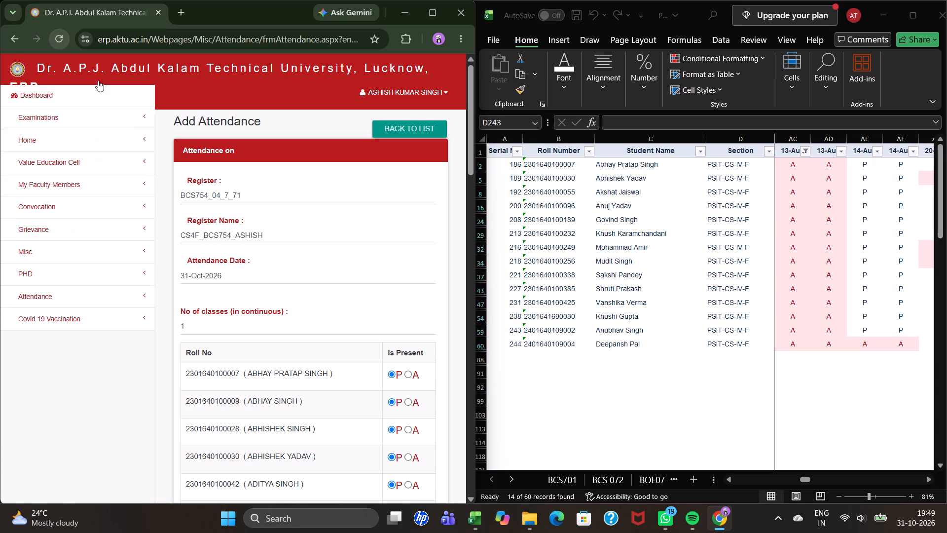
{"action": "left_click", "coordinate": [223, 275]}
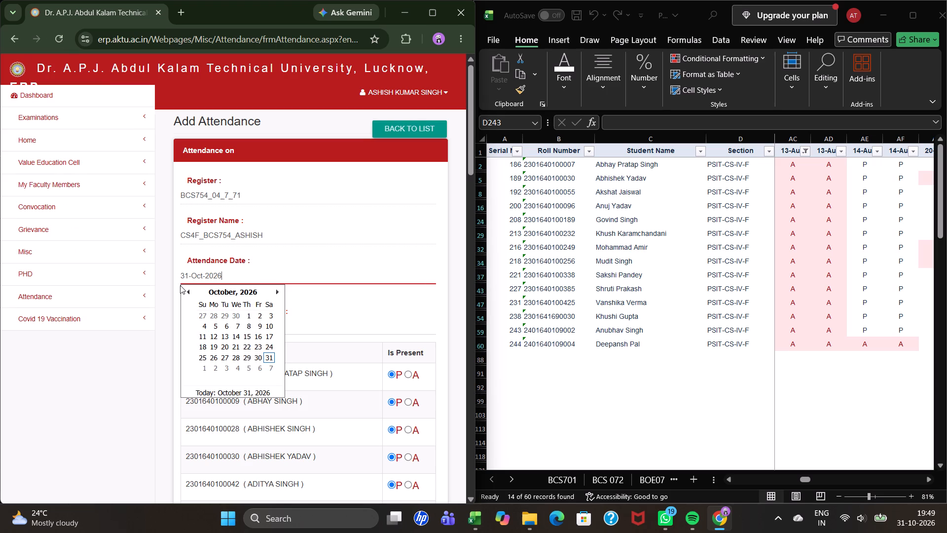
{"action": "left_click", "coordinate": [188, 294]}
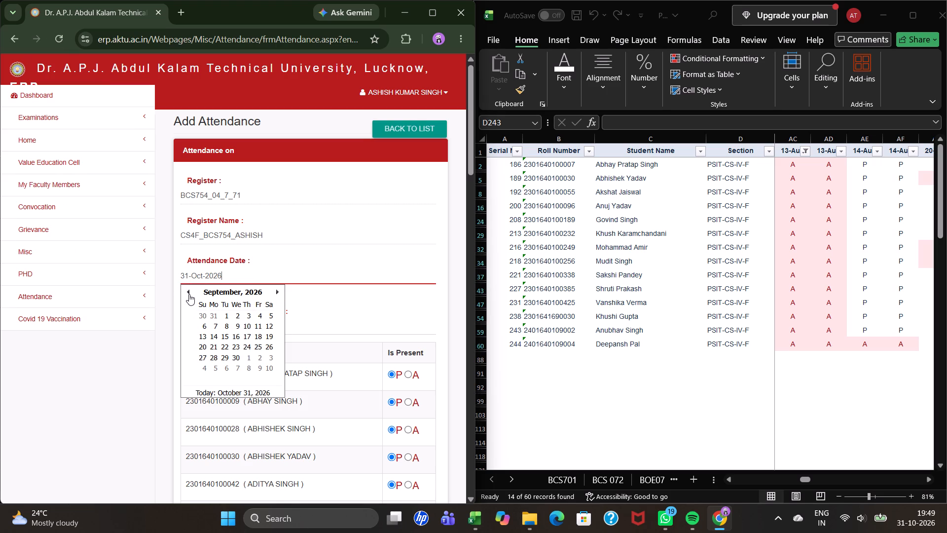
{"action": "left_click", "coordinate": [189, 294]}
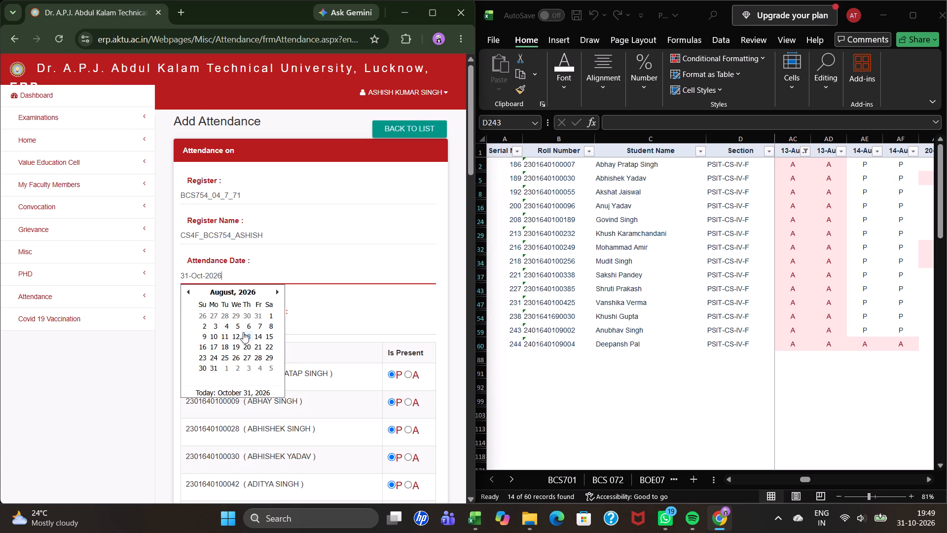
{"action": "left_click", "coordinate": [247, 336]}
Mark as absent the first five students of the filtered 13-Aug list.
{"action": "scroll", "coordinate": [295, 339], "scroll_direction": "down", "scroll_amount": 3}
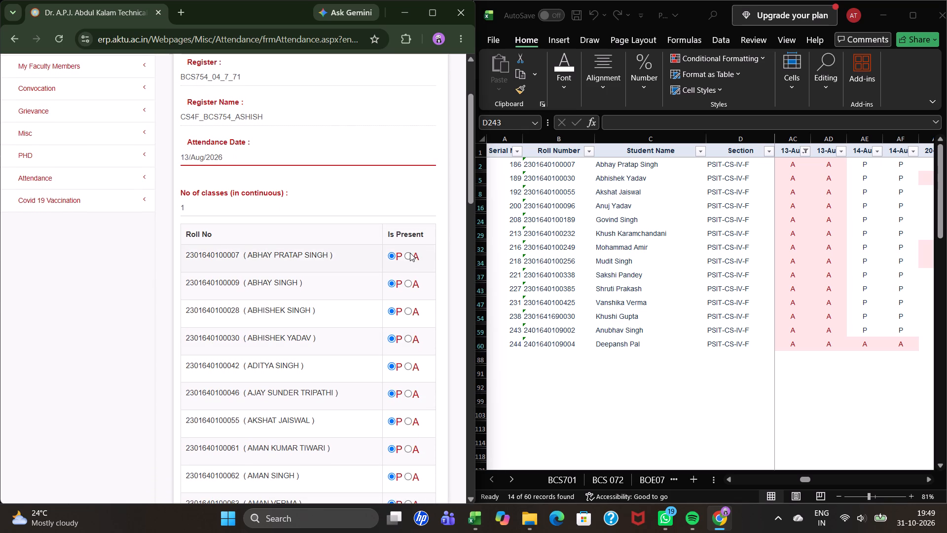
{"action": "left_click", "coordinate": [409, 253]}
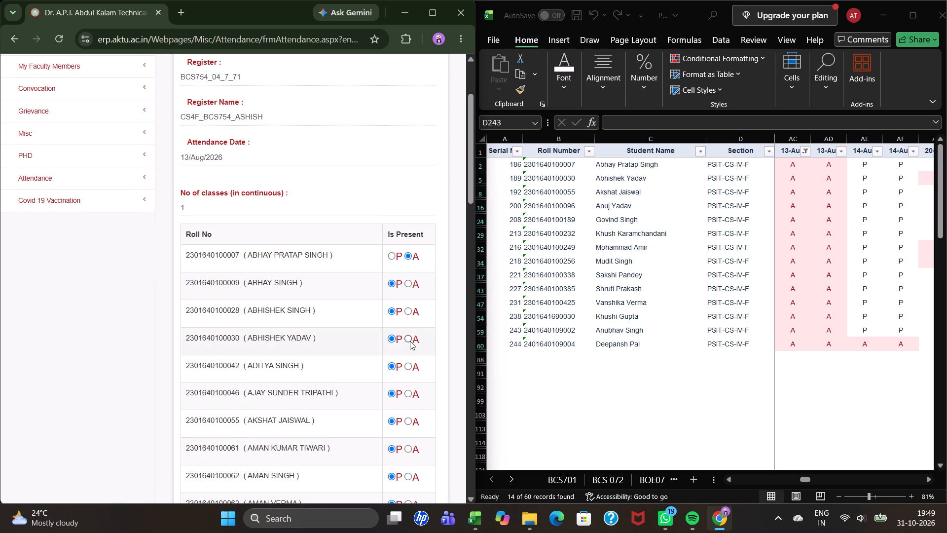
{"action": "left_click", "coordinate": [408, 339]}
{"action": "left_click", "coordinate": [408, 422]}
{"action": "scroll", "coordinate": [408, 422], "scroll_direction": "down", "scroll_amount": 1}
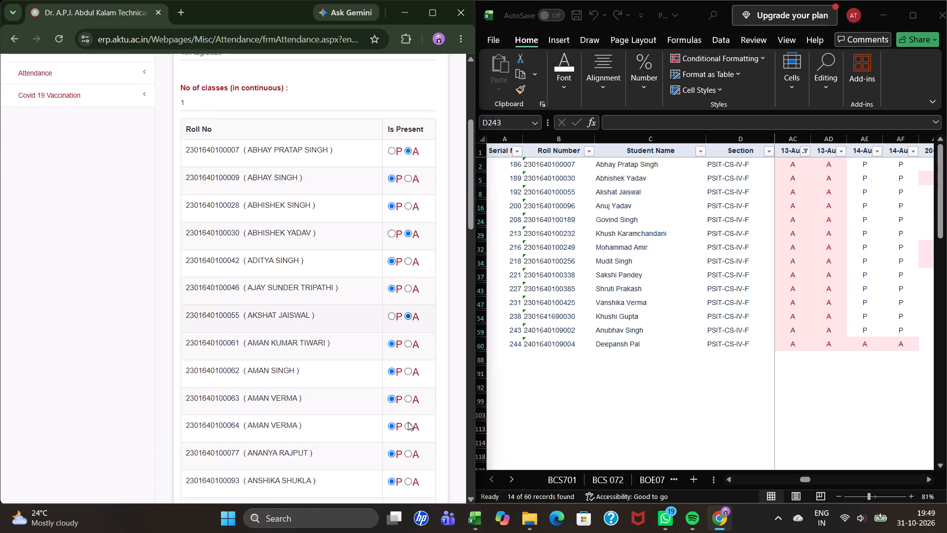
{"action": "scroll", "coordinate": [408, 422], "scroll_direction": "down", "scroll_amount": 2}
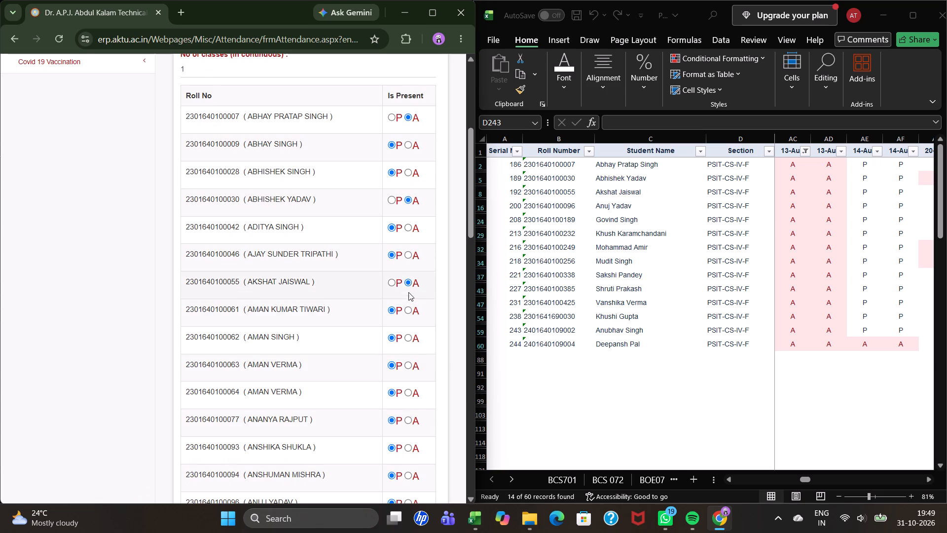
{"action": "scroll", "coordinate": [417, 422], "scroll_direction": "down", "scroll_amount": 2}
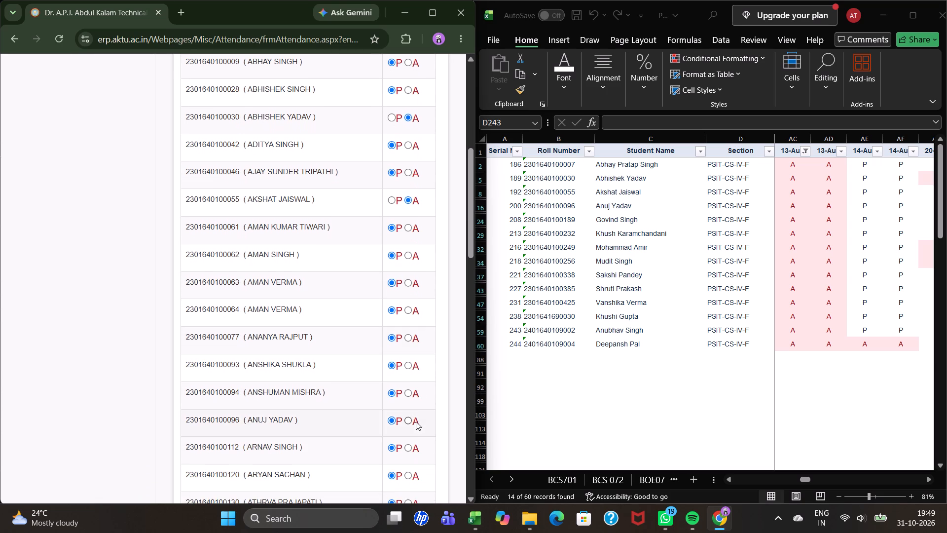
{"action": "left_click", "coordinate": [406, 422]}
{"action": "scroll", "coordinate": [406, 422], "scroll_direction": "down", "scroll_amount": 3}
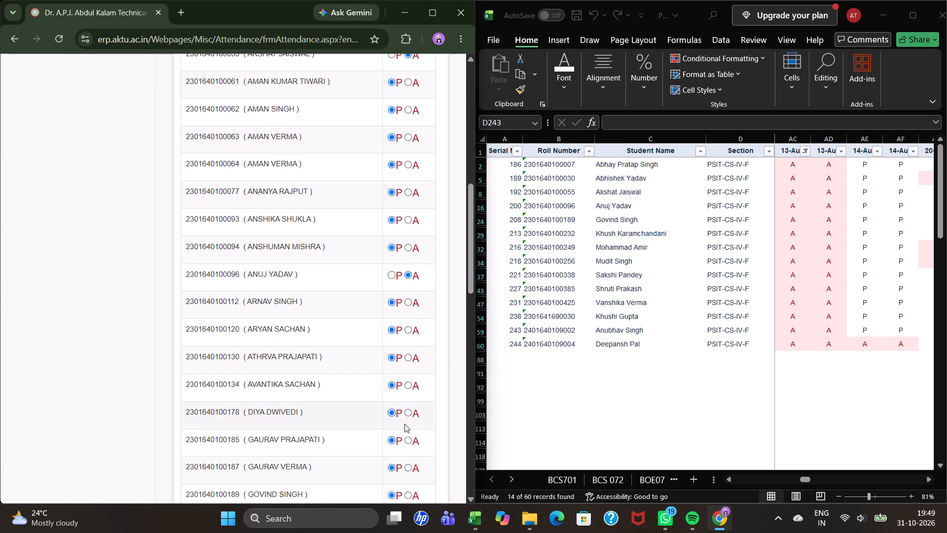
{"action": "left_click", "coordinate": [407, 494]}
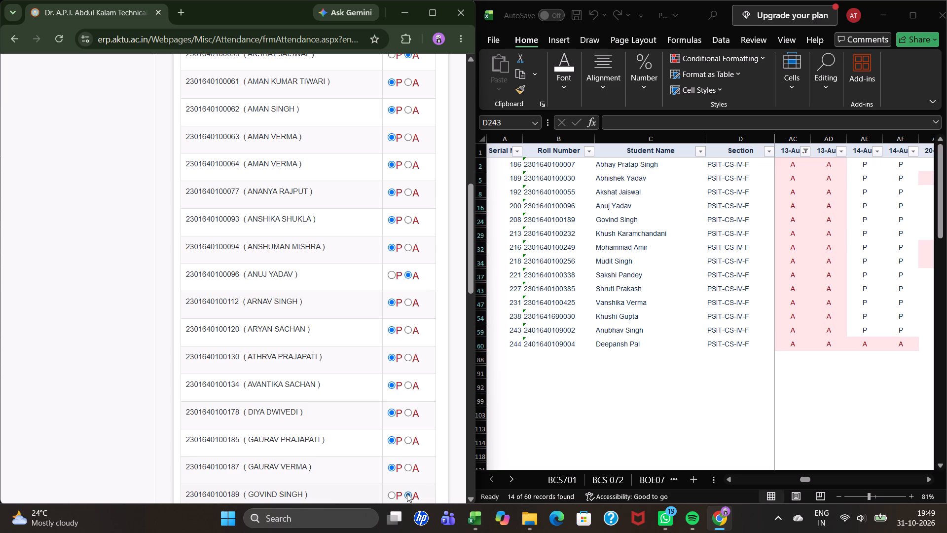
Mark as absent the sixth to tenth students of the filtered 13-Aug list.
{"action": "scroll", "coordinate": [407, 494], "scroll_direction": "down", "scroll_amount": 4}
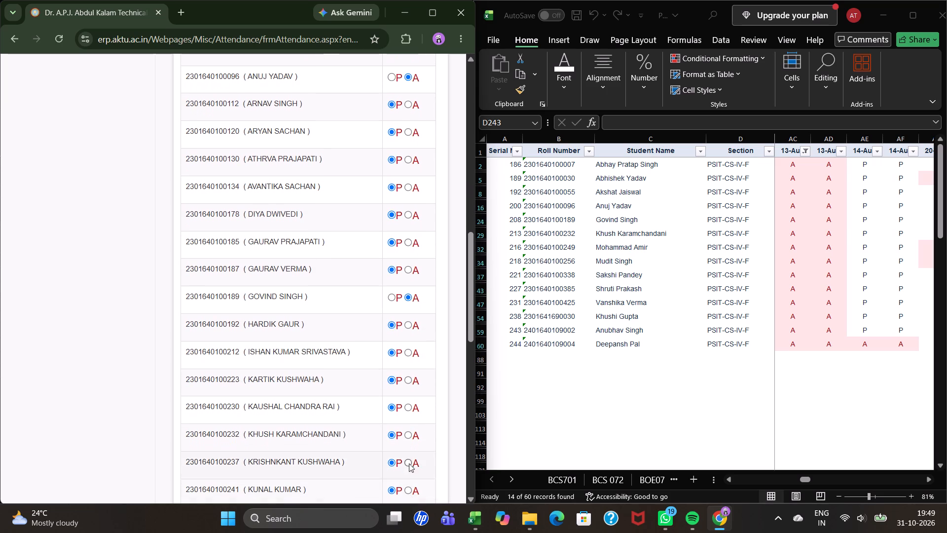
{"action": "left_click", "coordinate": [409, 436]}
{"action": "scroll", "coordinate": [407, 444], "scroll_direction": "down", "scroll_amount": 3}
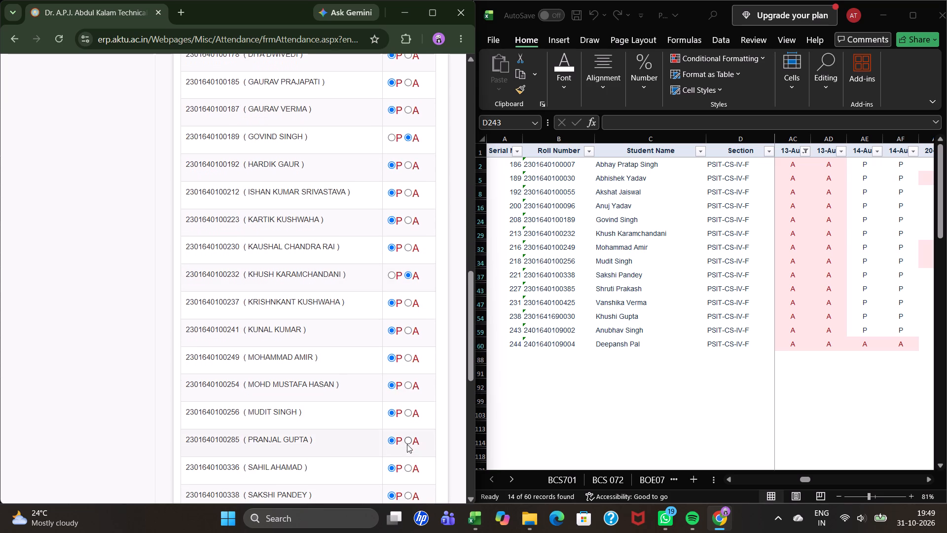
{"action": "left_click", "coordinate": [407, 357]}
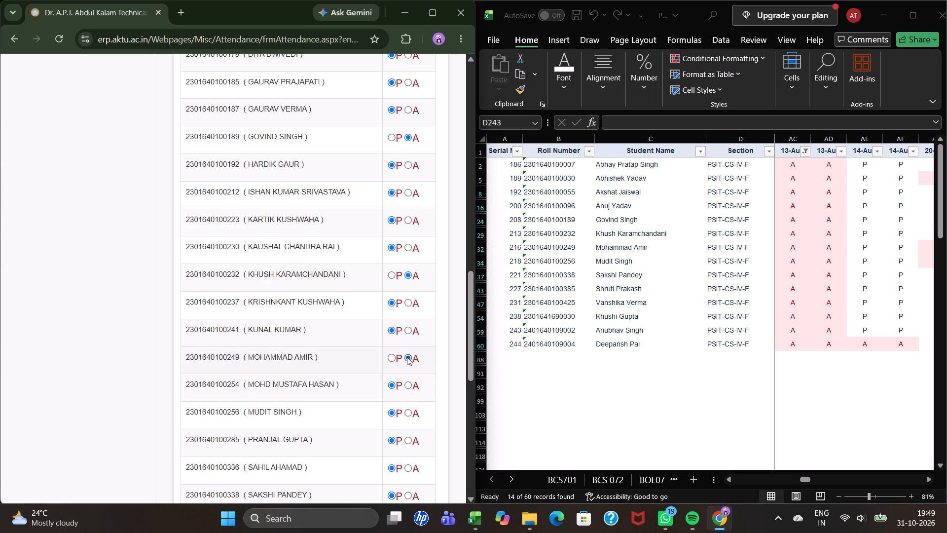
{"action": "scroll", "coordinate": [407, 357], "scroll_direction": "down", "scroll_amount": 3}
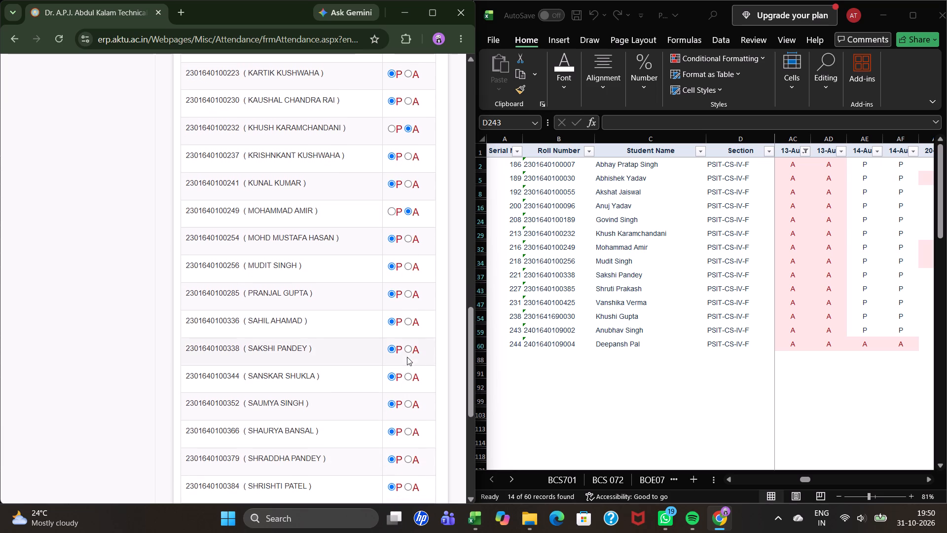
{"action": "left_click", "coordinate": [409, 262]}
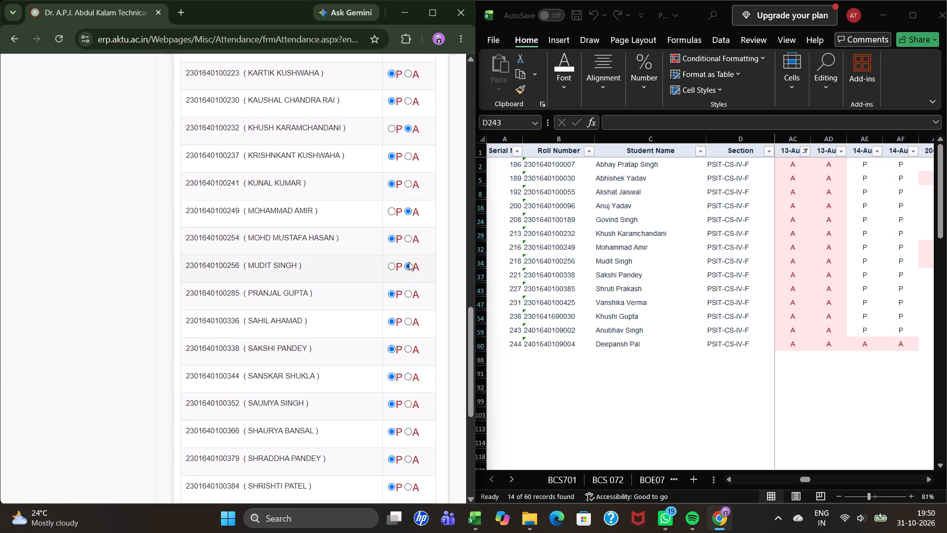
{"action": "left_click", "coordinate": [408, 349]}
{"action": "scroll", "coordinate": [408, 349], "scroll_direction": "down", "scroll_amount": 3}
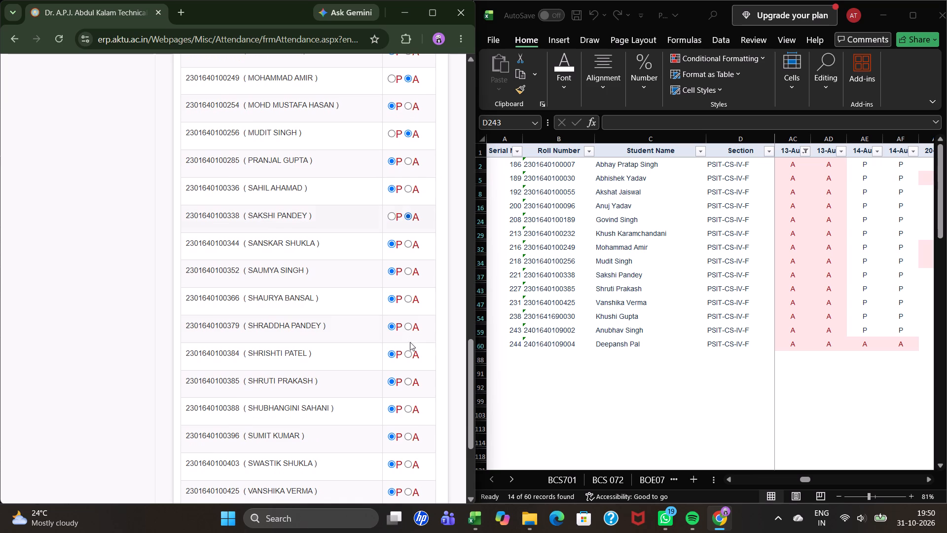
{"action": "left_click", "coordinate": [408, 381]}
Mark as absent the eleventh, thirteenth and fourteenth students of the filtered 13-Aug list.
{"action": "scroll", "coordinate": [408, 381], "scroll_direction": "down", "scroll_amount": 2}
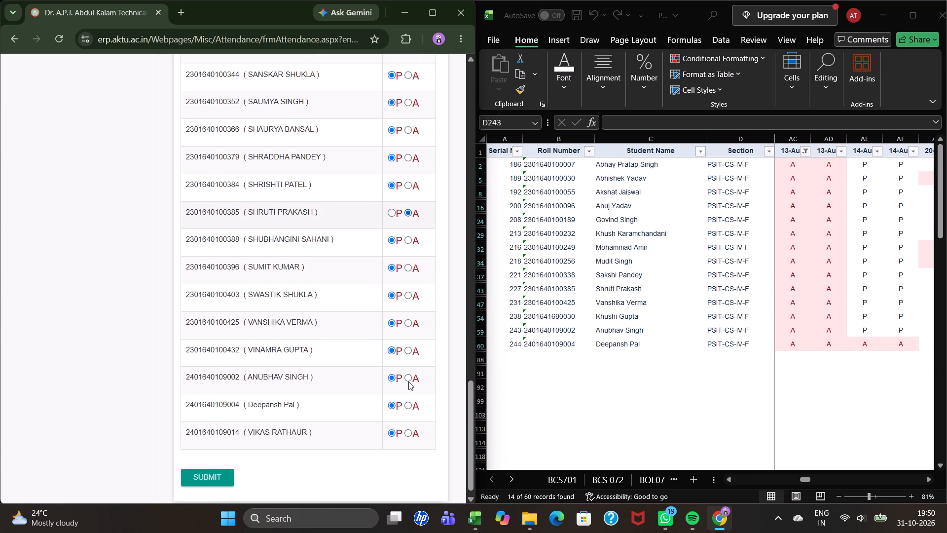
{"action": "scroll", "coordinate": [408, 381], "scroll_direction": "down", "scroll_amount": 1}
{"action": "left_click", "coordinate": [407, 322]}
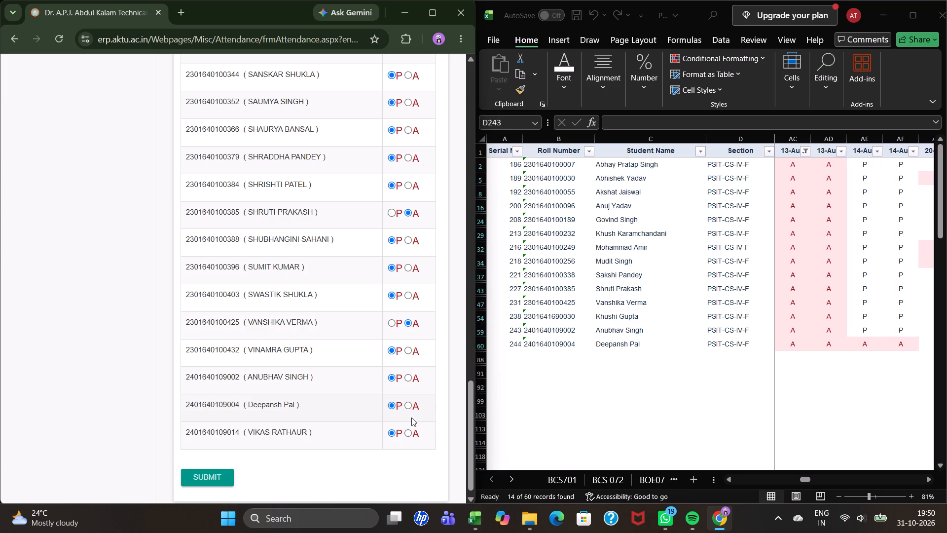
{"action": "left_click", "coordinate": [406, 377]}
{"action": "left_click", "coordinate": [408, 404]}
Check the date, submit the 13 August attendance, dismiss the confirmation and reload the attendance form.
{"action": "scroll", "coordinate": [348, 301], "scroll_direction": "up", "scroll_amount": 13}
{"action": "scroll", "coordinate": [348, 301], "scroll_direction": "down", "scroll_amount": 5}
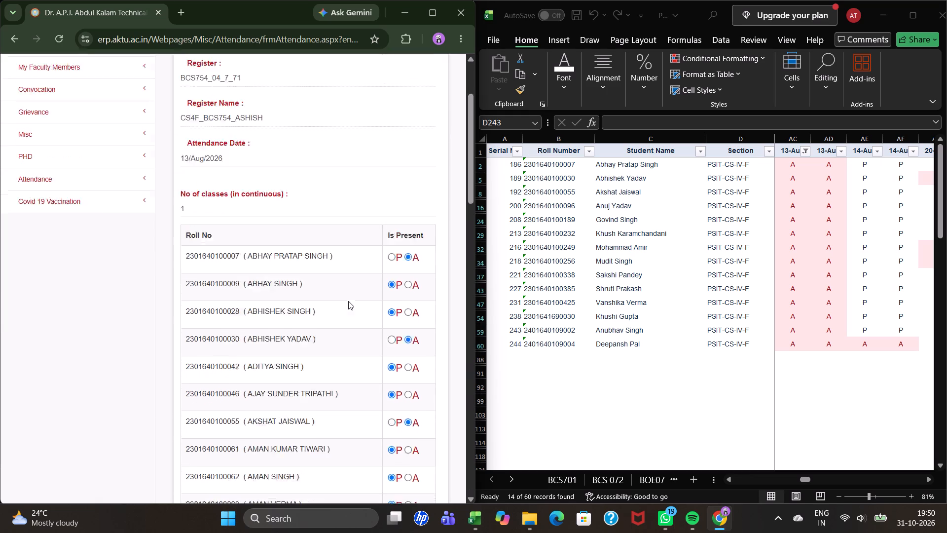
{"action": "scroll", "coordinate": [348, 301], "scroll_direction": "down", "scroll_amount": 4}
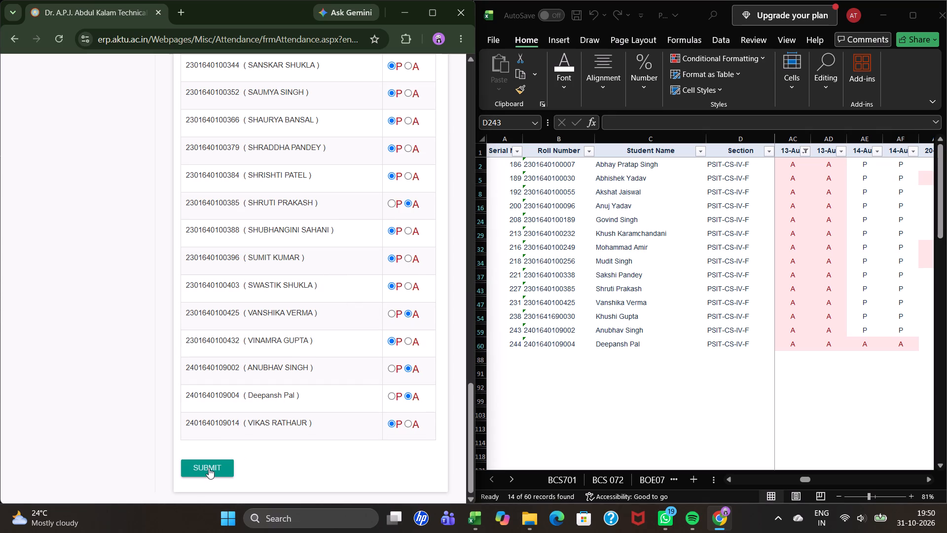
{"action": "left_click", "coordinate": [209, 468]}
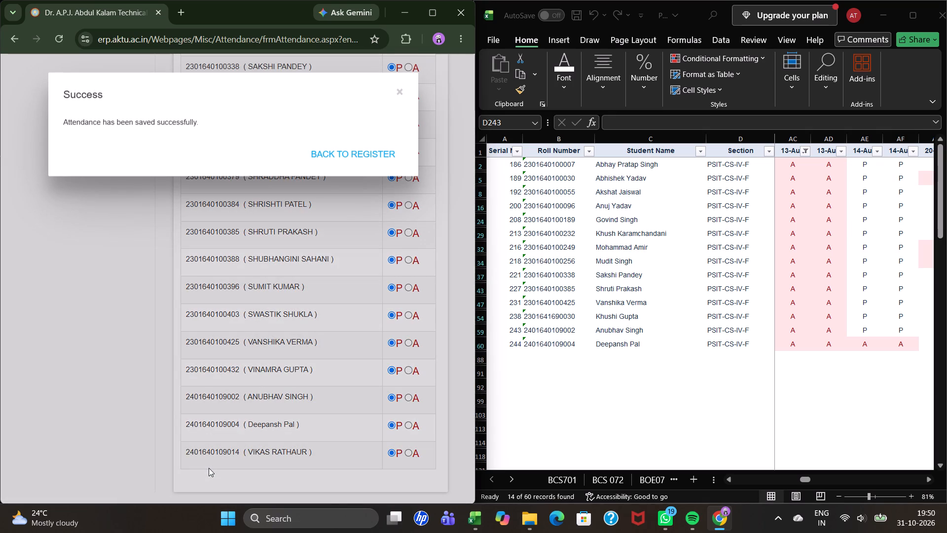
{"action": "left_click", "coordinate": [51, 261]}
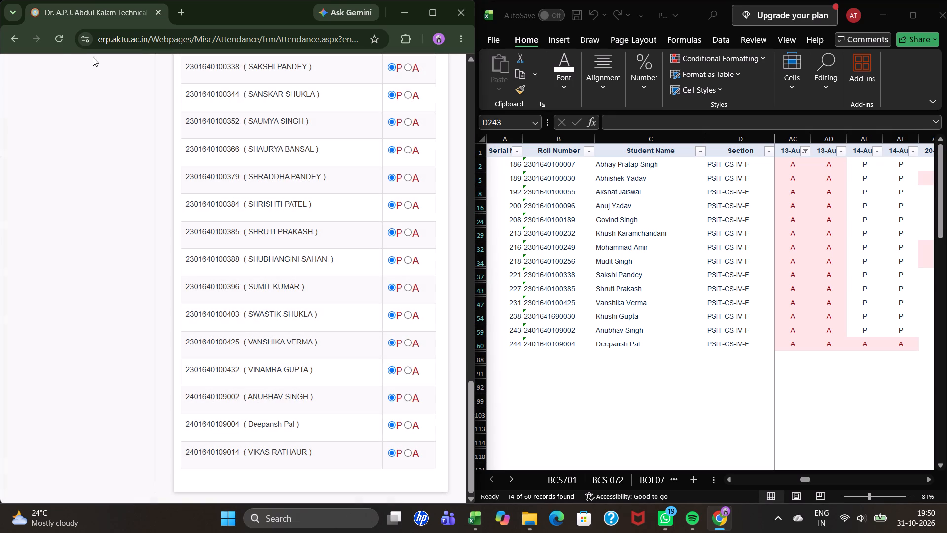
{"action": "left_click", "coordinate": [59, 36]}
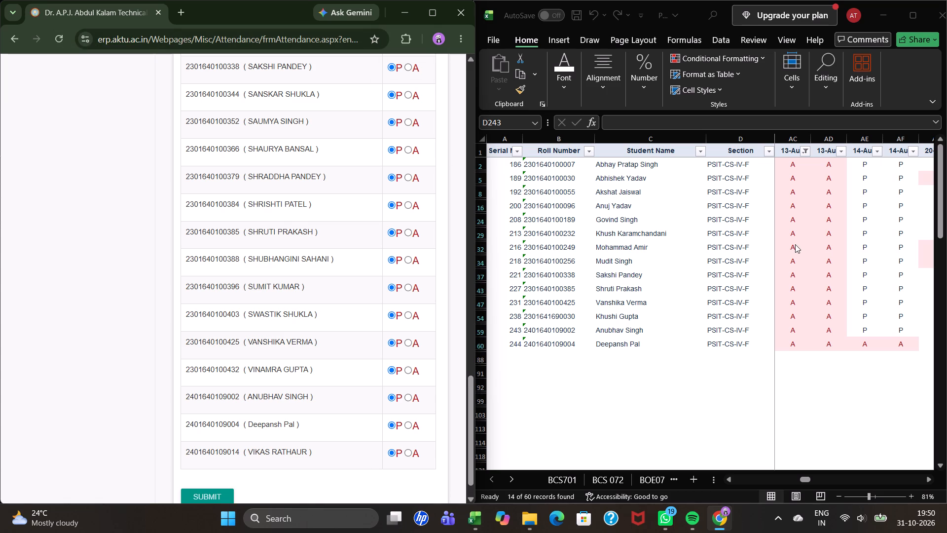
{"action": "scroll", "coordinate": [393, 343], "scroll_direction": "down", "scroll_amount": 5}
{"action": "scroll", "coordinate": [393, 343], "scroll_direction": "up", "scroll_amount": 9}
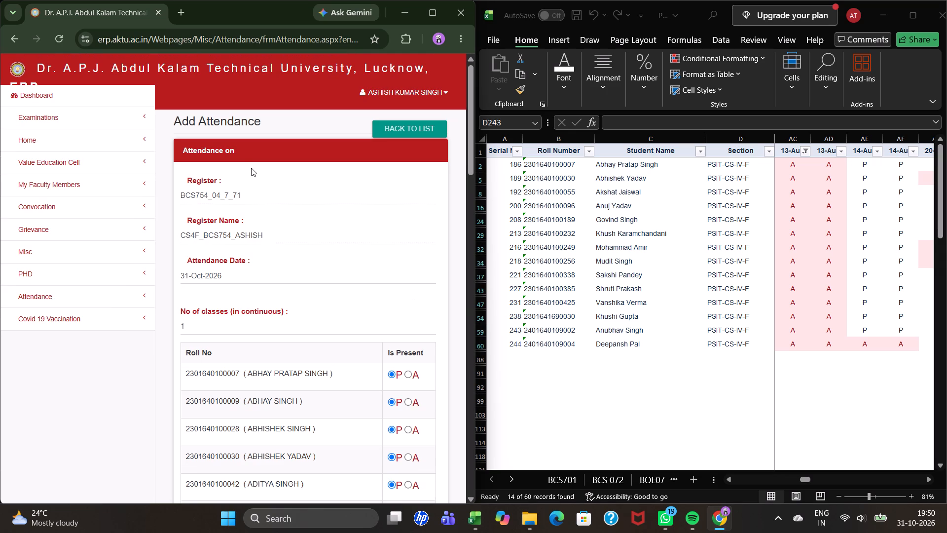
{"action": "left_click", "coordinate": [58, 38]}
In the Excel sheet, clear the 13-Aug filter and filter the first 14-Aug column to show only A entries.
{"action": "left_click", "coordinate": [806, 149]}
{"action": "left_click", "coordinate": [806, 149]}
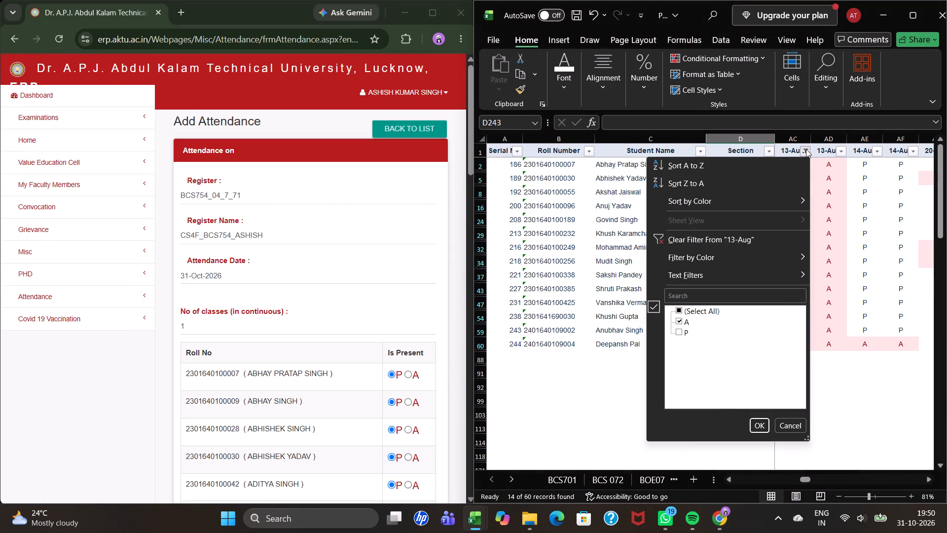
{"action": "left_click", "coordinate": [763, 238]}
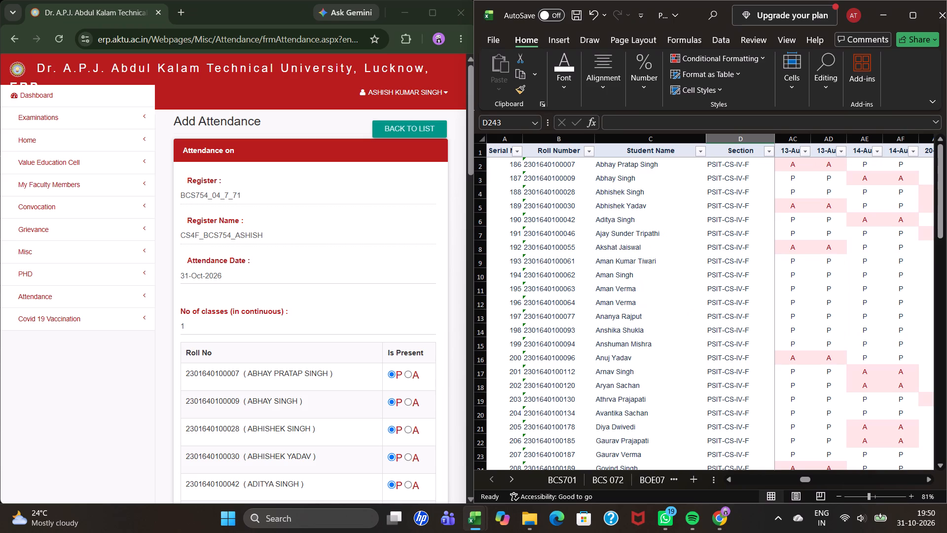
{"action": "scroll", "coordinate": [840, 201], "scroll_direction": "left", "scroll_amount": 2}
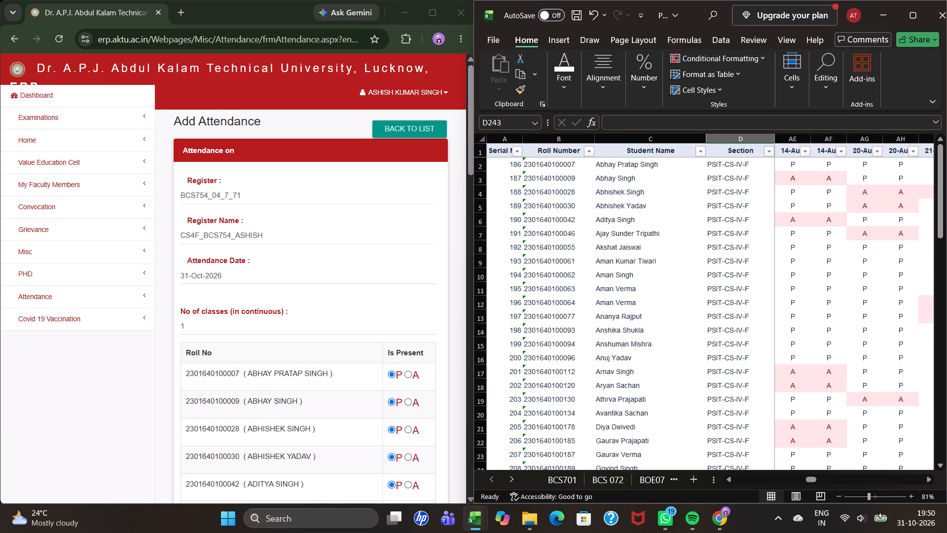
{"action": "left_click", "coordinate": [805, 152]}
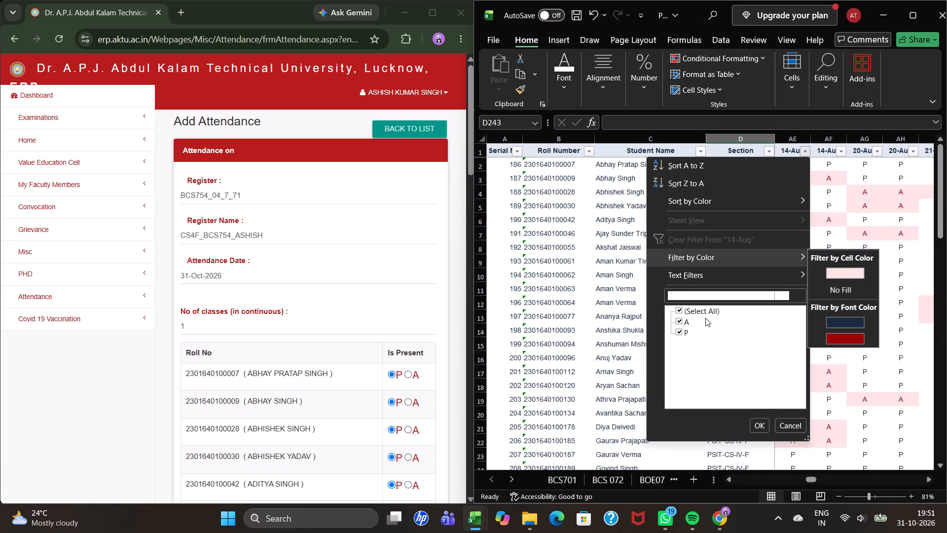
{"action": "left_click", "coordinate": [679, 334]}
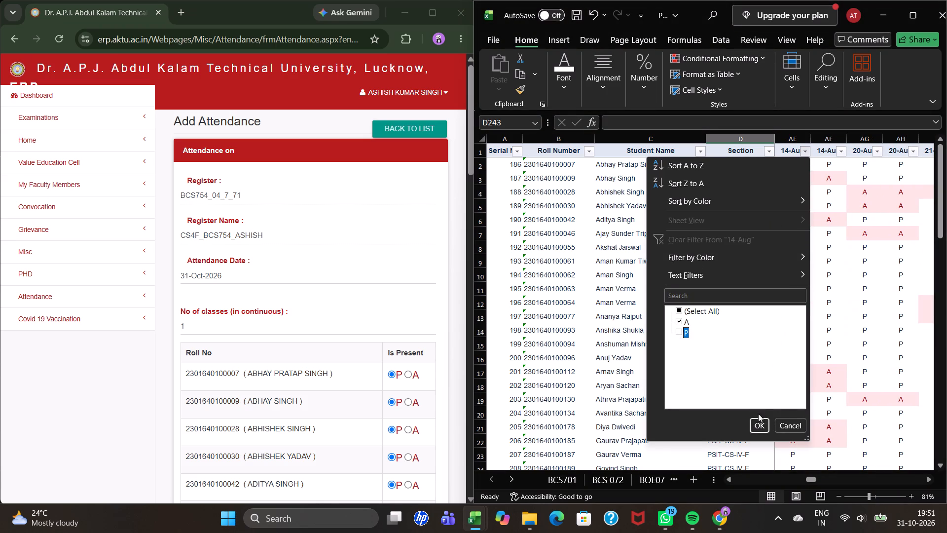
{"action": "left_click", "coordinate": [759, 425]}
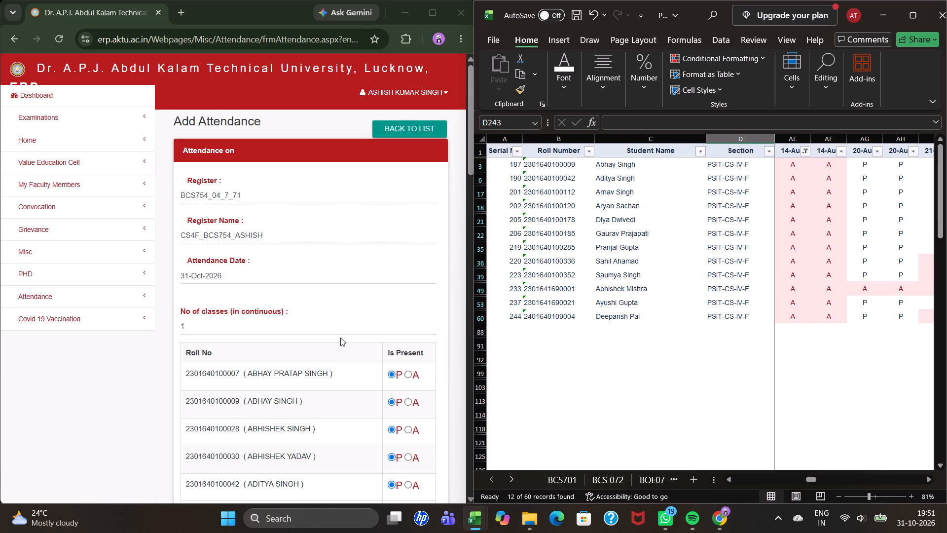
In the ERP attendance form, mark as absent the first student of the filtered 14-Aug list.
{"action": "scroll", "coordinate": [342, 312], "scroll_direction": "down", "scroll_amount": 1}
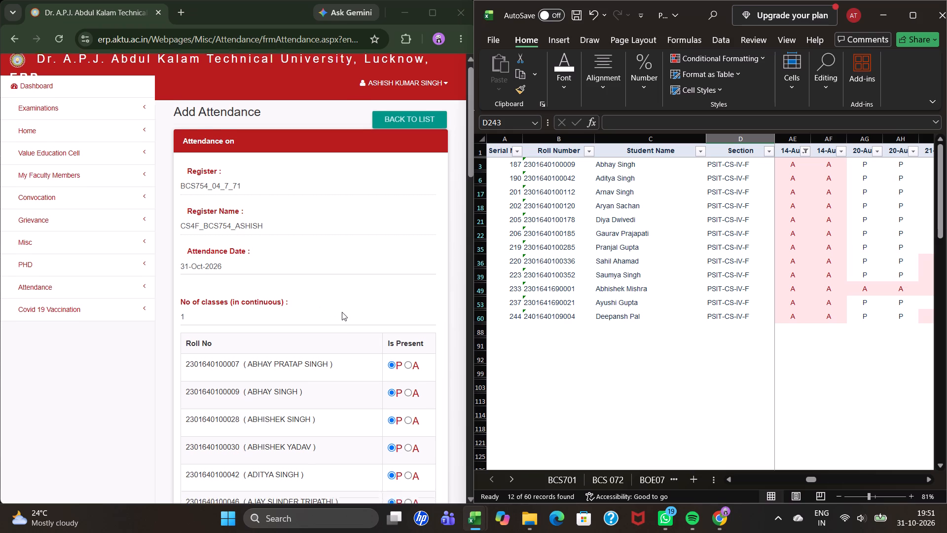
{"action": "scroll", "coordinate": [342, 312], "scroll_direction": "down", "scroll_amount": 2}
{"action": "left_click", "coordinate": [409, 274]}
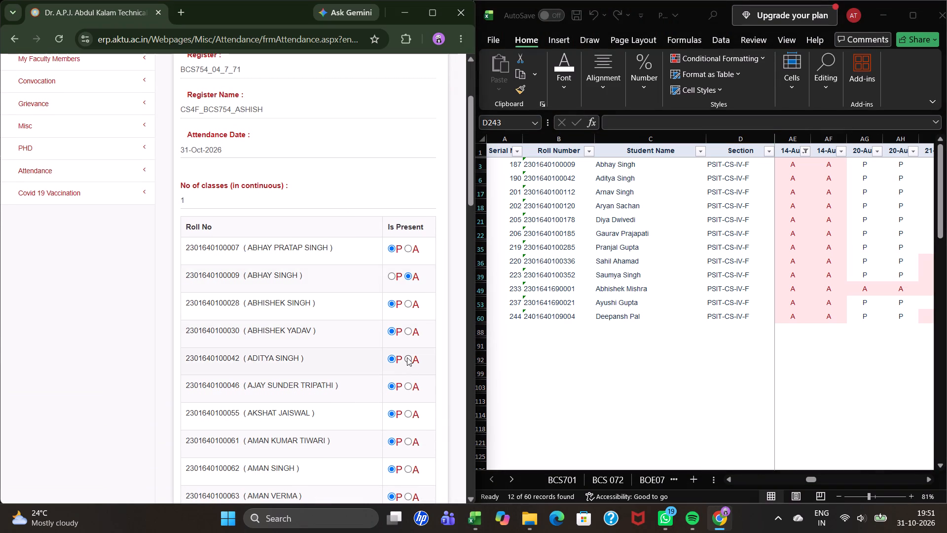
Set the attendance date to 14/Aug/2026.
{"action": "left_click", "coordinate": [371, 148]}
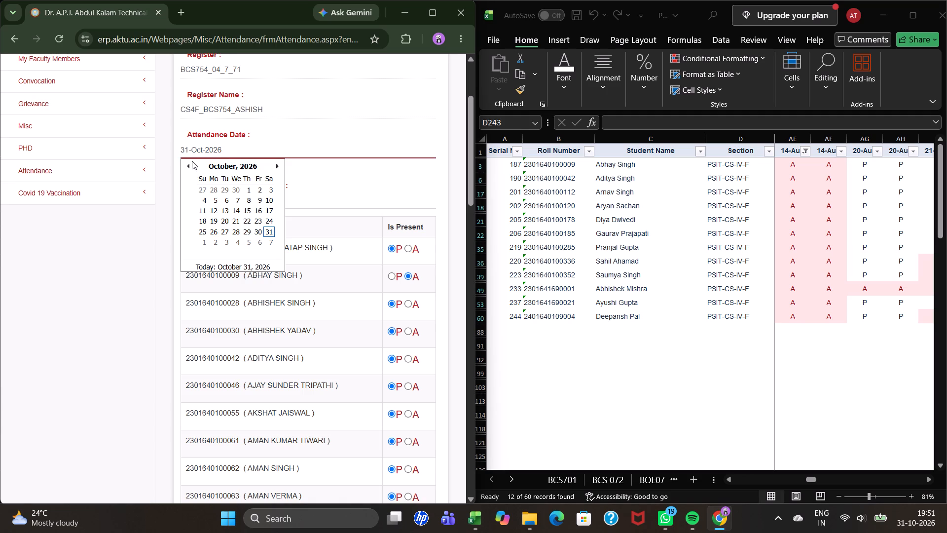
{"action": "left_click", "coordinate": [189, 164]}
{"action": "left_click", "coordinate": [189, 164]}
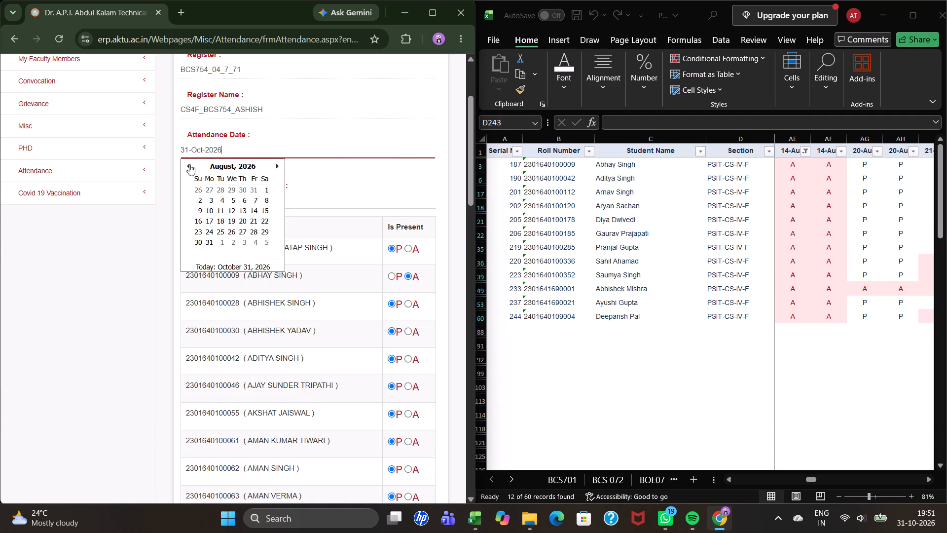
{"action": "left_click", "coordinate": [248, 210]}
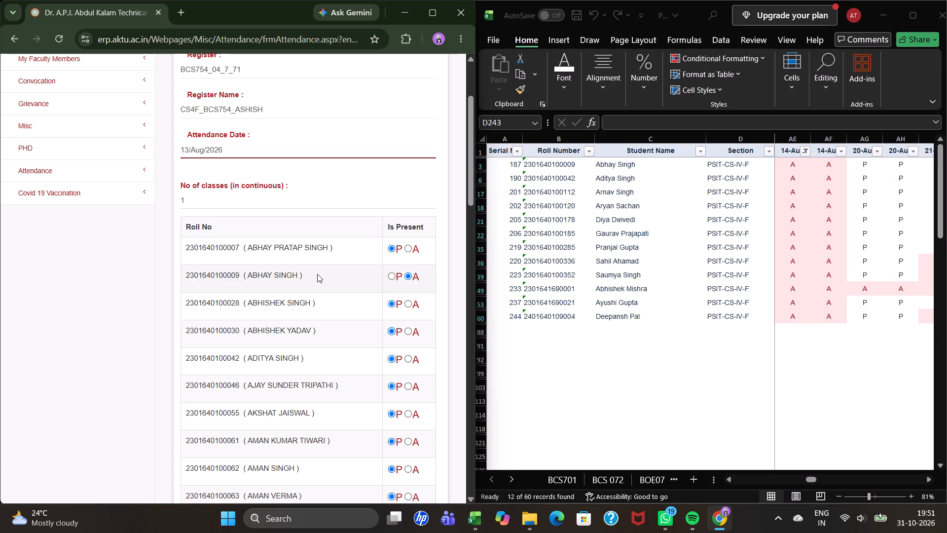
{"action": "left_click", "coordinate": [230, 152]}
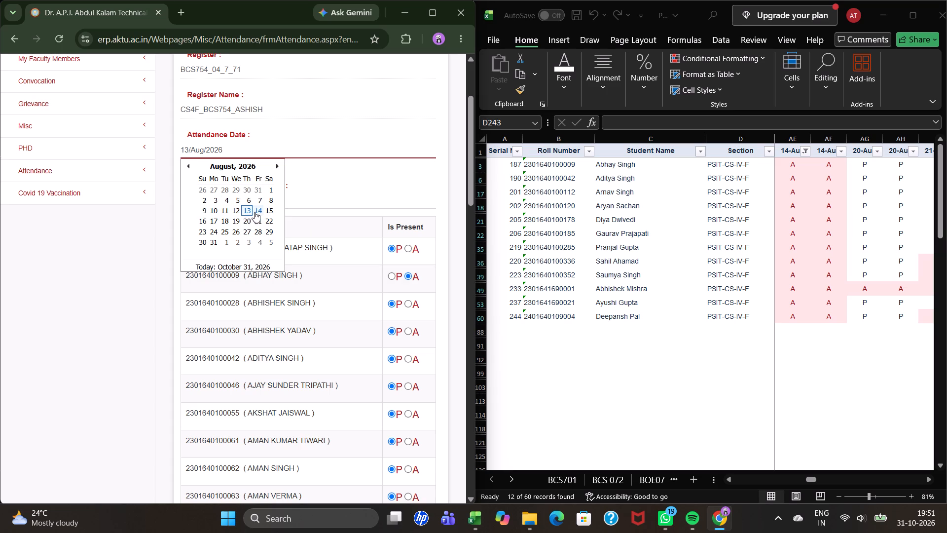
{"action": "left_click", "coordinate": [257, 211]}
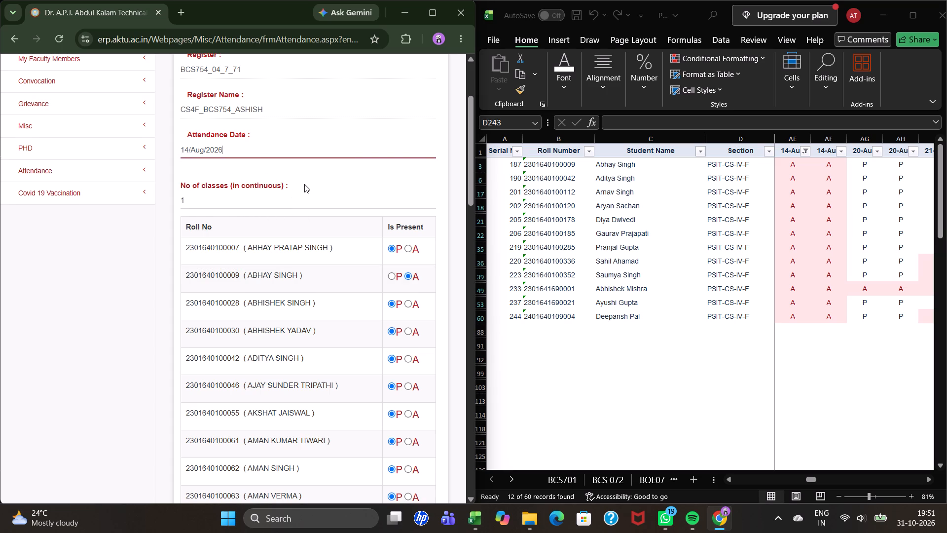
Mark as absent the second to sixth students of the filtered 14-Aug list.
{"action": "scroll", "coordinate": [304, 184], "scroll_direction": "down", "scroll_amount": 1}
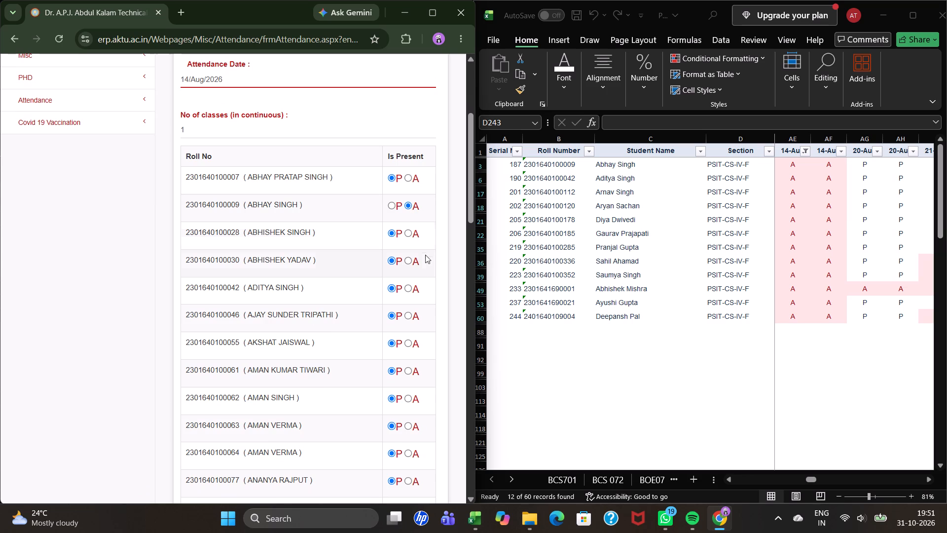
{"action": "left_click", "coordinate": [406, 287]}
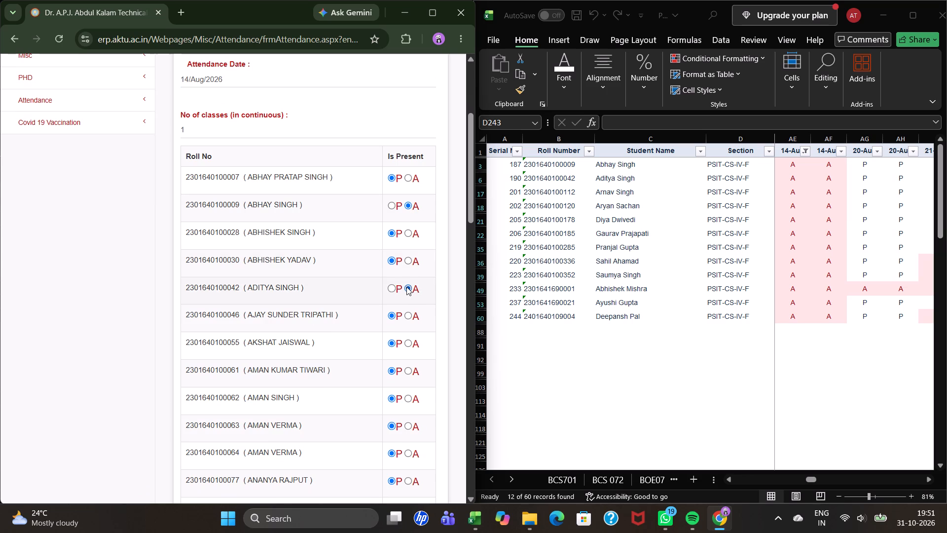
{"action": "scroll", "coordinate": [400, 449], "scroll_direction": "down", "scroll_amount": 1}
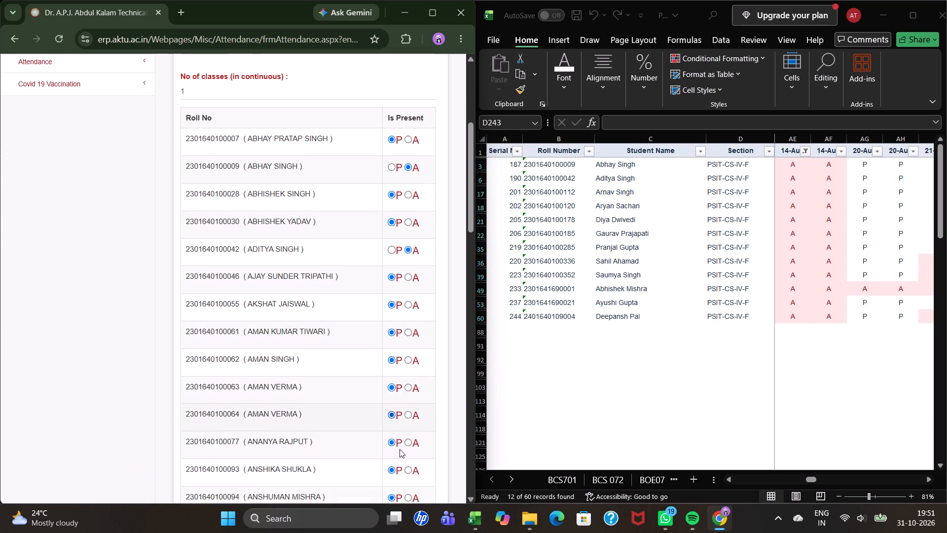
{"action": "scroll", "coordinate": [400, 449], "scroll_direction": "down", "scroll_amount": 2}
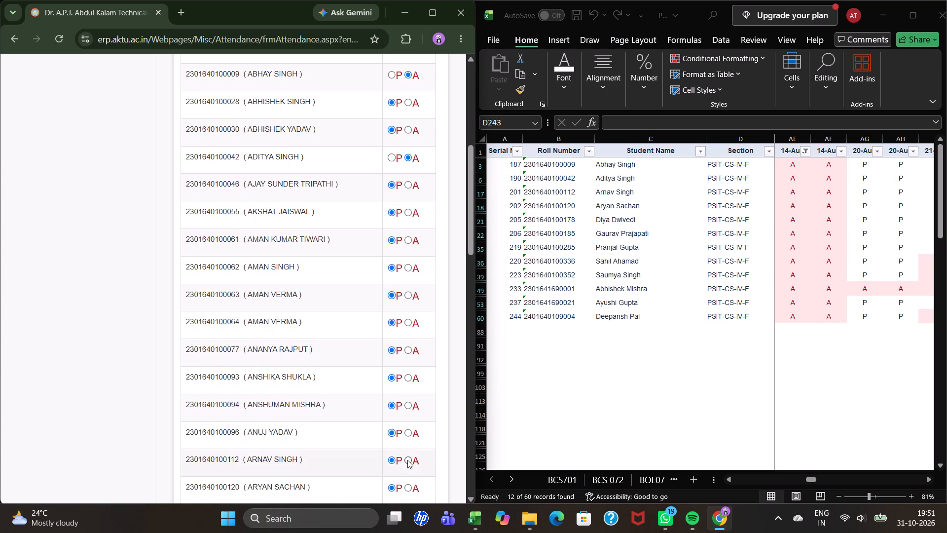
{"action": "left_click", "coordinate": [407, 460]}
{"action": "scroll", "coordinate": [407, 460], "scroll_direction": "down", "scroll_amount": 2}
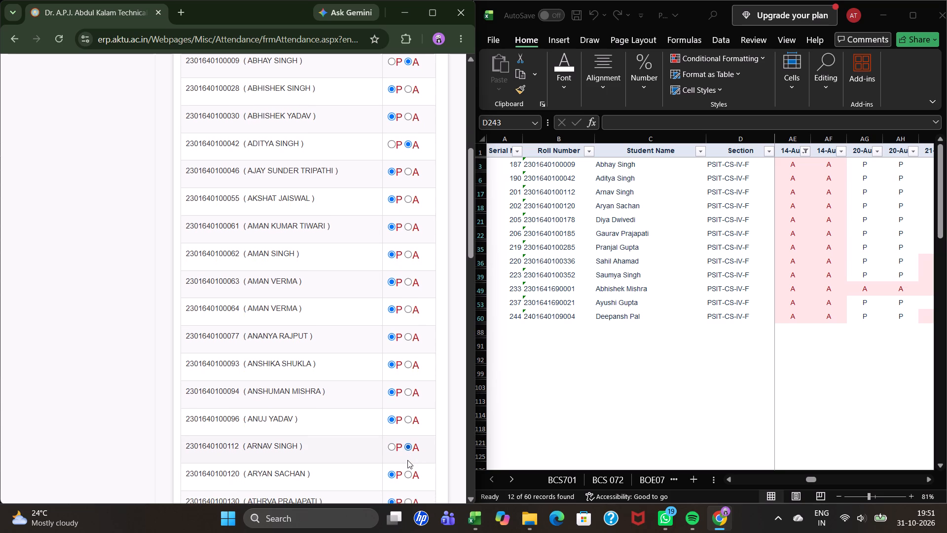
{"action": "scroll", "coordinate": [407, 460], "scroll_direction": "down", "scroll_amount": 2}
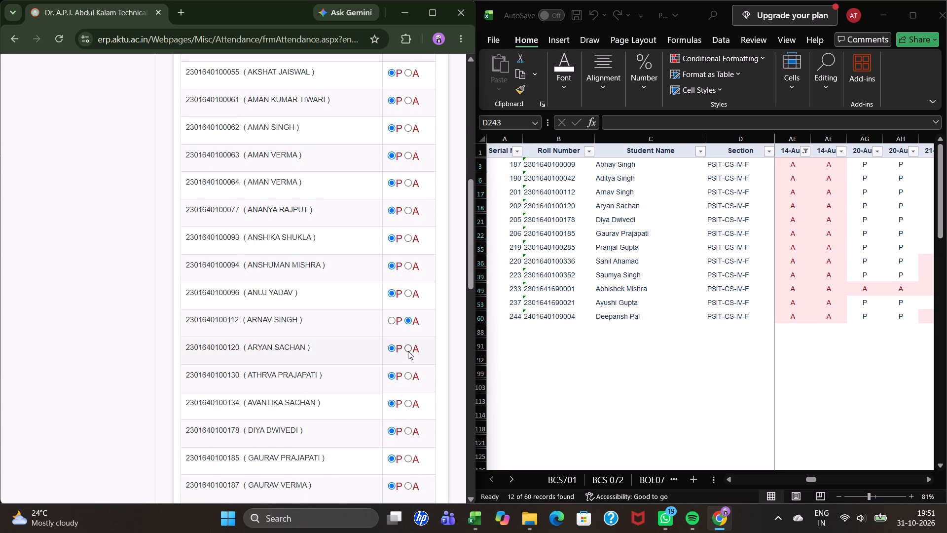
{"action": "left_click", "coordinate": [408, 345]}
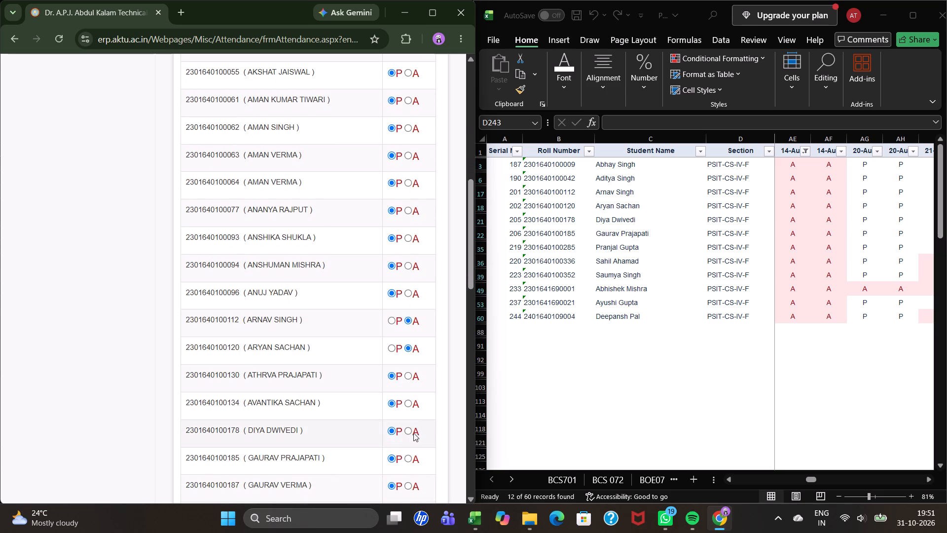
{"action": "left_click", "coordinate": [409, 433]}
{"action": "scroll", "coordinate": [409, 433], "scroll_direction": "down", "scroll_amount": 2}
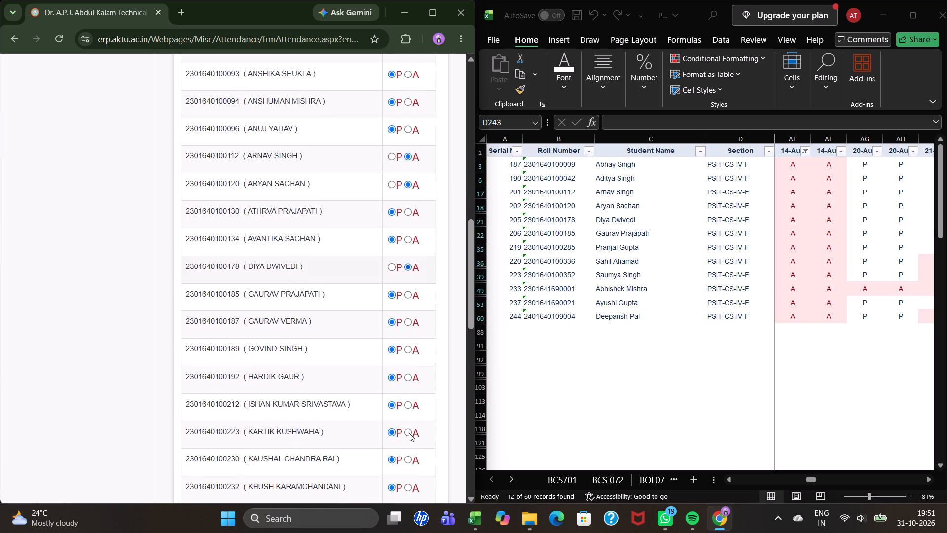
{"action": "scroll", "coordinate": [409, 433], "scroll_direction": "down", "scroll_amount": 1}
{"action": "left_click", "coordinate": [406, 294]}
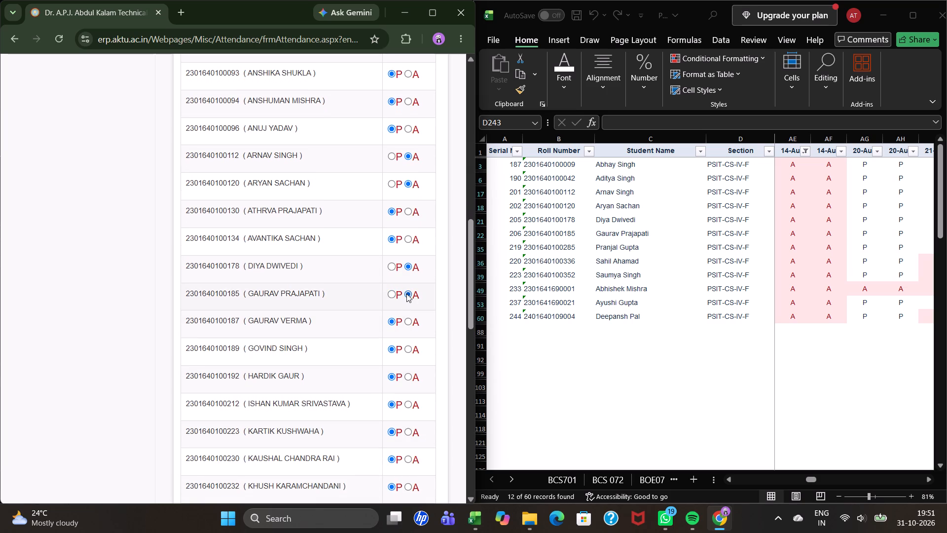
Mark as absent the seventh, eighth, ninth and twelfth students of the filtered 14-Aug list.
{"action": "scroll", "coordinate": [408, 431], "scroll_direction": "down", "scroll_amount": 1}
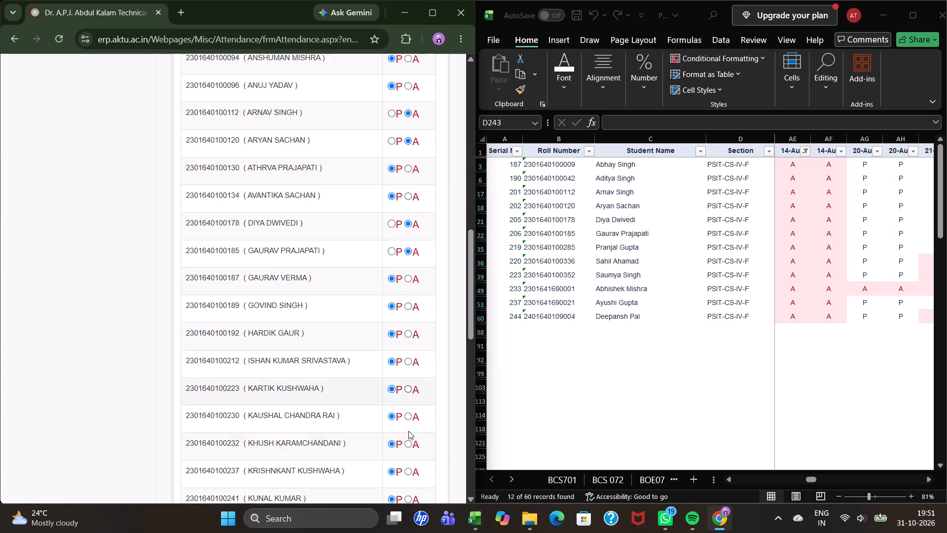
{"action": "scroll", "coordinate": [408, 431], "scroll_direction": "down", "scroll_amount": 2}
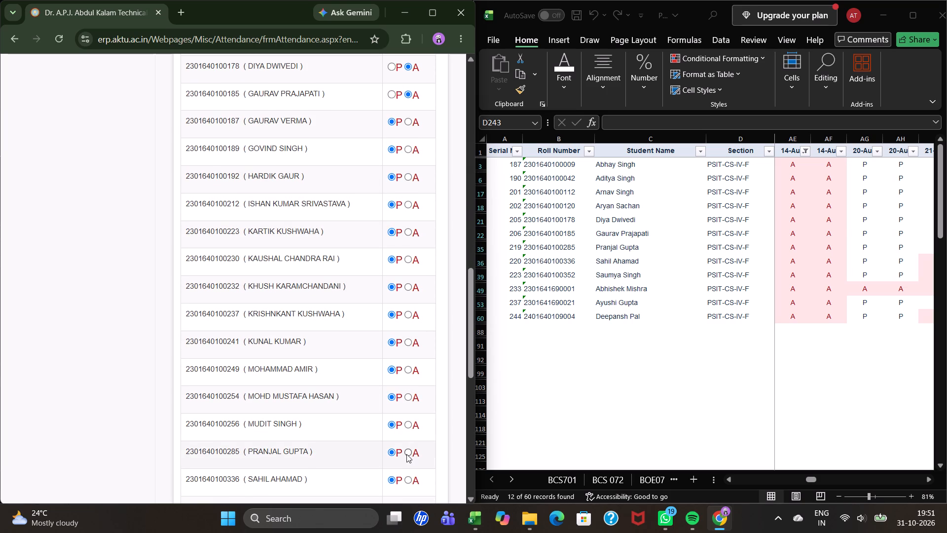
{"action": "left_click", "coordinate": [406, 454]}
{"action": "scroll", "coordinate": [406, 454], "scroll_direction": "down", "scroll_amount": 4}
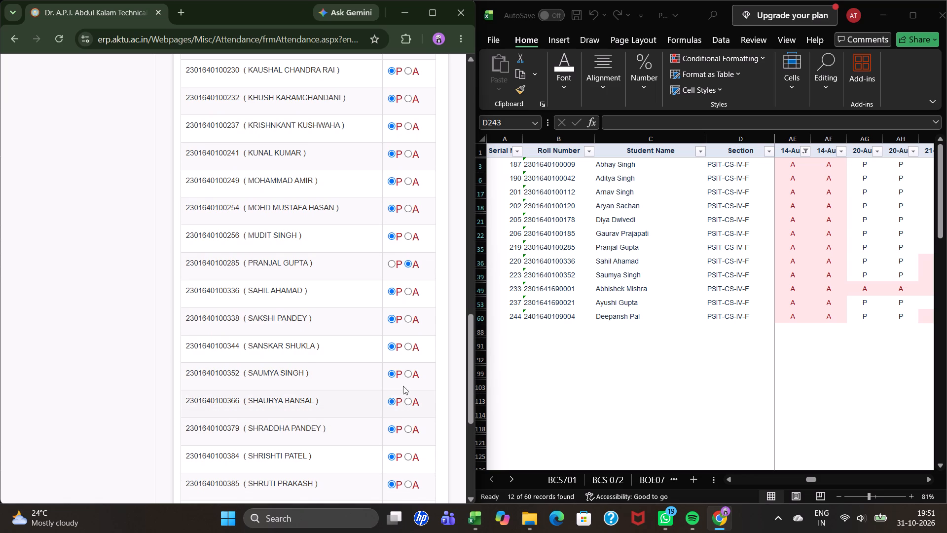
{"action": "left_click", "coordinate": [405, 293]}
{"action": "scroll", "coordinate": [411, 322], "scroll_direction": "down", "scroll_amount": 2}
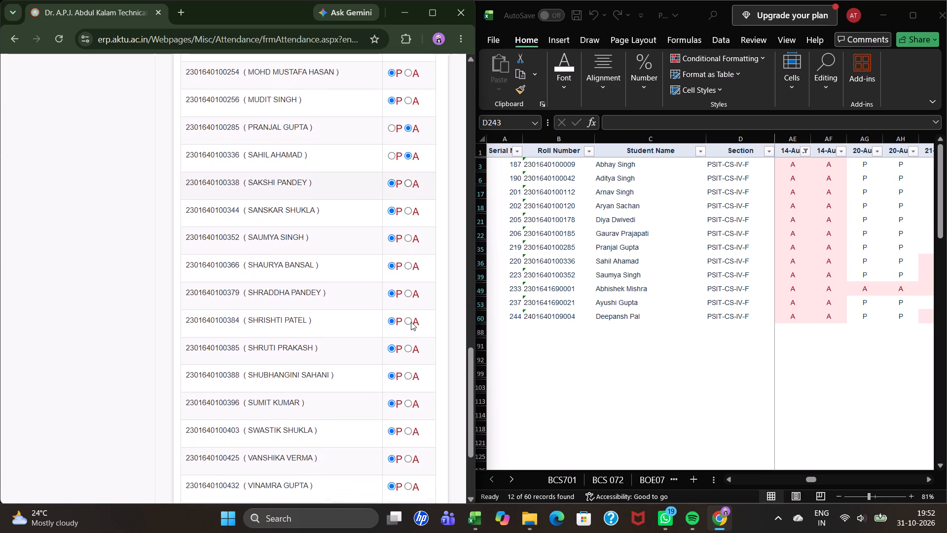
{"action": "scroll", "coordinate": [411, 322], "scroll_direction": "down", "scroll_amount": 1}
{"action": "left_click", "coordinate": [407, 236]}
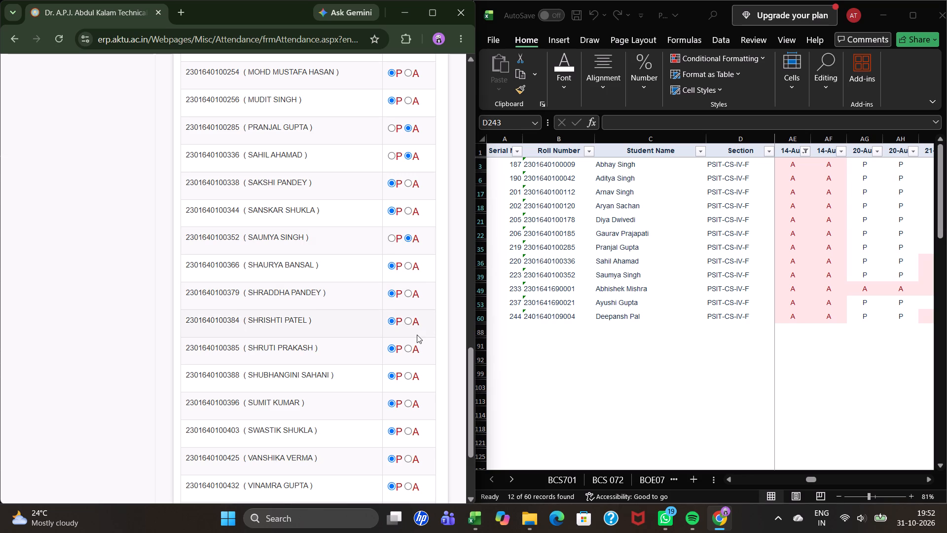
{"action": "scroll", "coordinate": [417, 335], "scroll_direction": "down", "scroll_amount": 3}
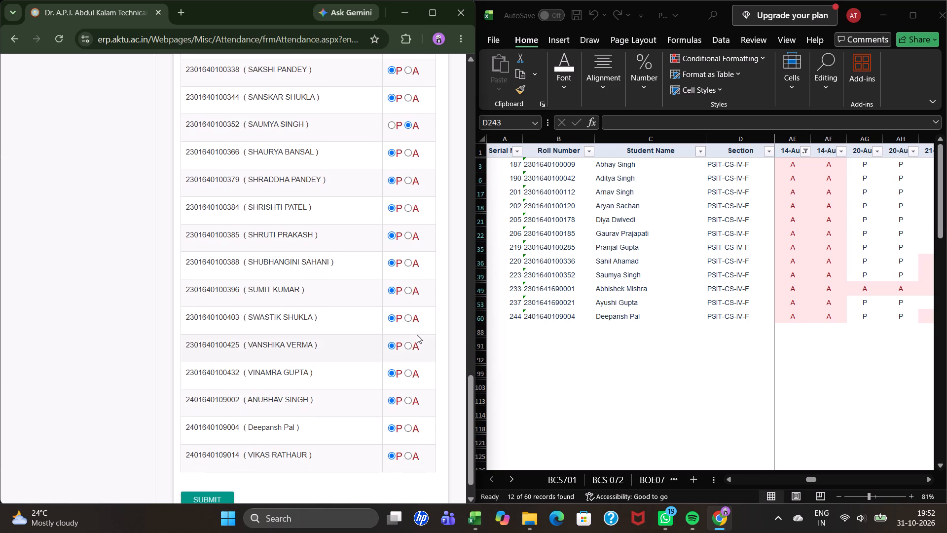
{"action": "left_click", "coordinate": [409, 427]}
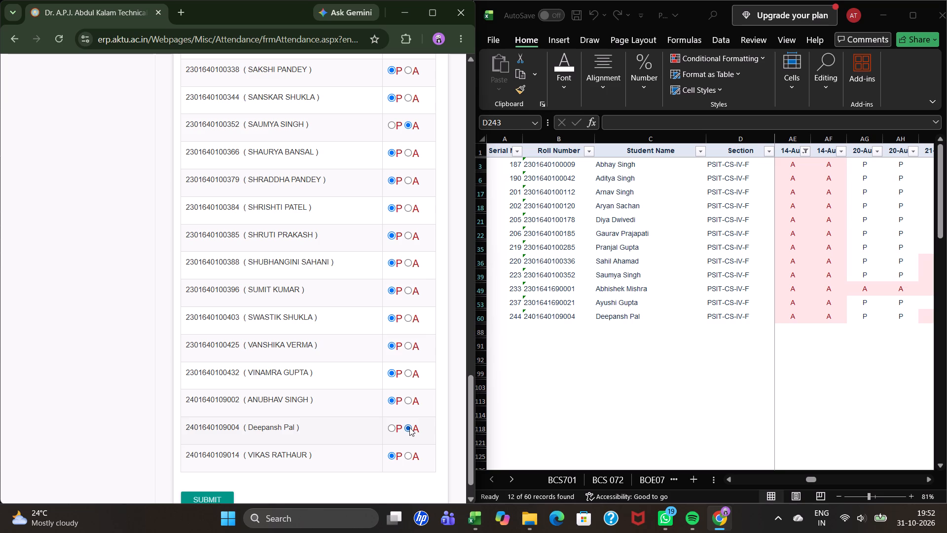
Check the marked absences, submit the 14 August attendance, dismiss the confirmation and reload the attendance form.
{"action": "scroll", "coordinate": [292, 358], "scroll_direction": "up", "scroll_amount": 8}
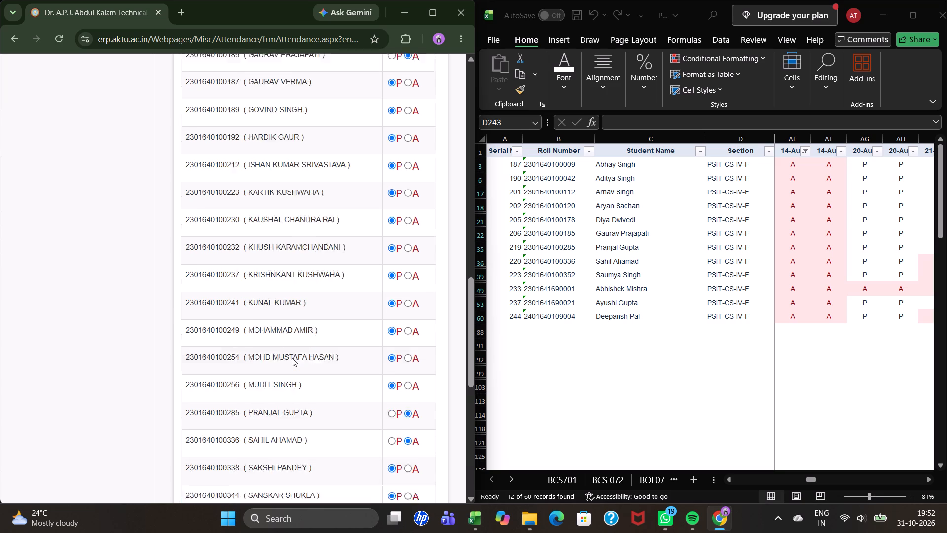
{"action": "scroll", "coordinate": [292, 358], "scroll_direction": "up", "scroll_amount": 4}
{"action": "scroll", "coordinate": [292, 358], "scroll_direction": "down", "scroll_amount": 6}
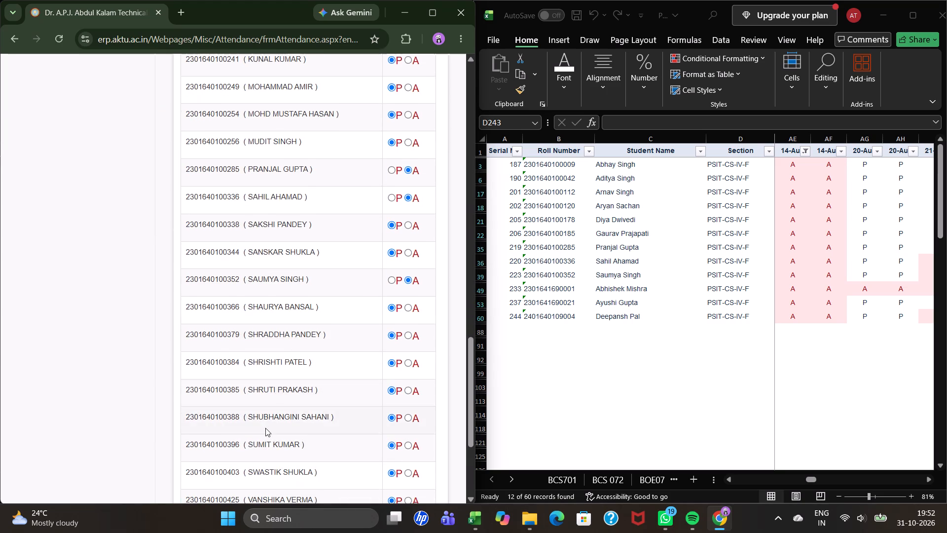
{"action": "scroll", "coordinate": [265, 428], "scroll_direction": "down", "scroll_amount": 7}
{"action": "left_click", "coordinate": [215, 463]}
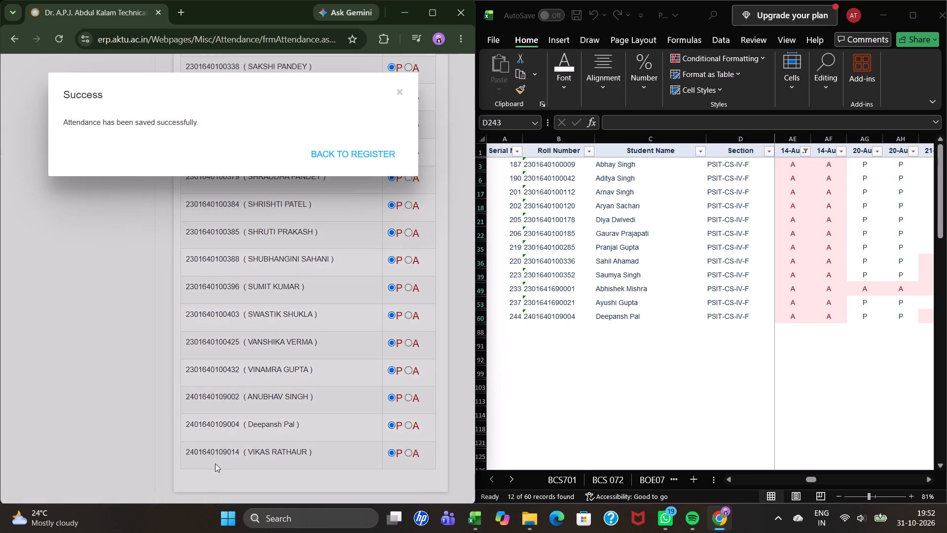
{"action": "left_click", "coordinate": [91, 207]}
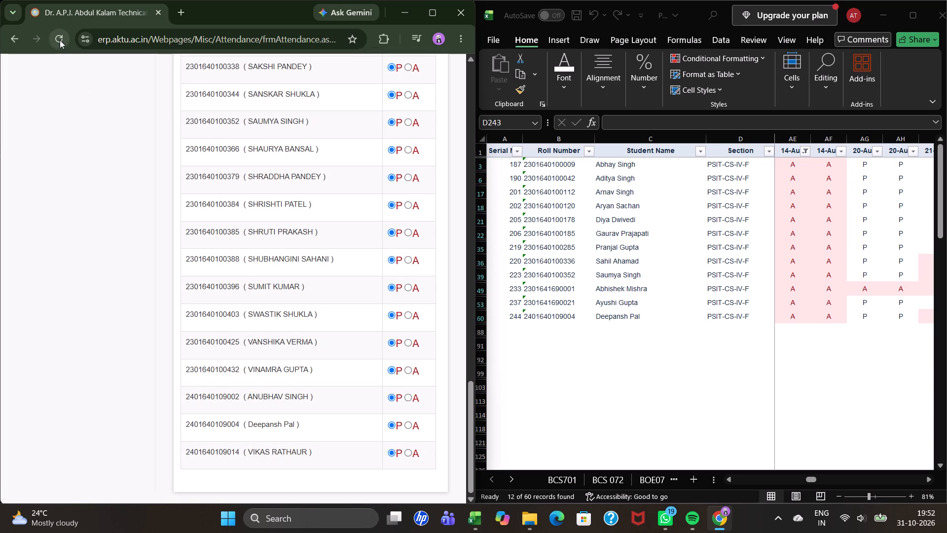
{"action": "left_click", "coordinate": [60, 40]}
{"action": "left_click", "coordinate": [60, 40]}
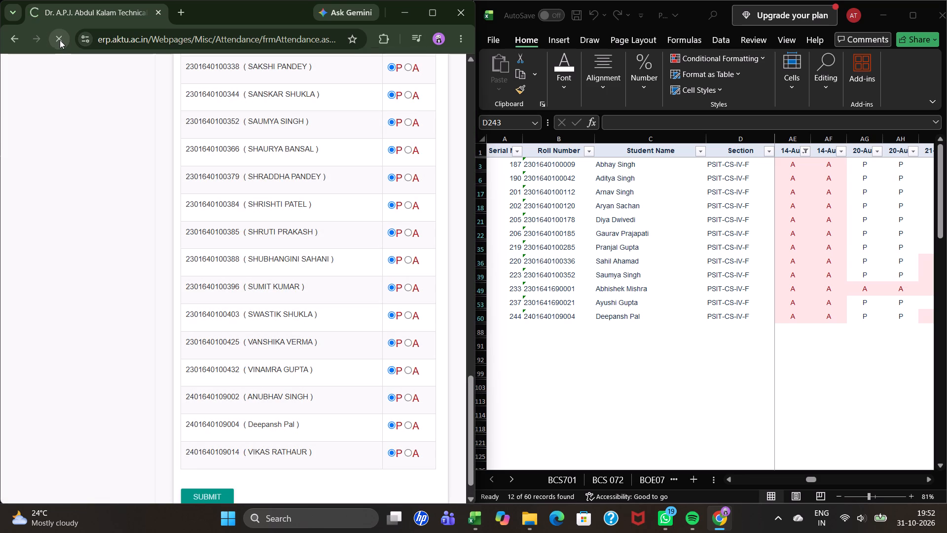
{"action": "left_click", "coordinate": [60, 40]}
In the Excel sheet, clear the 14-Aug filter and move on to the 20-Aug column.
{"action": "left_click", "coordinate": [806, 148]}
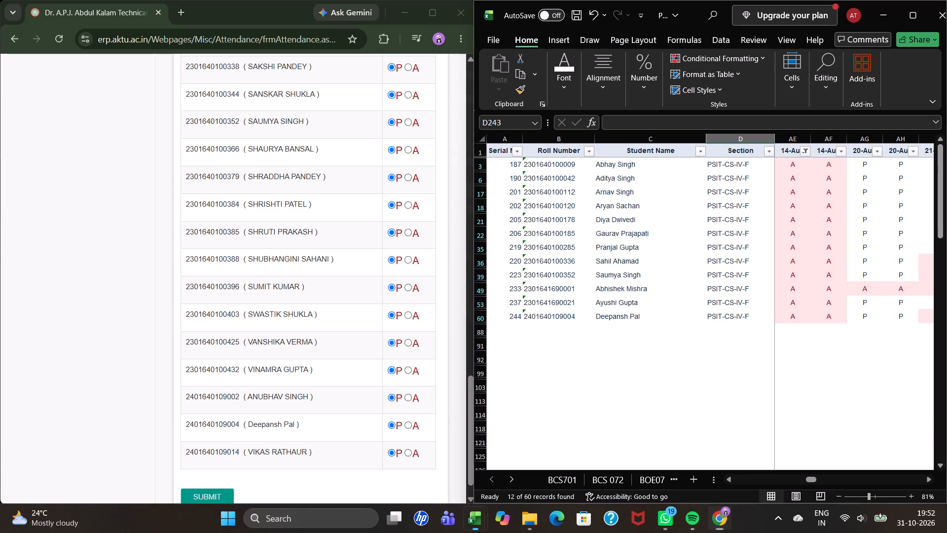
{"action": "left_click", "coordinate": [806, 148]}
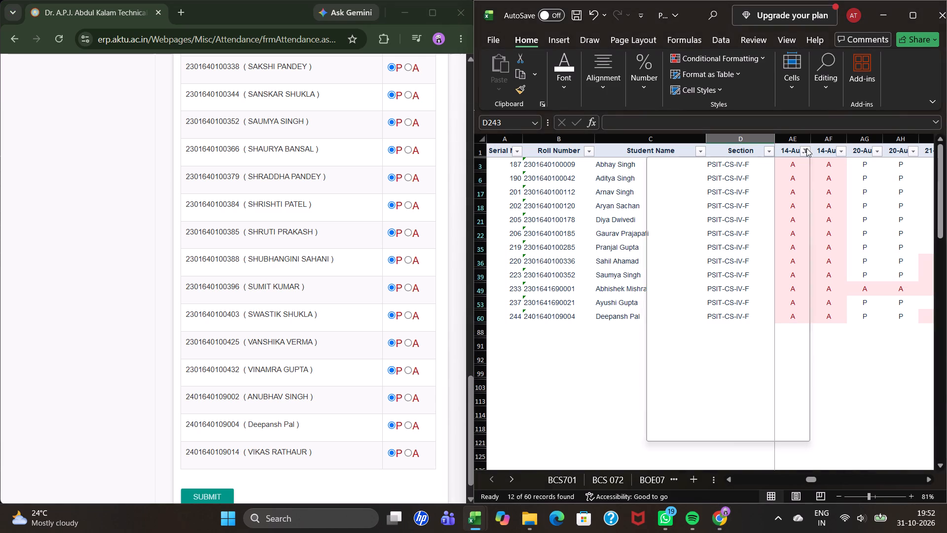
{"action": "left_click", "coordinate": [746, 239]}
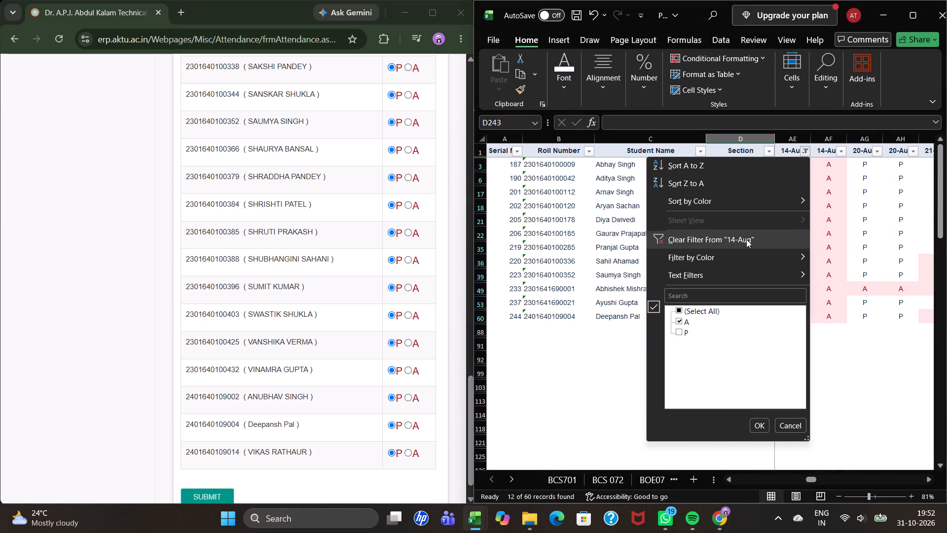
{"action": "scroll", "coordinate": [833, 239], "scroll_direction": "left", "scroll_amount": 1}
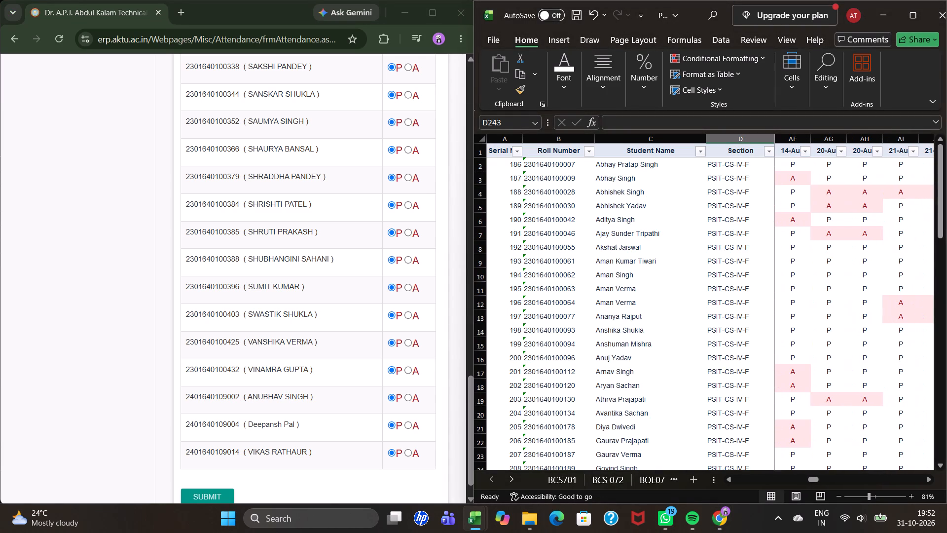
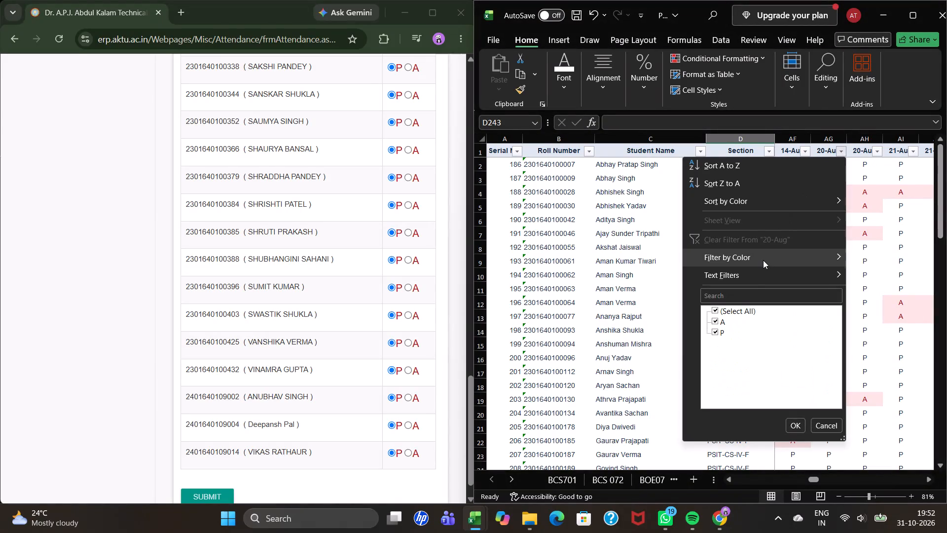
Filter the first 20-Aug column in the Excel sheet to show only the A entries.
{"action": "left_click", "coordinate": [714, 333]}
{"action": "left_click", "coordinate": [797, 428]}
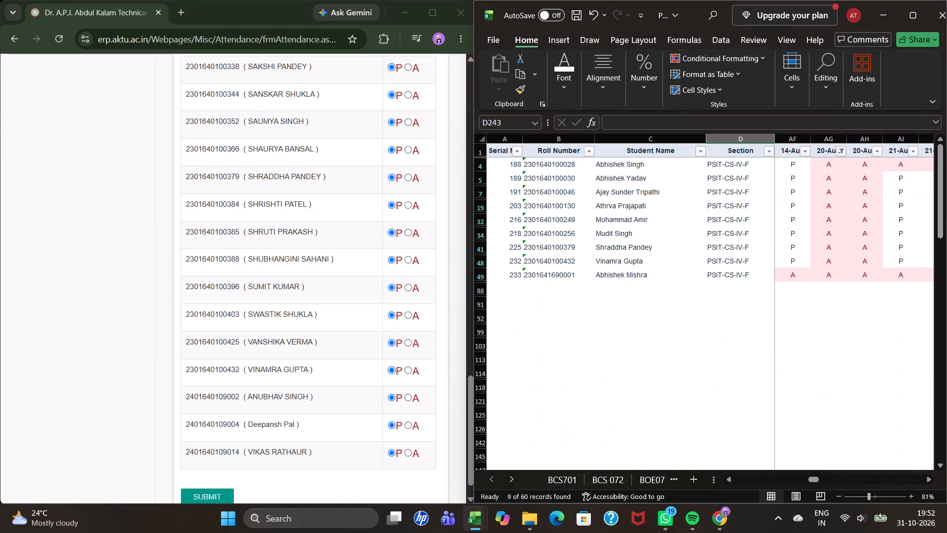
Reload the Add Attendance form in the ERP and set the attendance date to 20 August 2026.
{"action": "scroll", "coordinate": [282, 132], "scroll_direction": "up", "scroll_amount": 13}
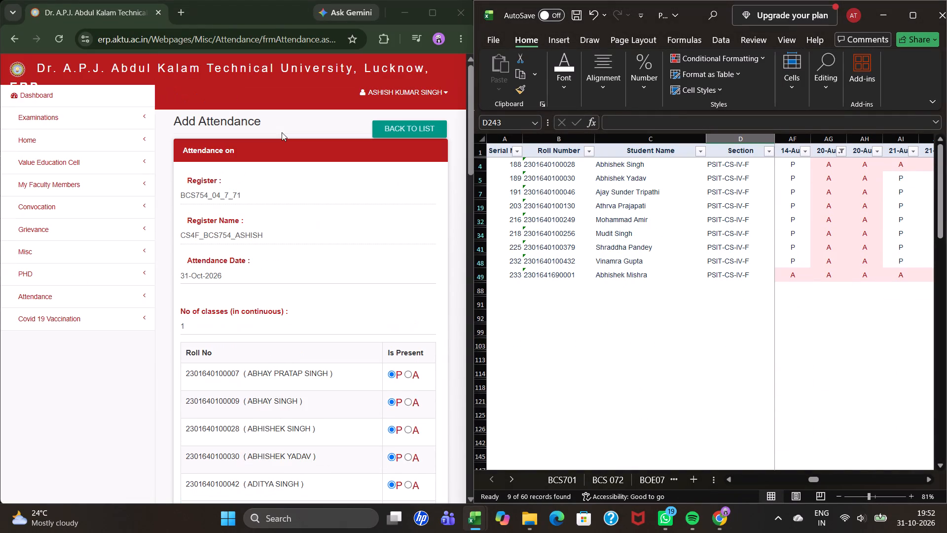
{"action": "left_click", "coordinate": [55, 34]}
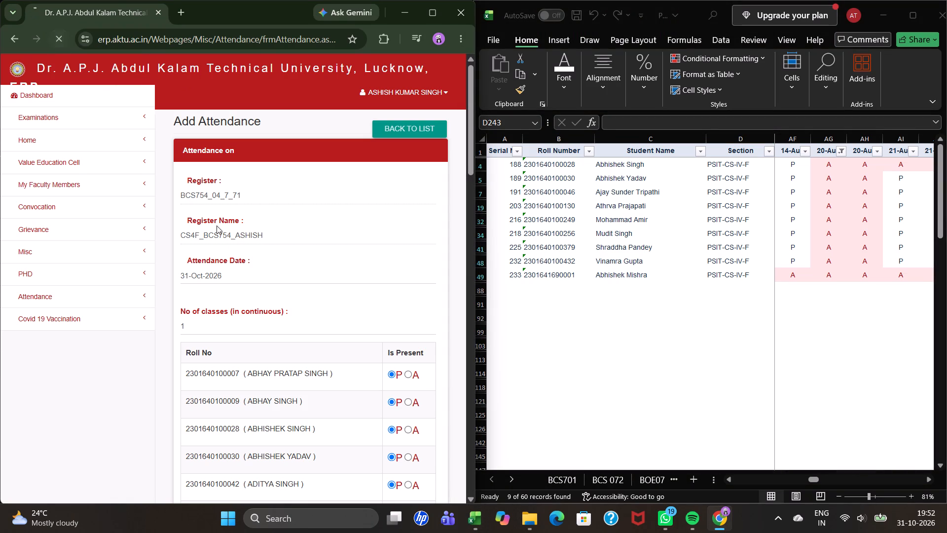
{"action": "left_click", "coordinate": [233, 275]}
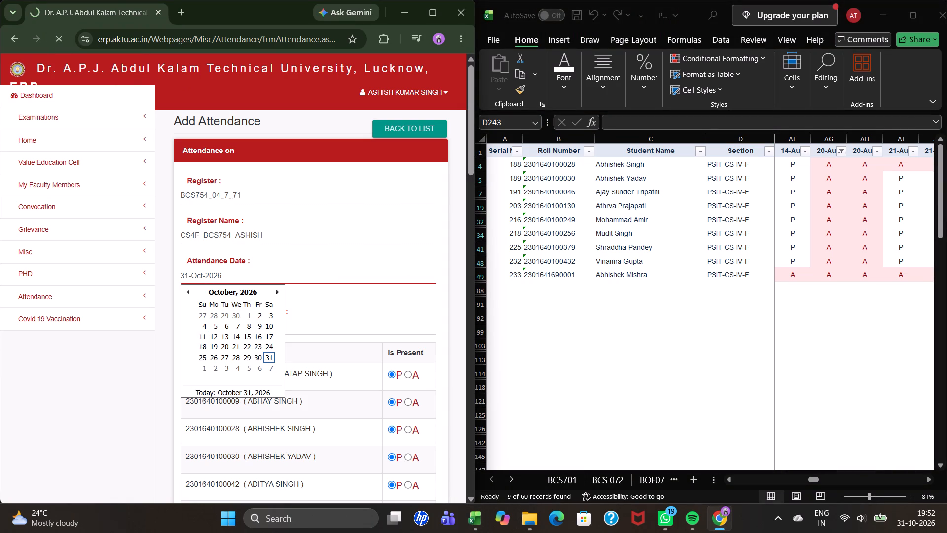
{"action": "left_click", "coordinate": [228, 269]}
{"action": "left_click", "coordinate": [190, 296]}
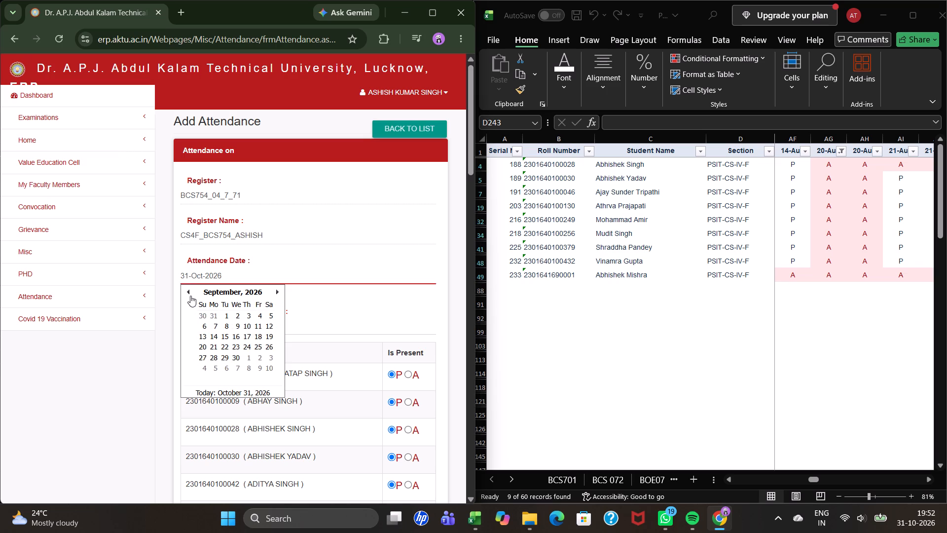
{"action": "left_click", "coordinate": [190, 296]}
{"action": "left_click", "coordinate": [247, 345]}
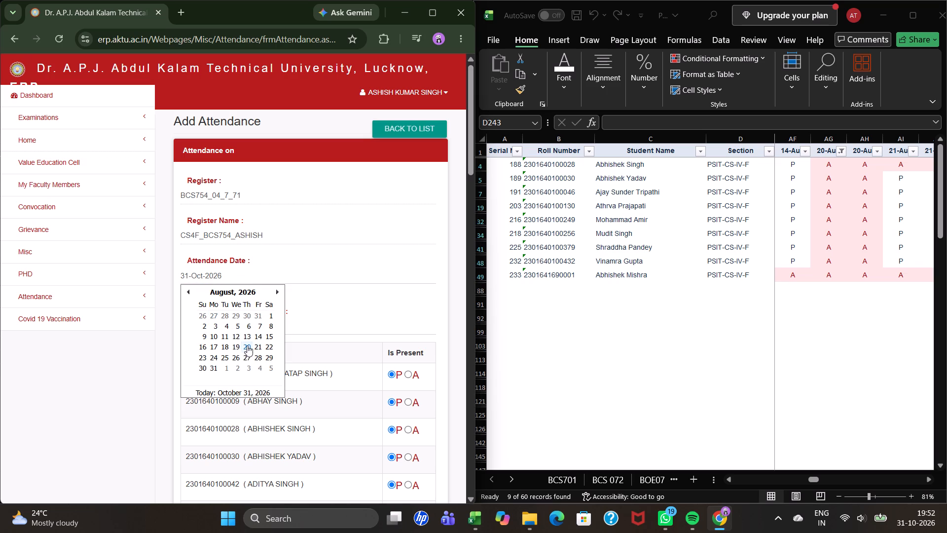
Mark as absent the first four students of the filtered 20-Aug list.
{"action": "scroll", "coordinate": [305, 362], "scroll_direction": "down", "scroll_amount": 1}
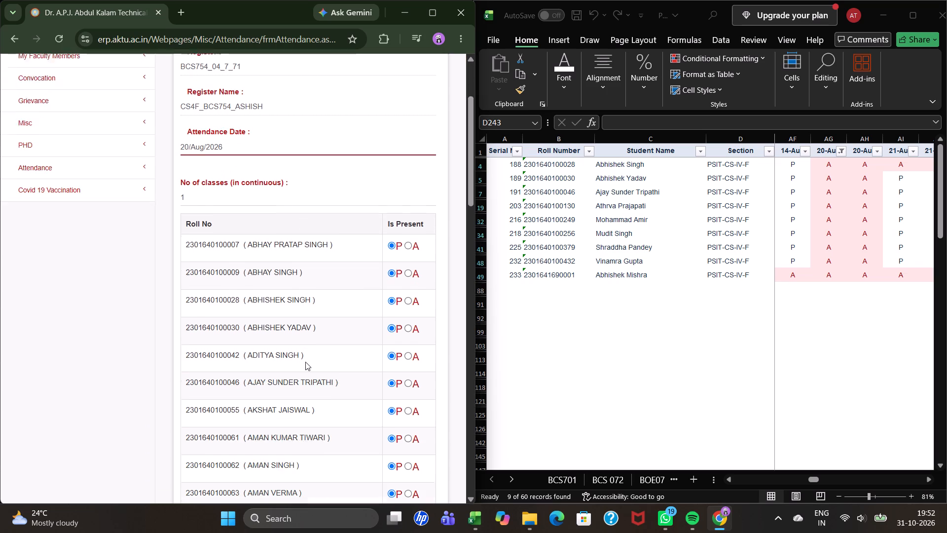
{"action": "scroll", "coordinate": [305, 362], "scroll_direction": "down", "scroll_amount": 2}
{"action": "left_click", "coordinate": [408, 226]}
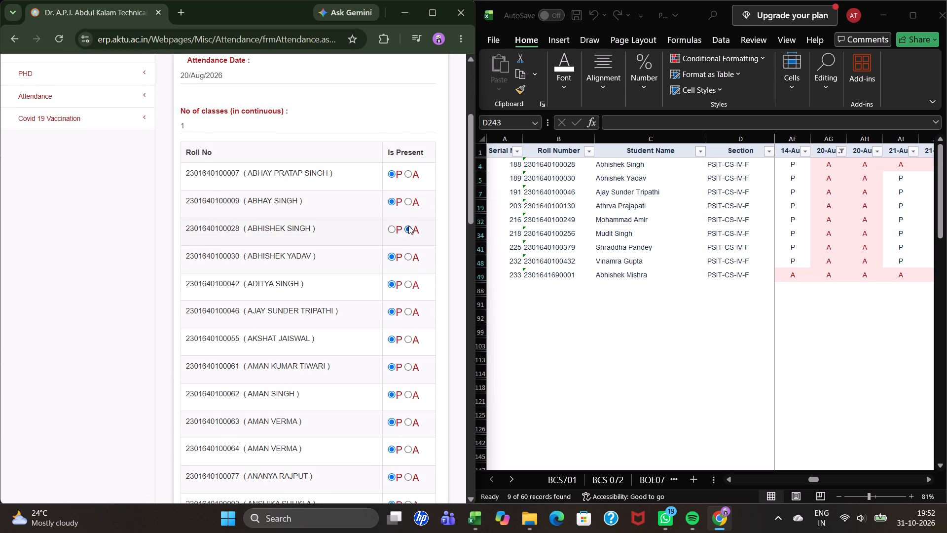
{"action": "left_click", "coordinate": [406, 257]}
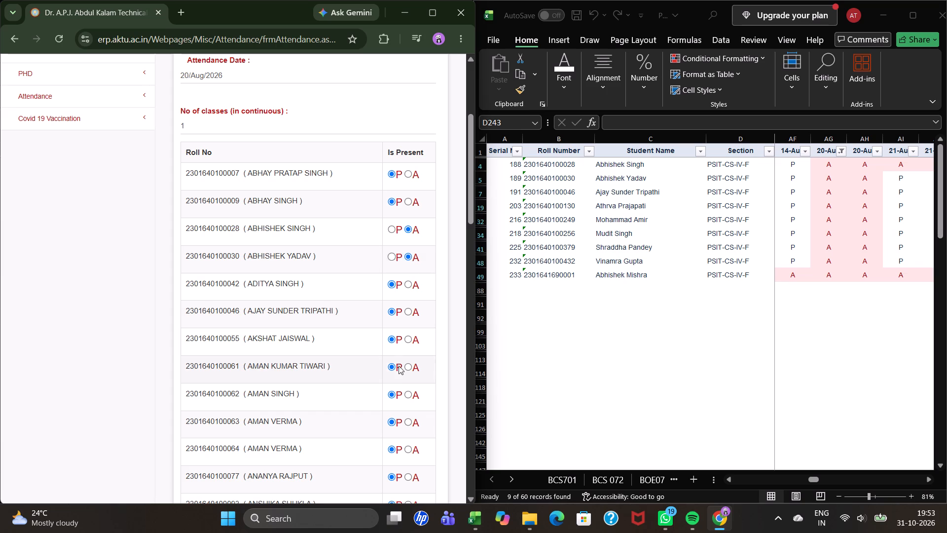
{"action": "left_click", "coordinate": [408, 310]}
{"action": "scroll", "coordinate": [399, 430], "scroll_direction": "down", "scroll_amount": 1}
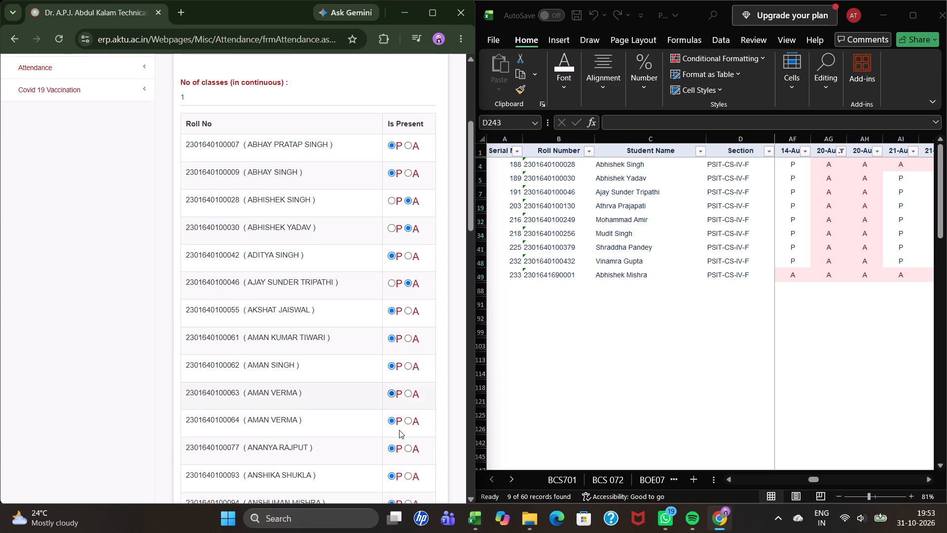
{"action": "scroll", "coordinate": [399, 430], "scroll_direction": "down", "scroll_amount": 3}
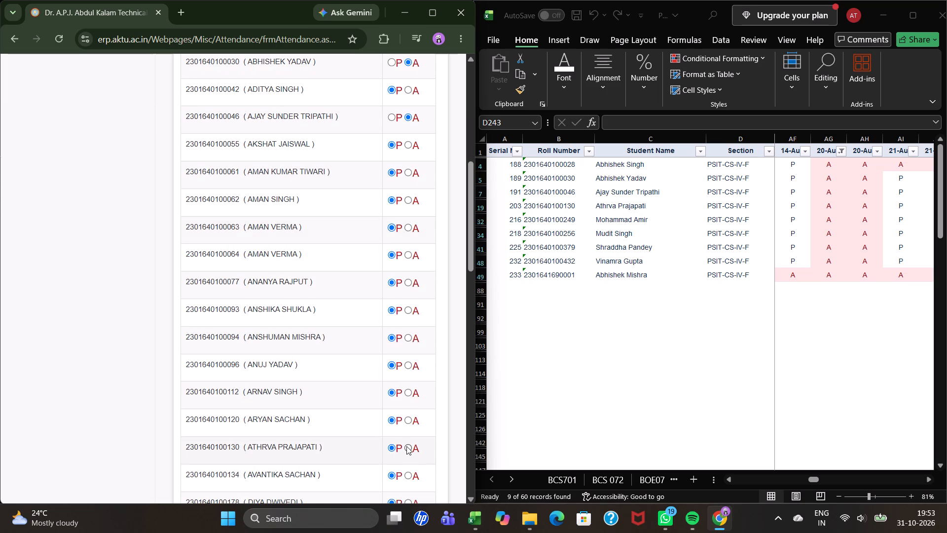
{"action": "left_click", "coordinate": [408, 448]}
Mark as absent the fifth to eighth students of the filtered 20-Aug list.
{"action": "scroll", "coordinate": [408, 448], "scroll_direction": "down", "scroll_amount": 2}
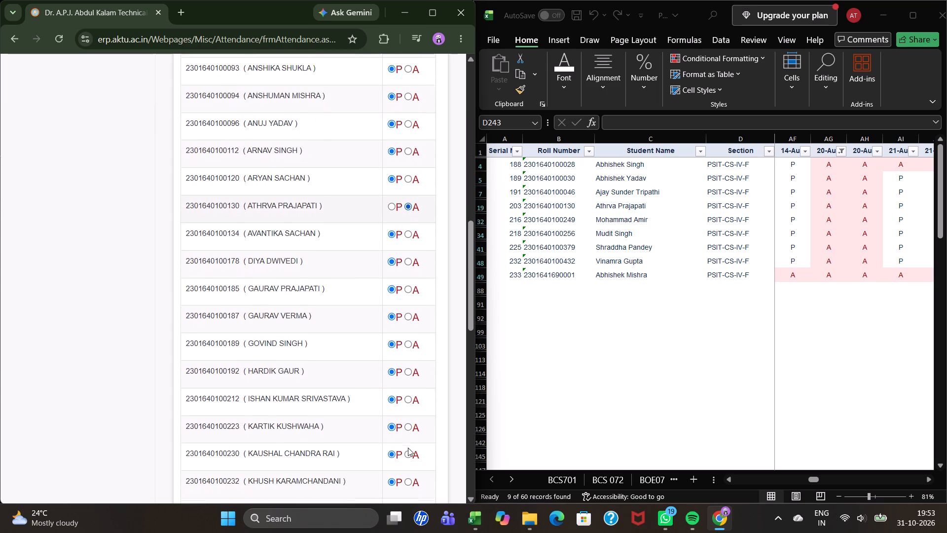
{"action": "scroll", "coordinate": [408, 448], "scroll_direction": "down", "scroll_amount": 6}
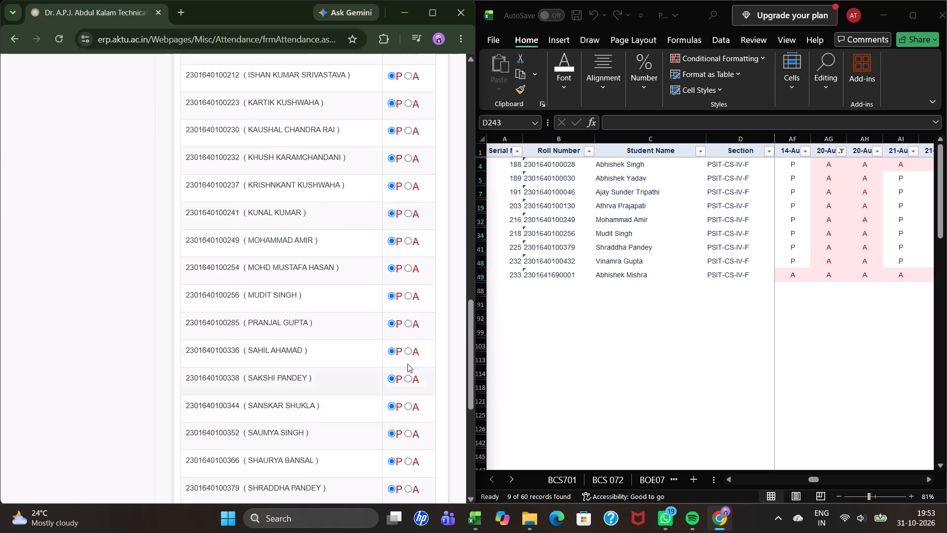
{"action": "left_click", "coordinate": [406, 242]}
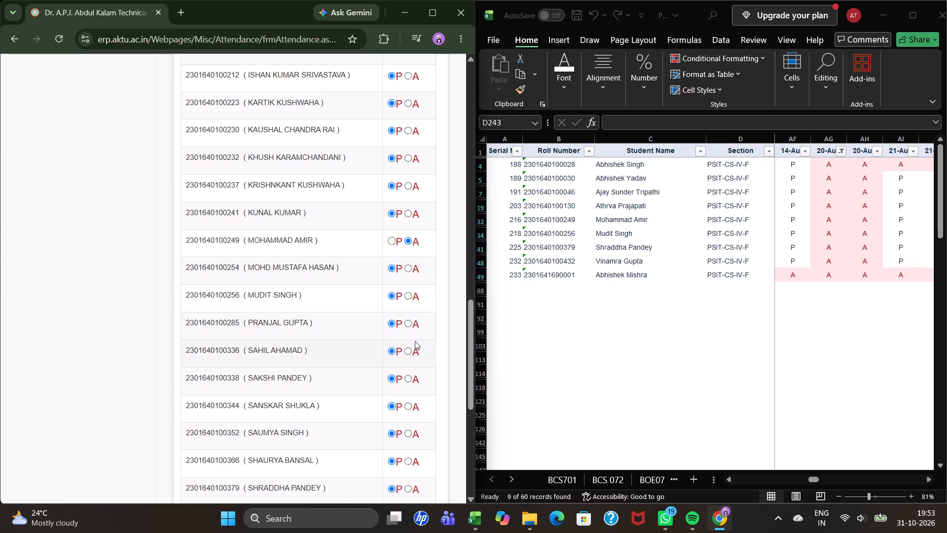
{"action": "left_click", "coordinate": [409, 298]}
{"action": "scroll", "coordinate": [409, 298], "scroll_direction": "down", "scroll_amount": 3}
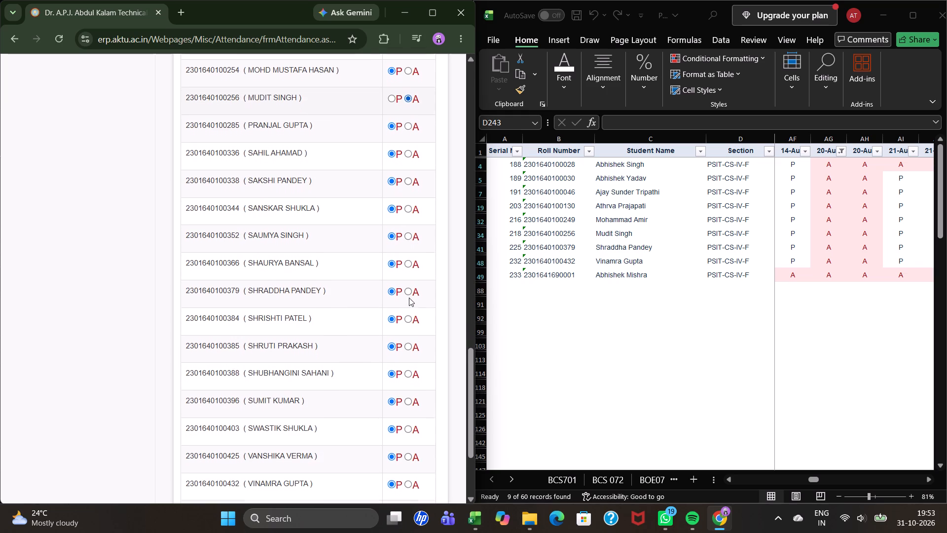
{"action": "scroll", "coordinate": [409, 298], "scroll_direction": "down", "scroll_amount": 1}
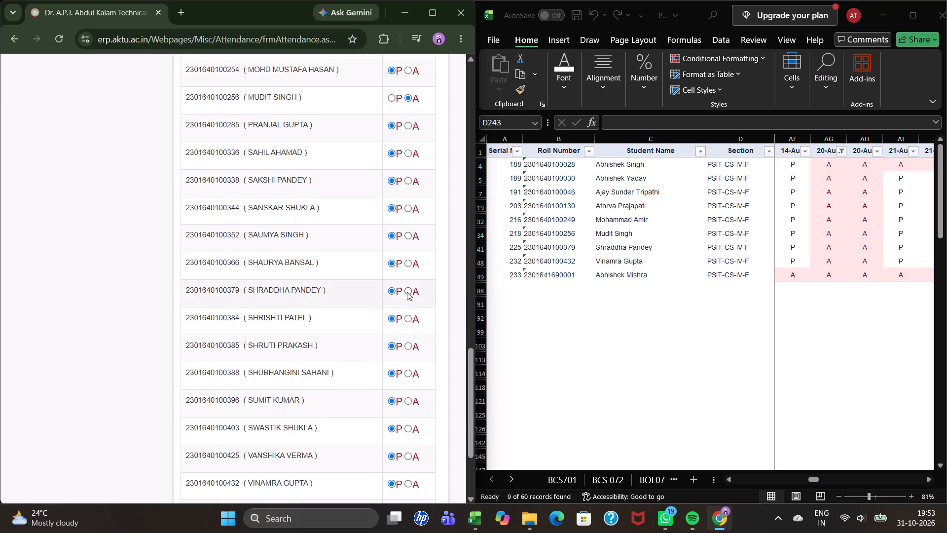
{"action": "left_click", "coordinate": [407, 292]}
{"action": "scroll", "coordinate": [412, 348], "scroll_direction": "down", "scroll_amount": 1}
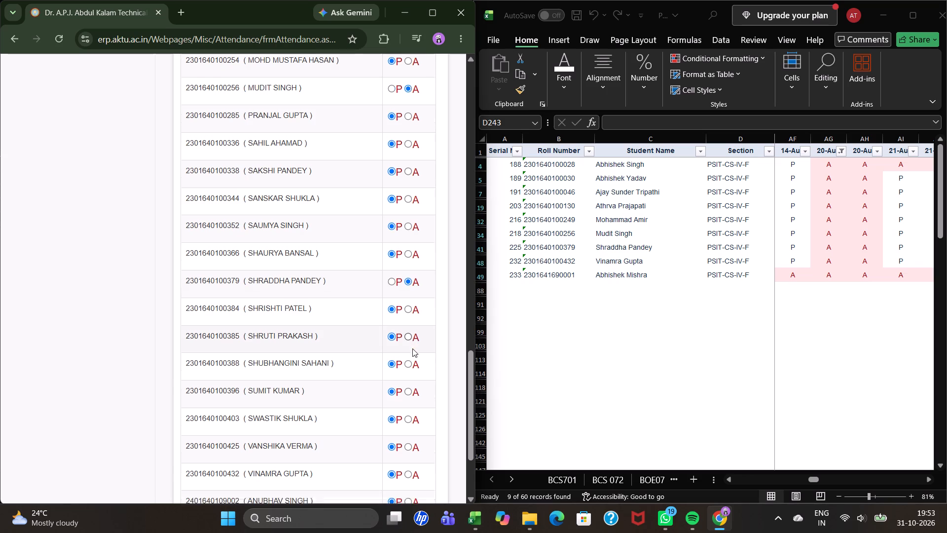
{"action": "scroll", "coordinate": [412, 348], "scroll_direction": "down", "scroll_amount": 1}
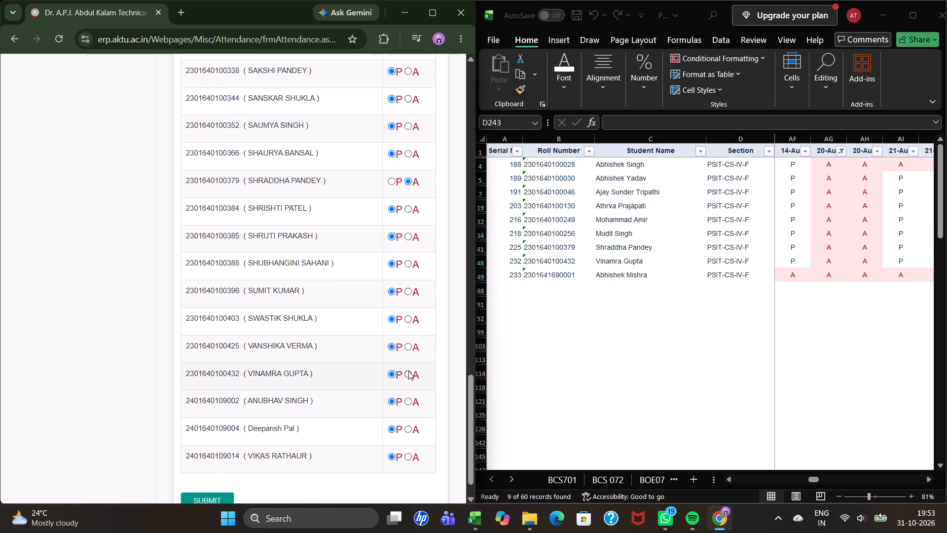
{"action": "left_click", "coordinate": [408, 371]}
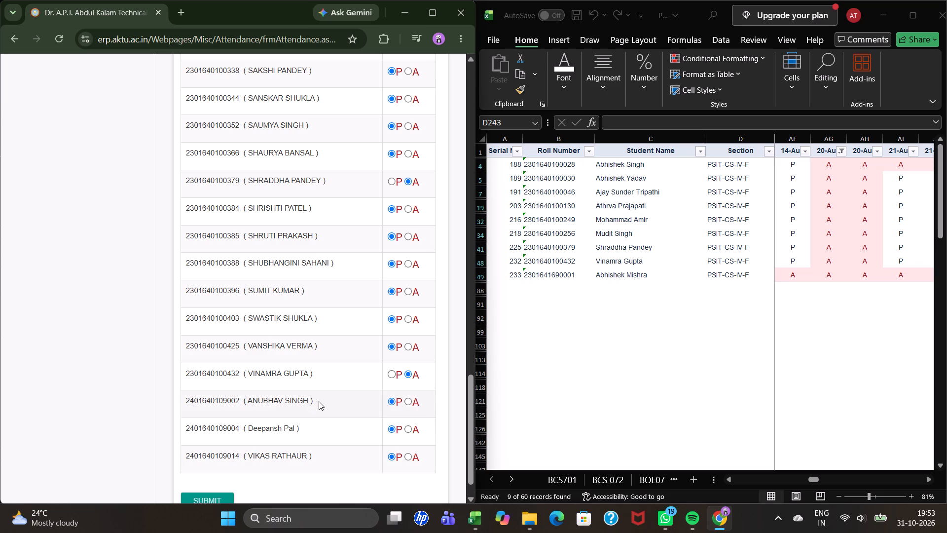
Check the marked absences against the filtered list and submit the 20 August attendance.
{"action": "scroll", "coordinate": [328, 303], "scroll_direction": "up", "scroll_amount": 11}
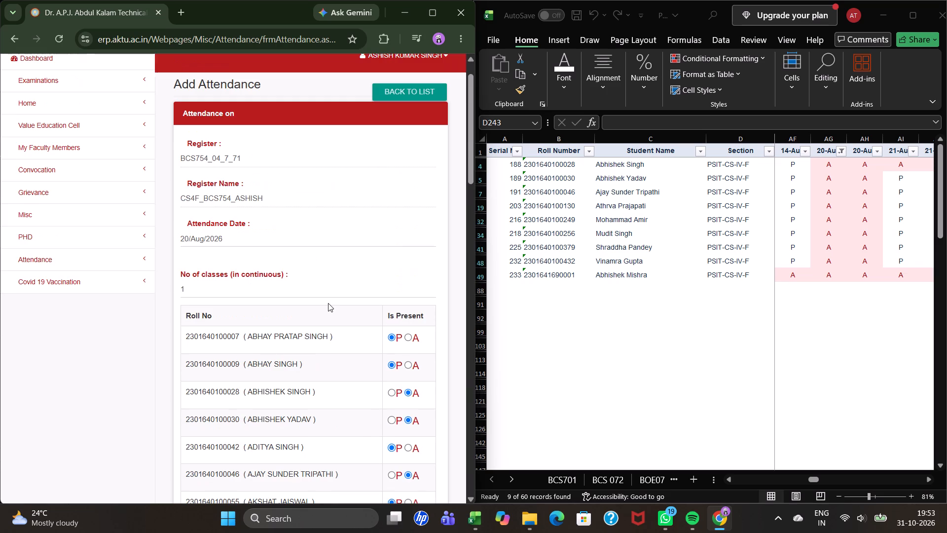
{"action": "scroll", "coordinate": [328, 303], "scroll_direction": "down", "scroll_amount": 8}
{"action": "scroll", "coordinate": [328, 303], "scroll_direction": "up", "scroll_amount": 12}
{"action": "scroll", "coordinate": [328, 303], "scroll_direction": "down", "scroll_amount": 8}
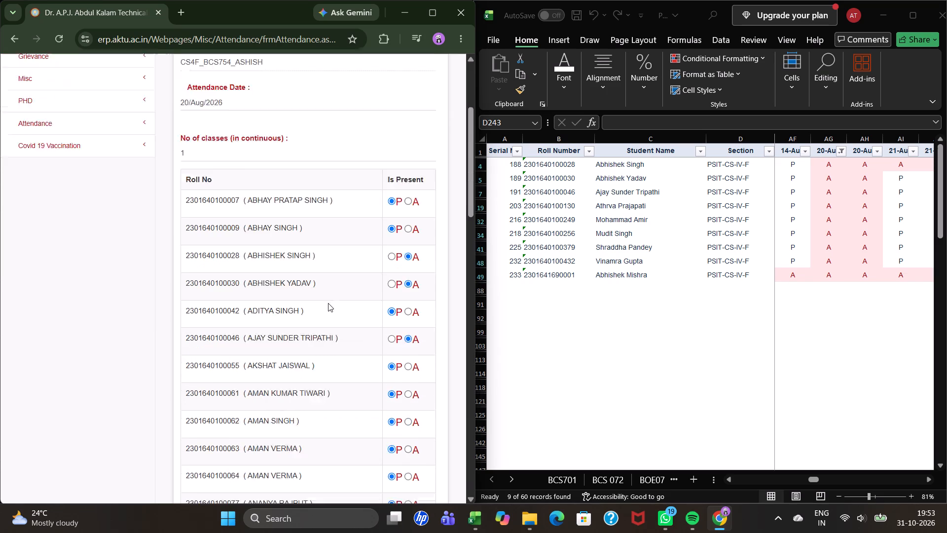
{"action": "scroll", "coordinate": [328, 303], "scroll_direction": "down", "scroll_amount": 5}
{"action": "left_click", "coordinate": [221, 464]}
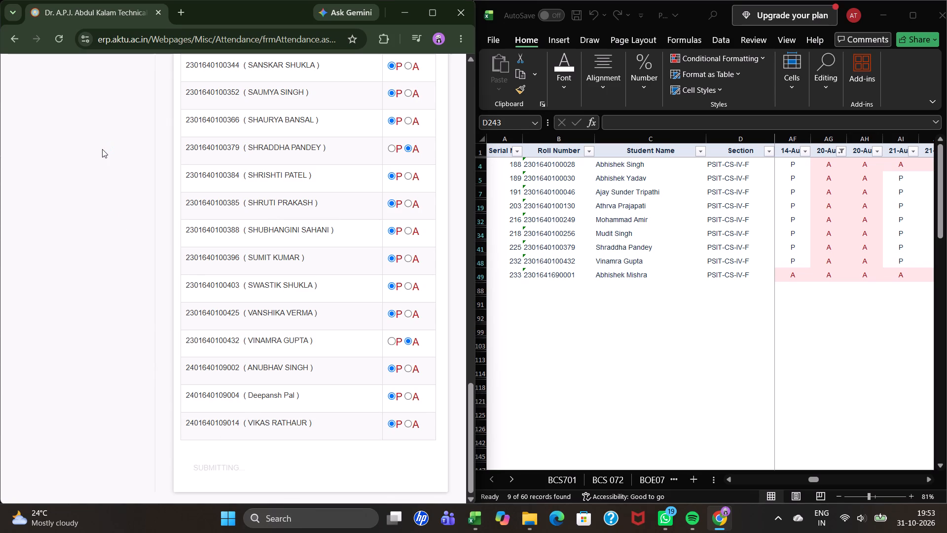
{"action": "scroll", "coordinate": [152, 274], "scroll_direction": "down", "scroll_amount": 7}
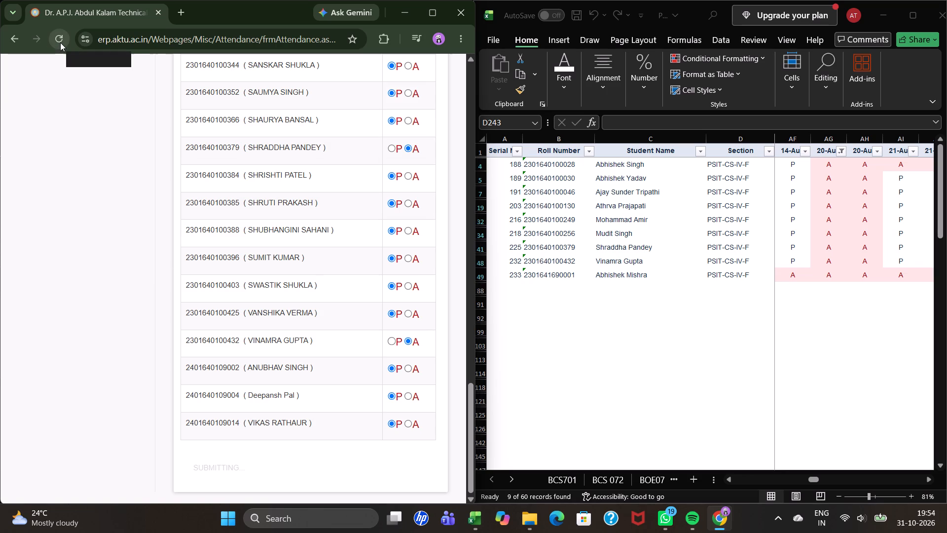
Close the ERP attendance tab and reopen Google Chrome with the panda-avatar profile.
{"action": "left_click", "coordinate": [158, 9]}
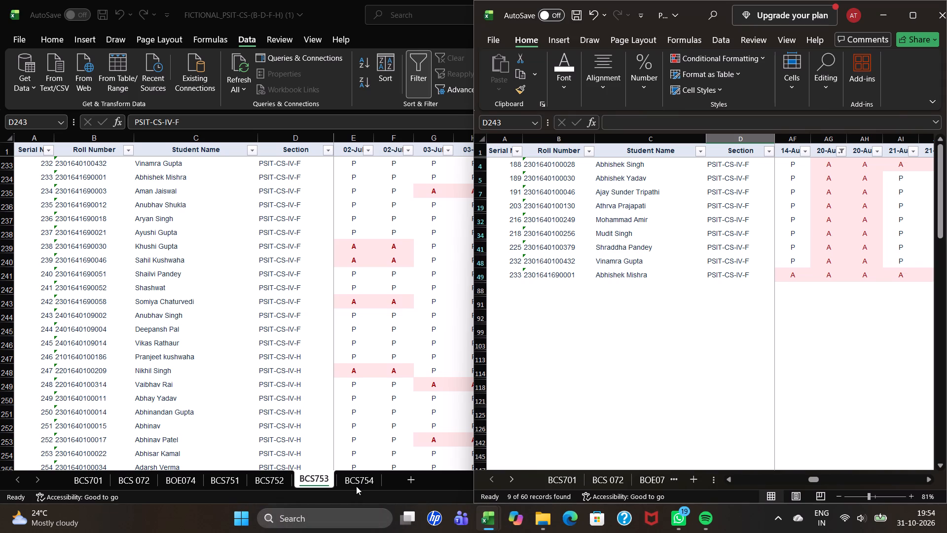
{"action": "left_click", "coordinate": [352, 518]}
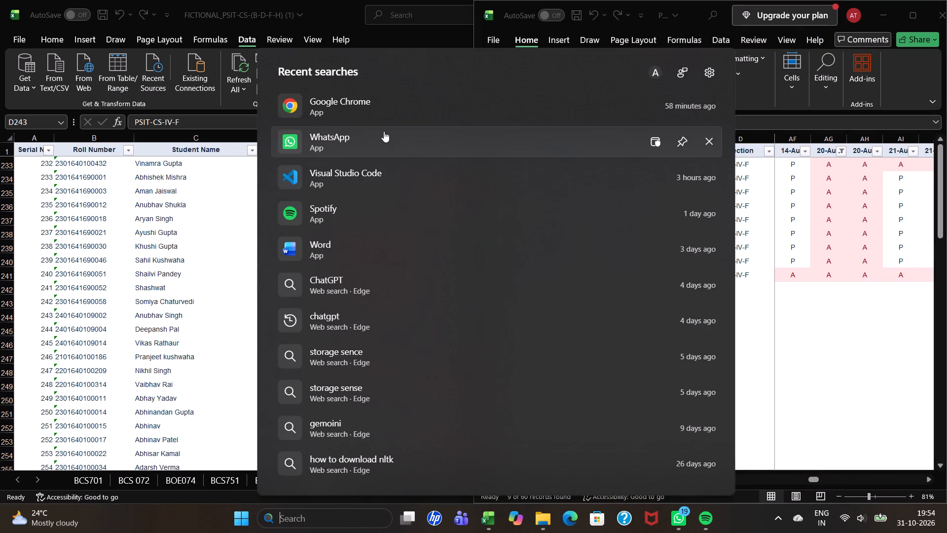
{"action": "left_click", "coordinate": [391, 105]}
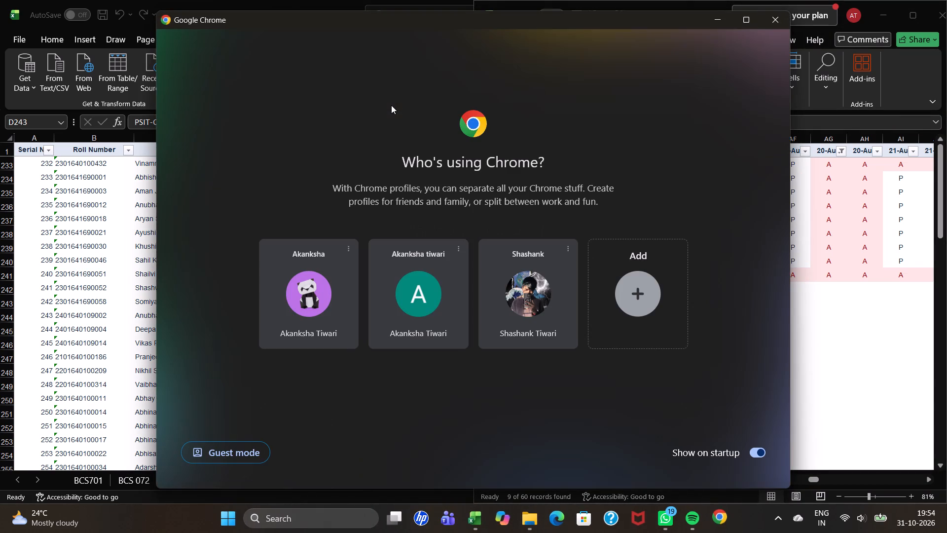
{"action": "left_click", "coordinate": [344, 280]}
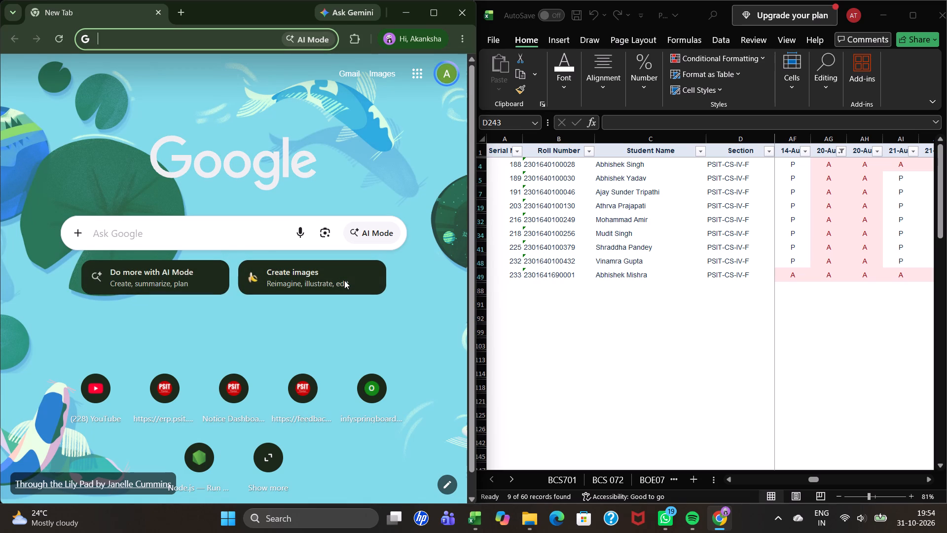
Search Google for "aktu erp" and open the AKTU ERP site.
{"action": "left_click", "coordinate": [228, 237]}
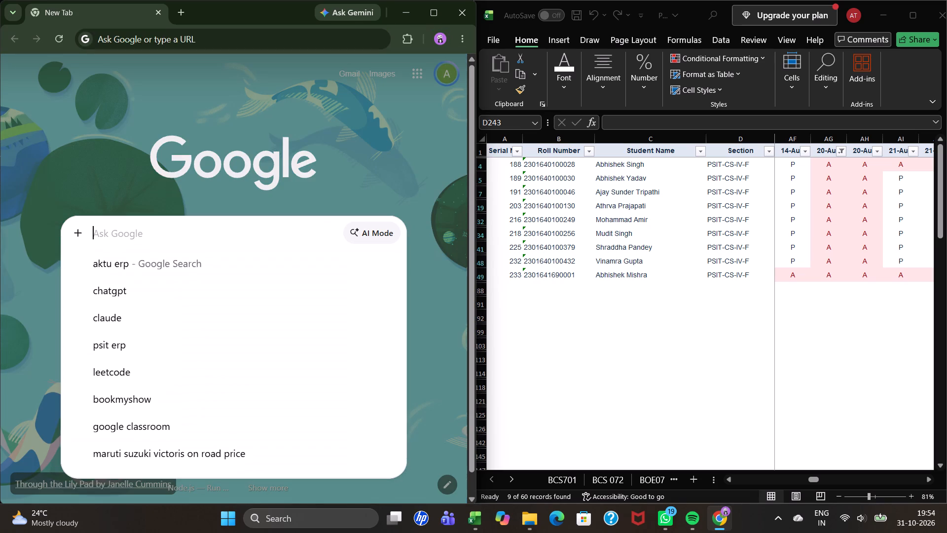
{"action": "left_click", "coordinate": [185, 260]}
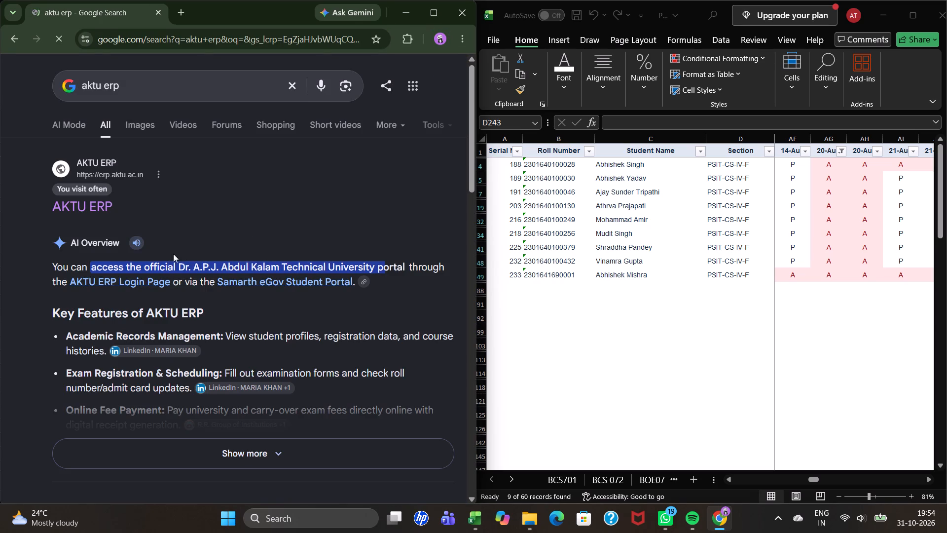
{"action": "left_click", "coordinate": [99, 203]}
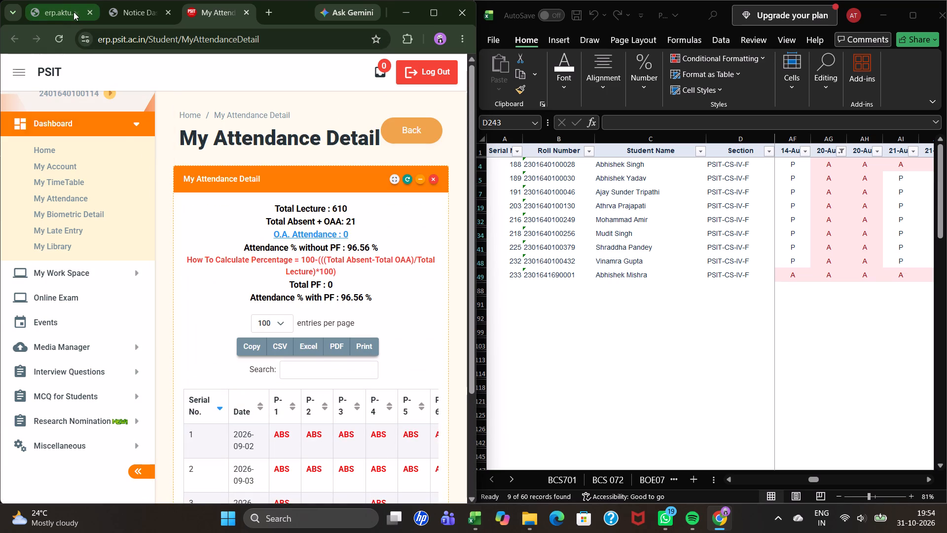
Close the Notice Dashboard tab.
{"action": "left_click", "coordinate": [169, 13]}
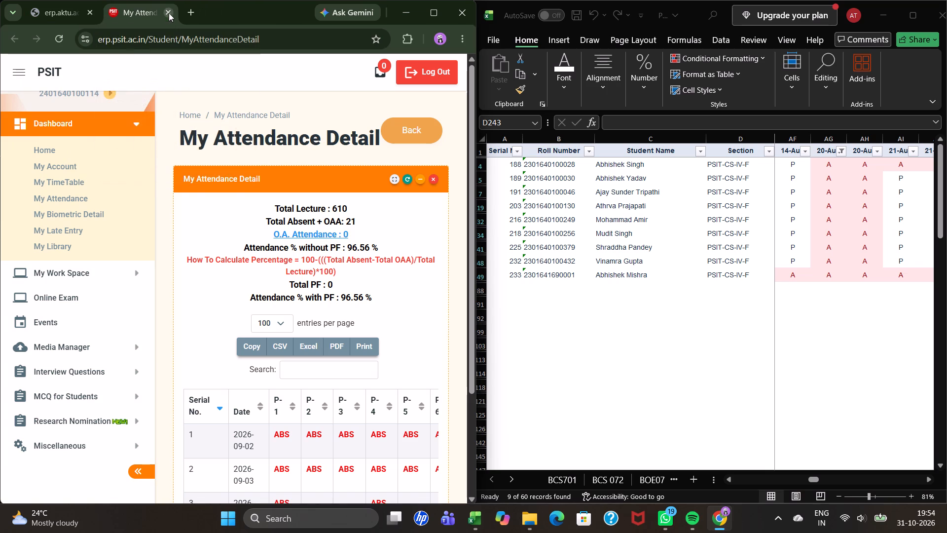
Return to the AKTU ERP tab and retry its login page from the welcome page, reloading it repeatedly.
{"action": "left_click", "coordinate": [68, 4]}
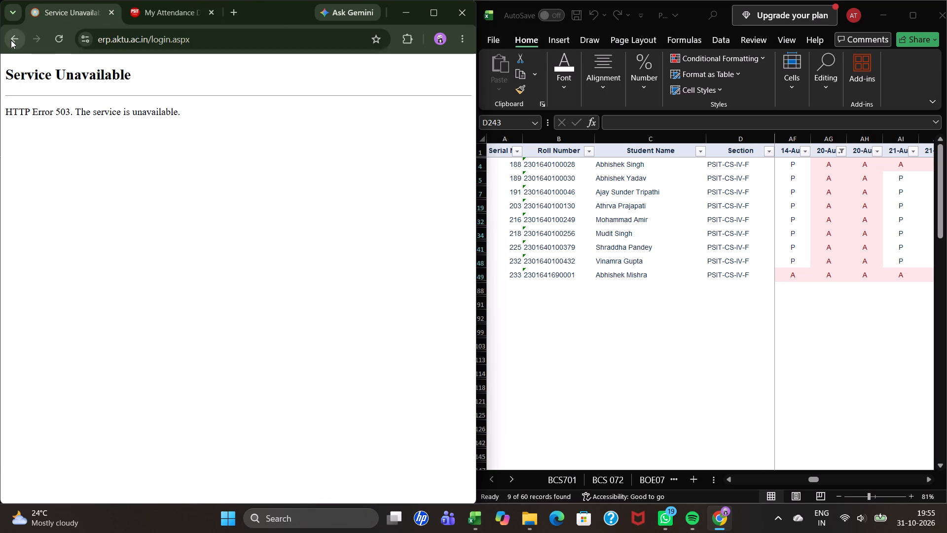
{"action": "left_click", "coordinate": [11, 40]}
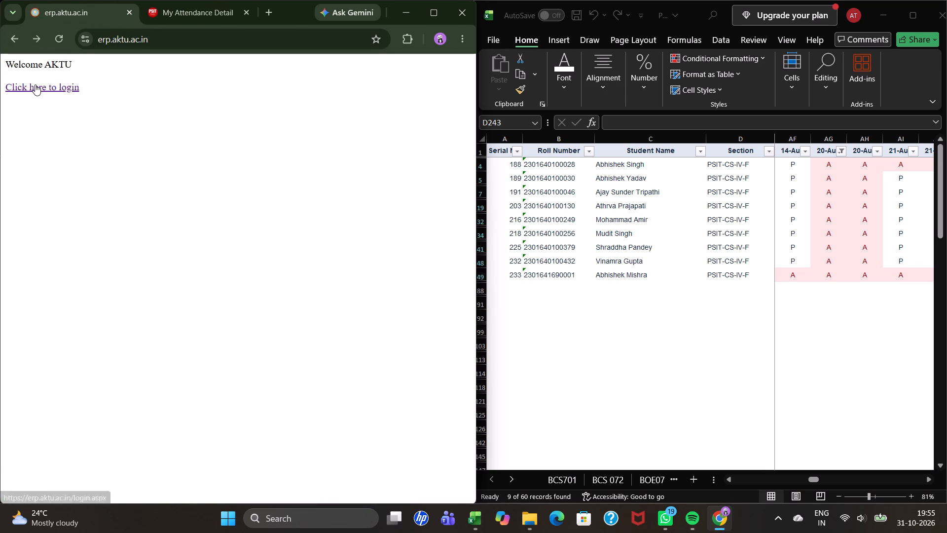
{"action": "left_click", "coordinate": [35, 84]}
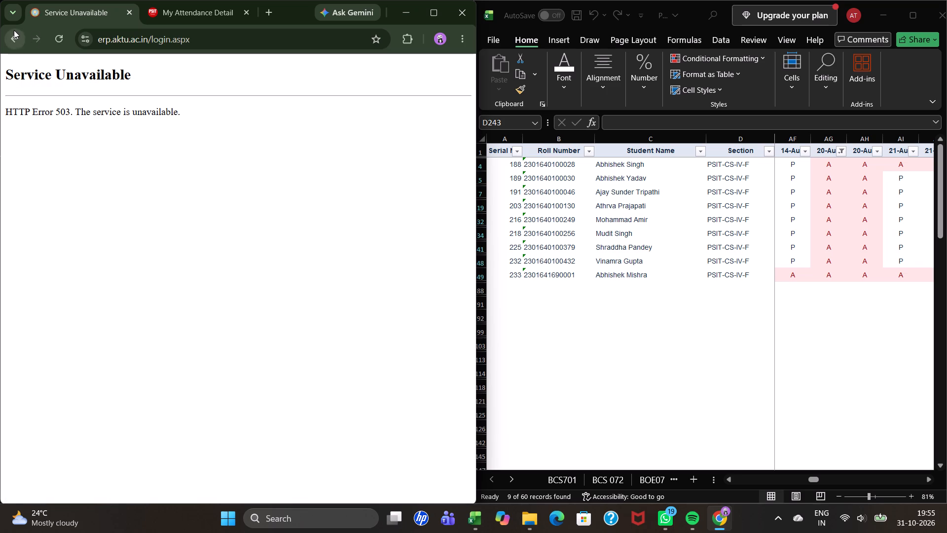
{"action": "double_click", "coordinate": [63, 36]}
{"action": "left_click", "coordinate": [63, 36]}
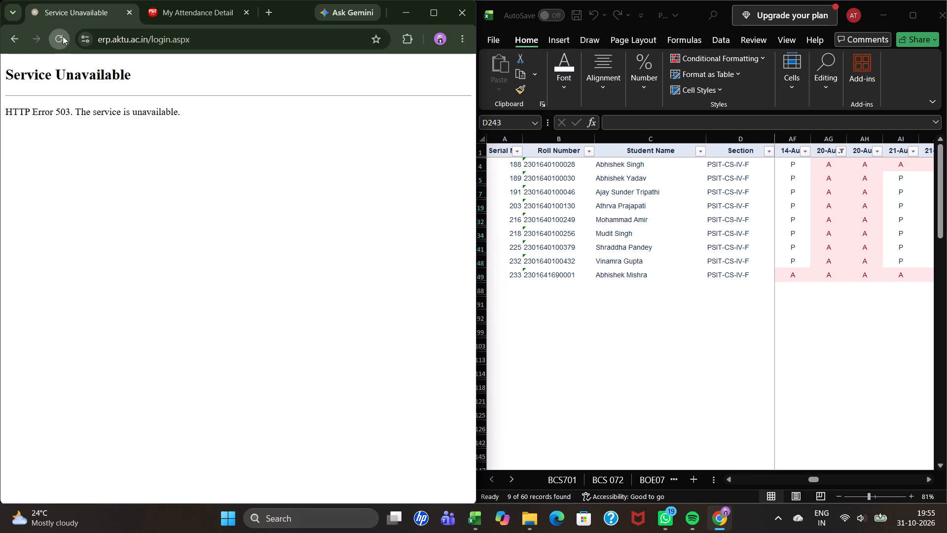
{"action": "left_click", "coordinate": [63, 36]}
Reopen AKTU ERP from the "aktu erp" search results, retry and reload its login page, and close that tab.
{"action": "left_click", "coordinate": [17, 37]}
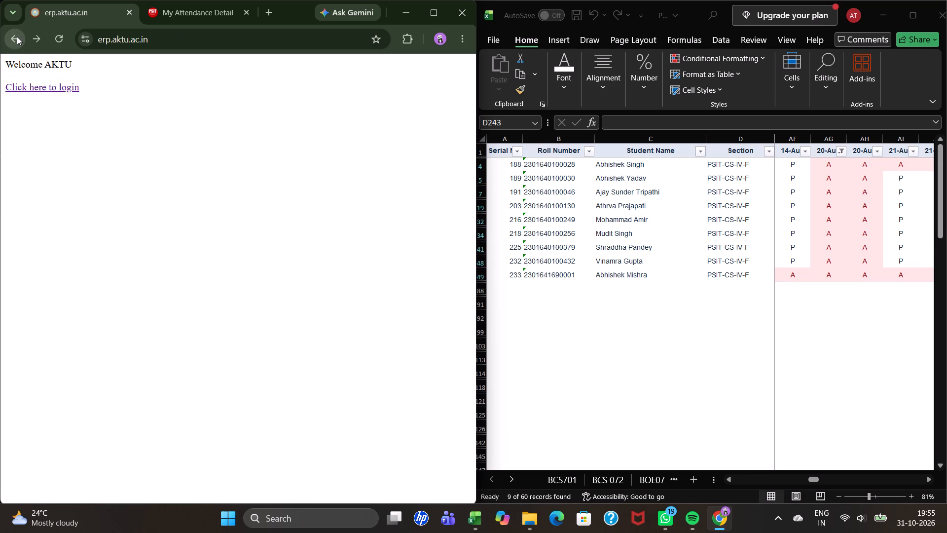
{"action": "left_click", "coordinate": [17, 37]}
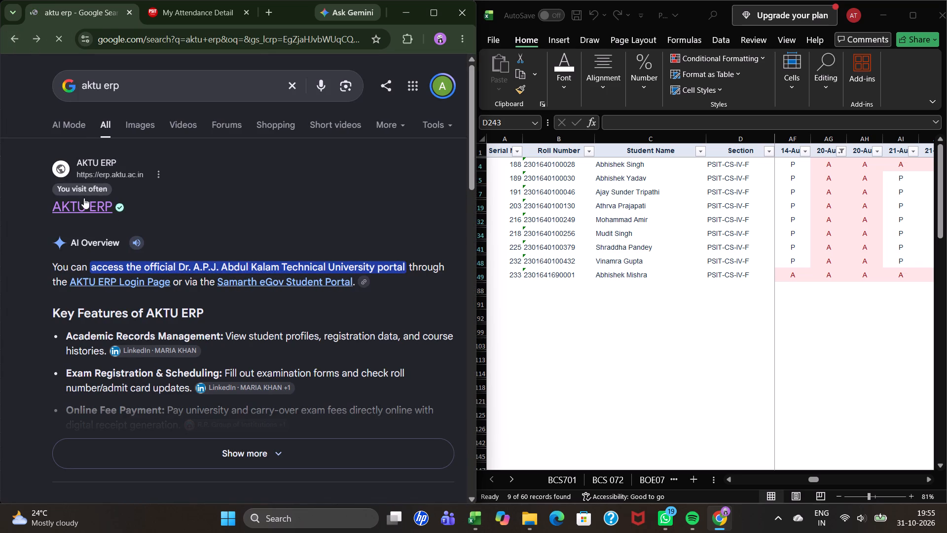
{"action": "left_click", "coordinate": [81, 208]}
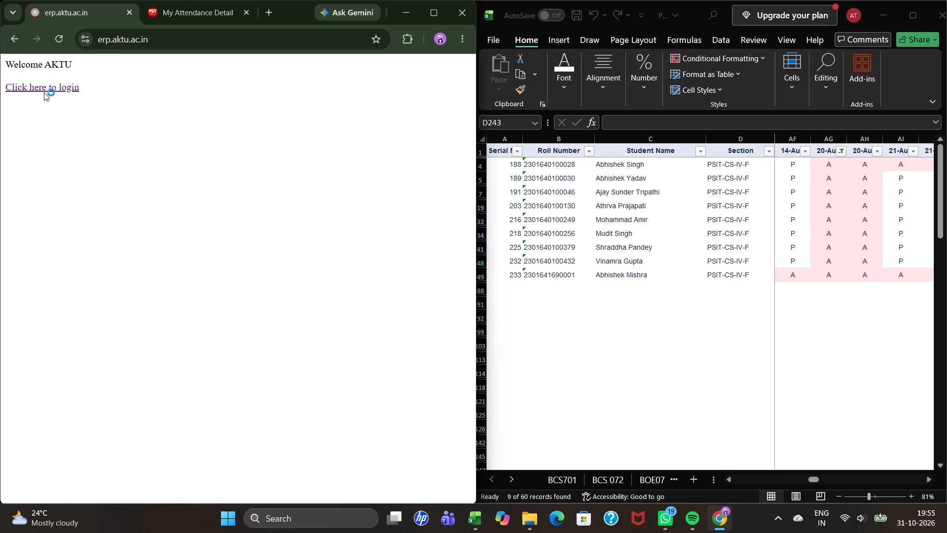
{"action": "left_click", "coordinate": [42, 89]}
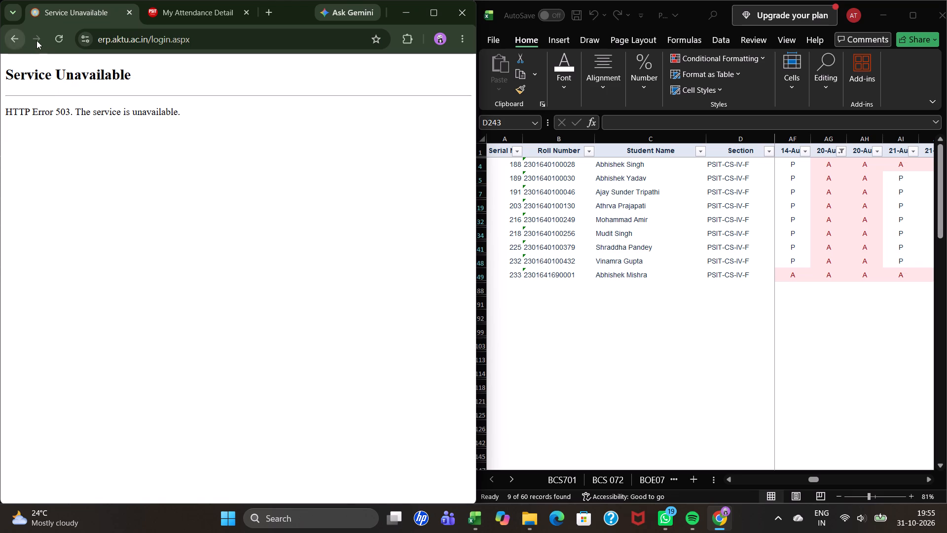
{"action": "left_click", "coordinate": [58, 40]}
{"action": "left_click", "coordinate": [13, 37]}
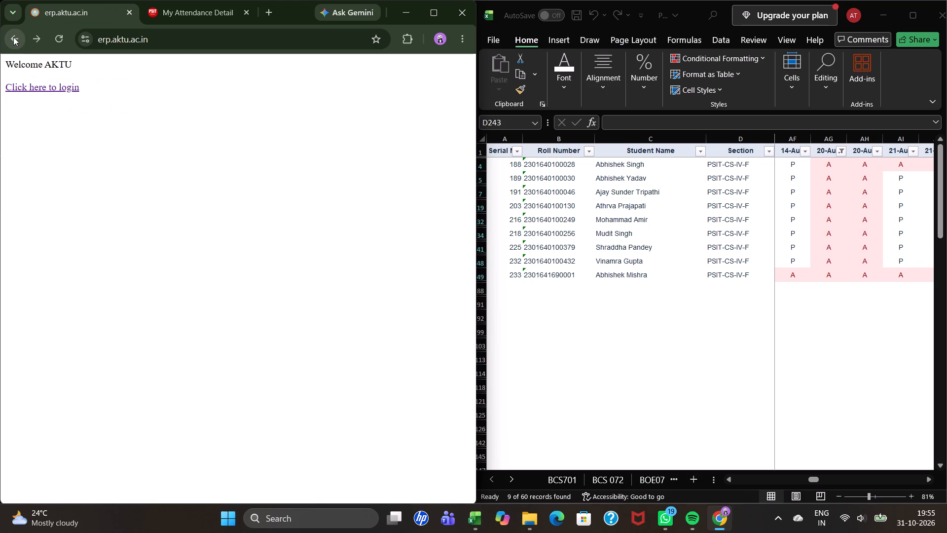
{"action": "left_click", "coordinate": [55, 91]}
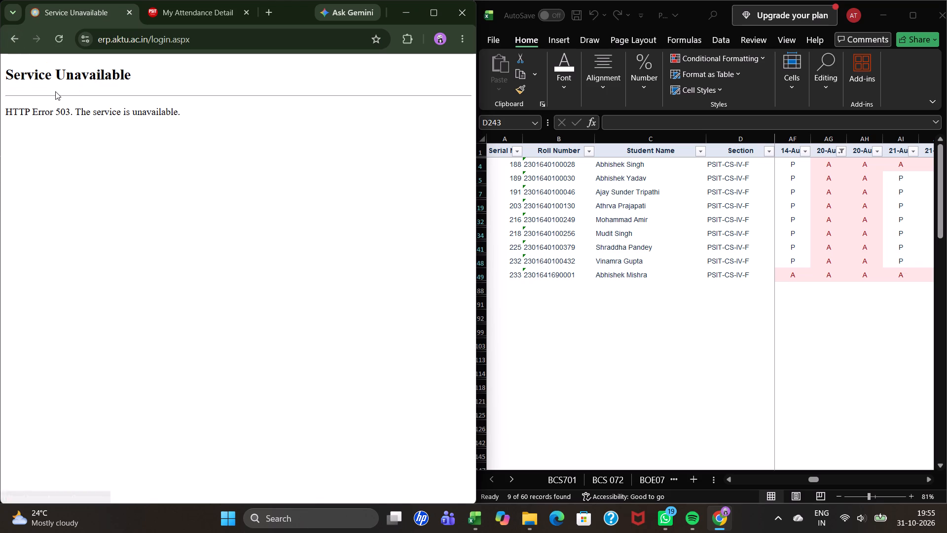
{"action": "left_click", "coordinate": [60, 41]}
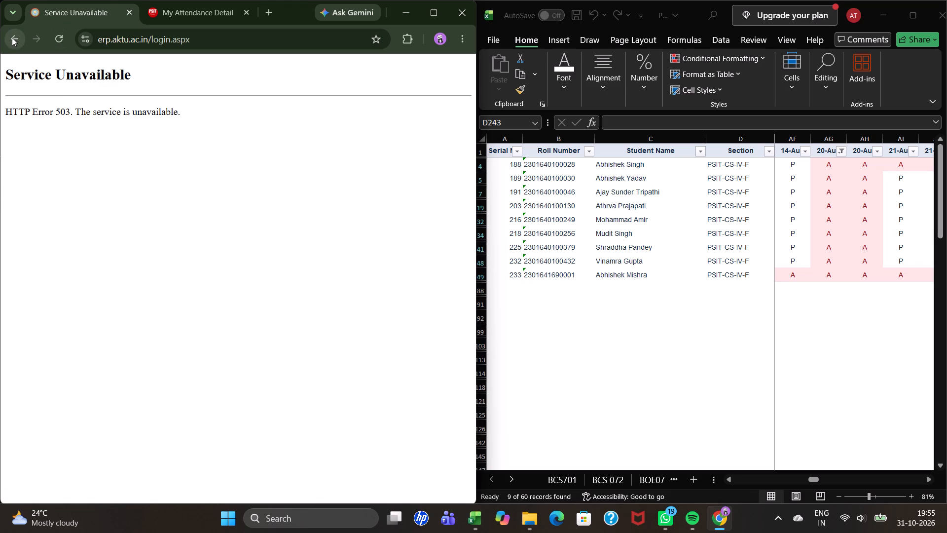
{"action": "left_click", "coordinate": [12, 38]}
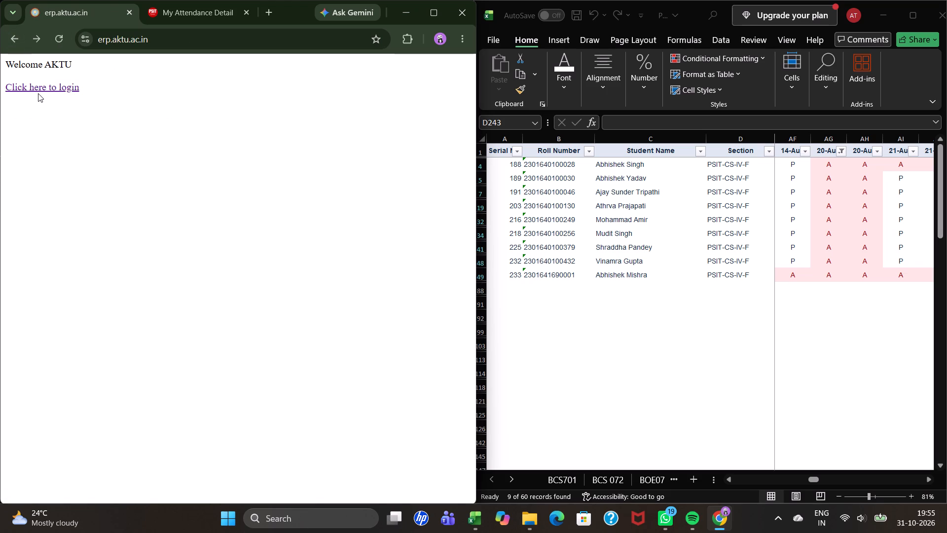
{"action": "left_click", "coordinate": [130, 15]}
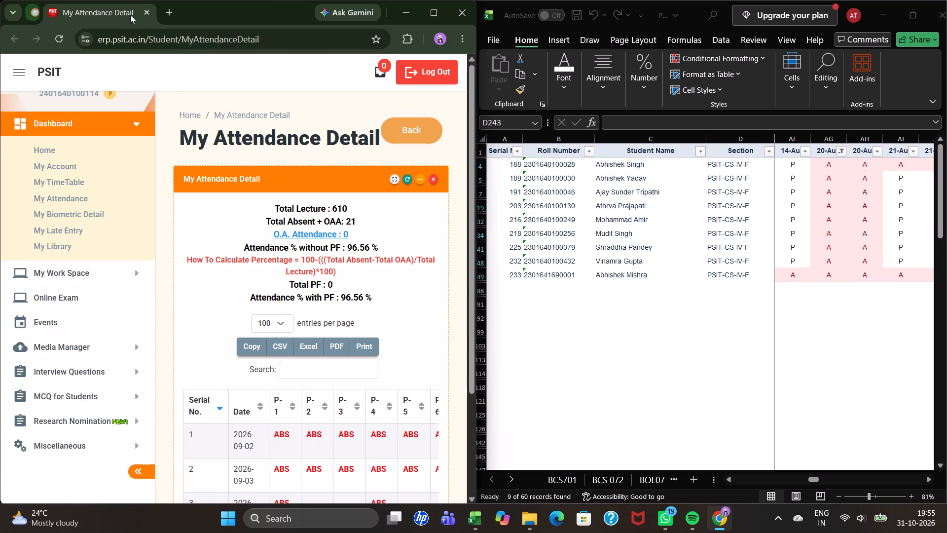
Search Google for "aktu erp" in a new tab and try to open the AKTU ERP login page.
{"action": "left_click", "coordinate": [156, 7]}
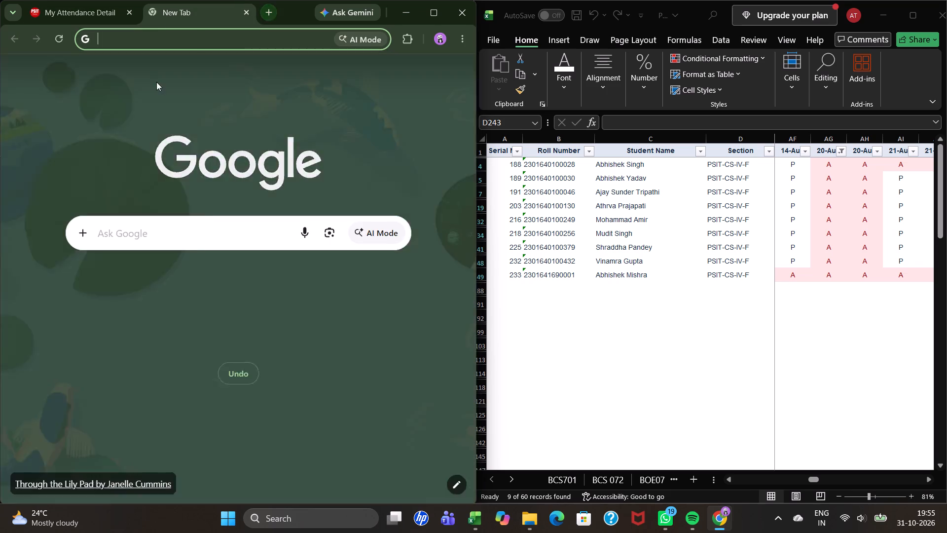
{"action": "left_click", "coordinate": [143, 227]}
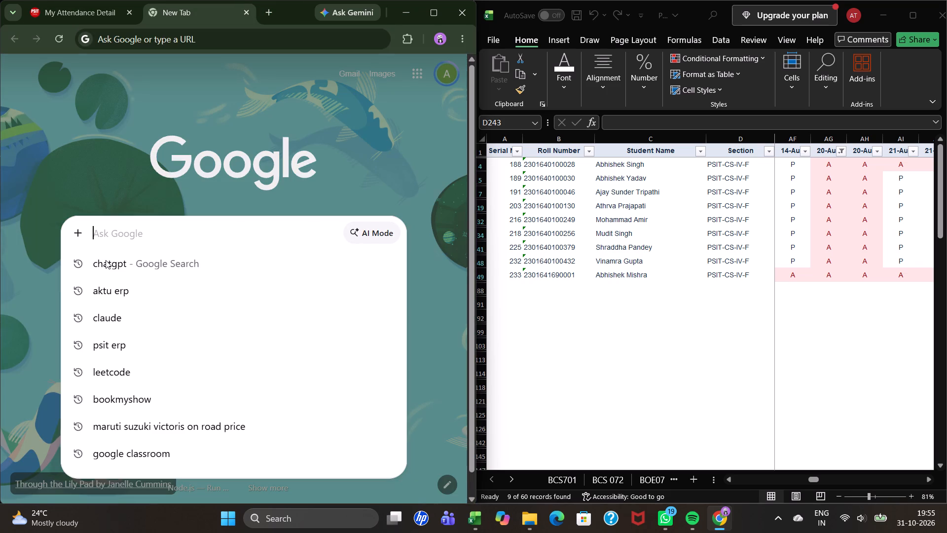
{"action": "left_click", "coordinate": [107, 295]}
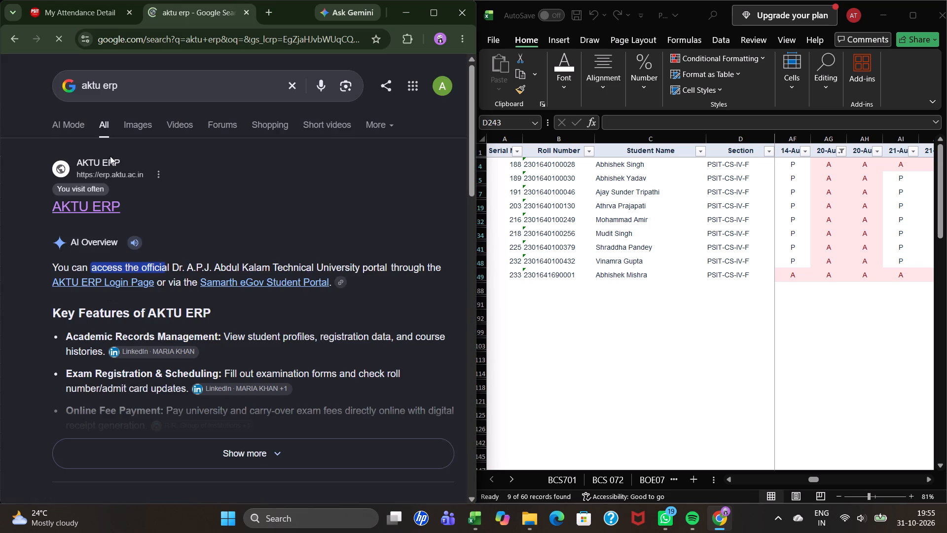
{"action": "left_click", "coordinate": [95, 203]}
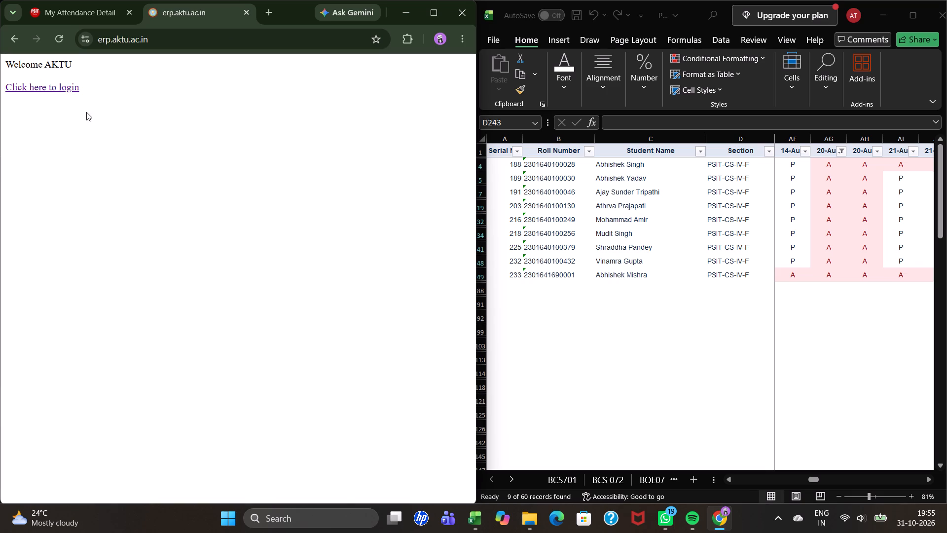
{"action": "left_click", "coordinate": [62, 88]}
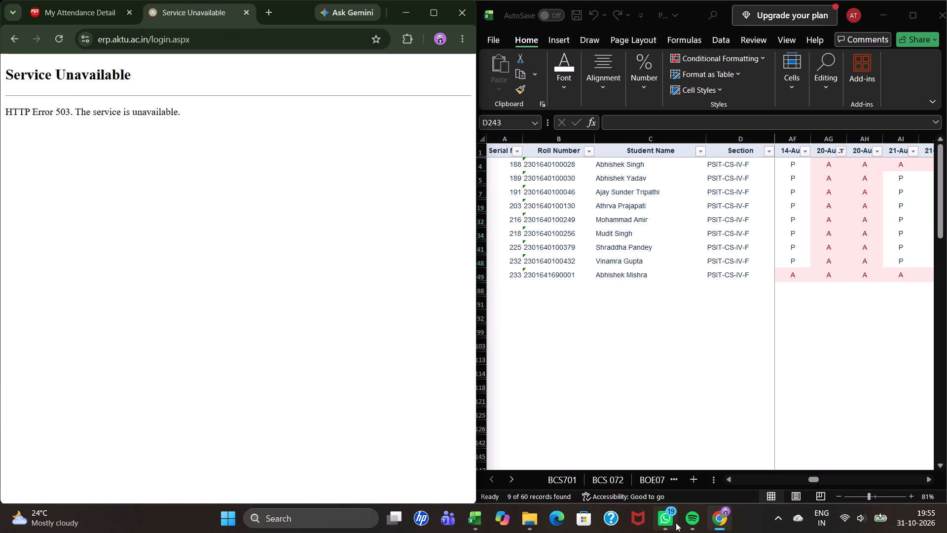
Switch to Spotify, play the current song from about 0:12, and minimize the player.
{"action": "left_click", "coordinate": [694, 514]}
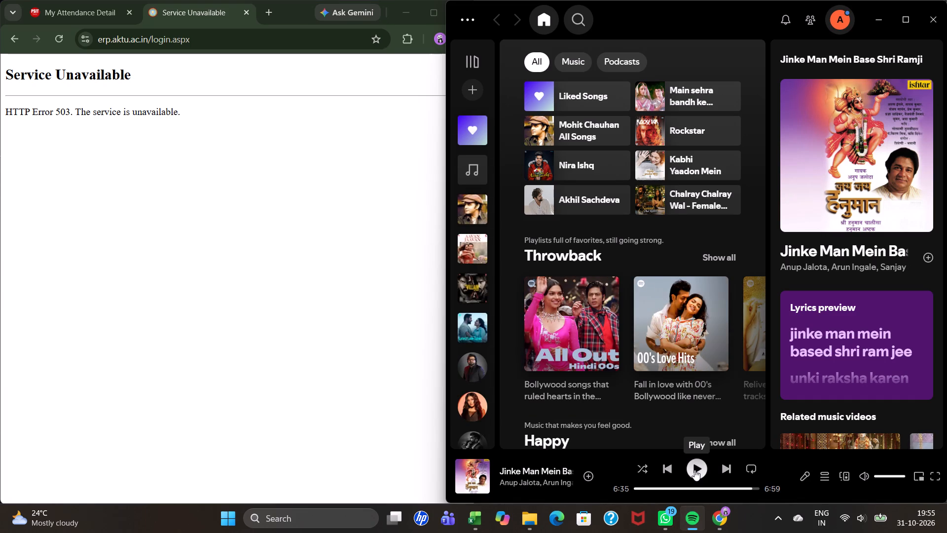
{"action": "left_click", "coordinate": [638, 487]}
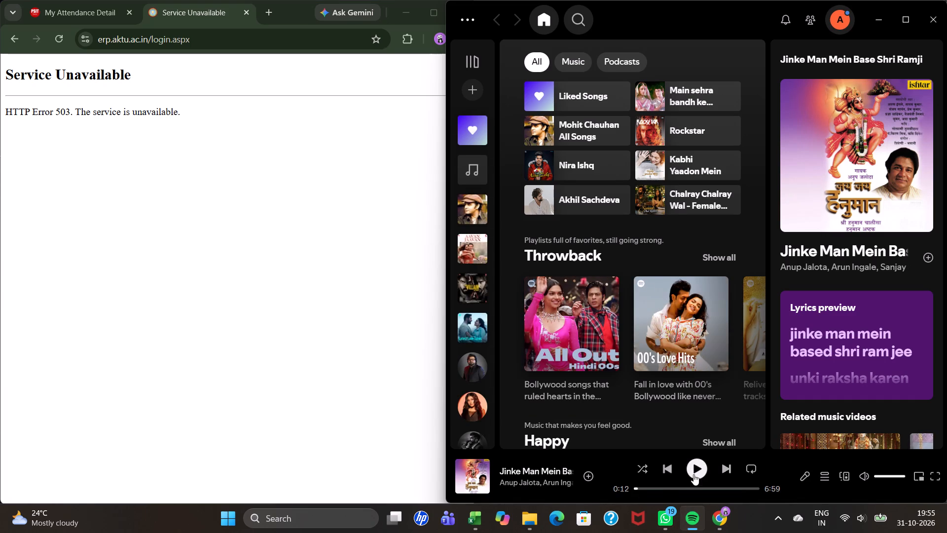
{"action": "left_click", "coordinate": [694, 471]}
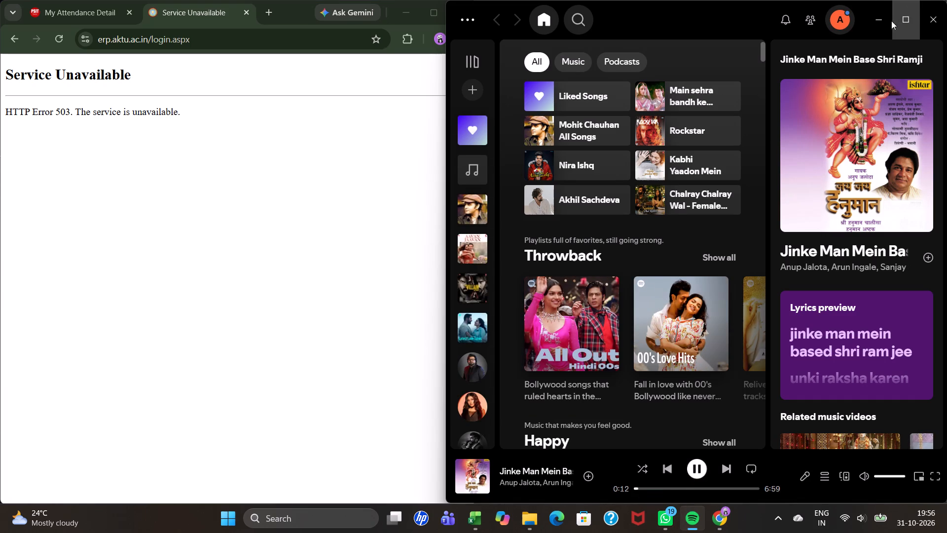
{"action": "left_click", "coordinate": [880, 17]}
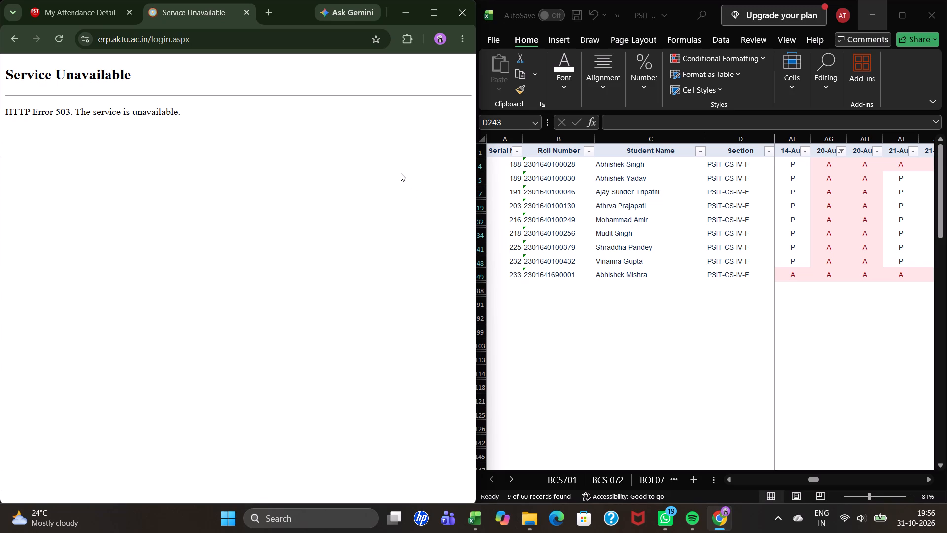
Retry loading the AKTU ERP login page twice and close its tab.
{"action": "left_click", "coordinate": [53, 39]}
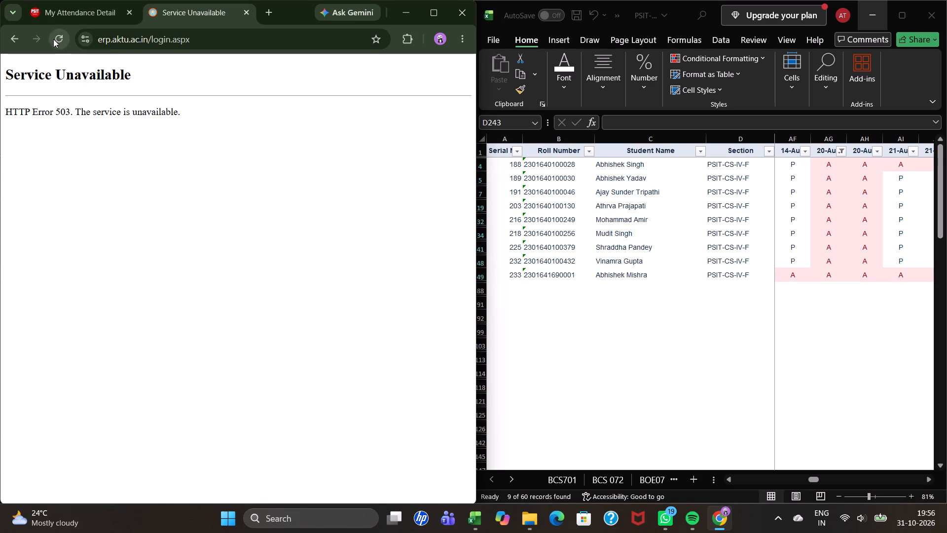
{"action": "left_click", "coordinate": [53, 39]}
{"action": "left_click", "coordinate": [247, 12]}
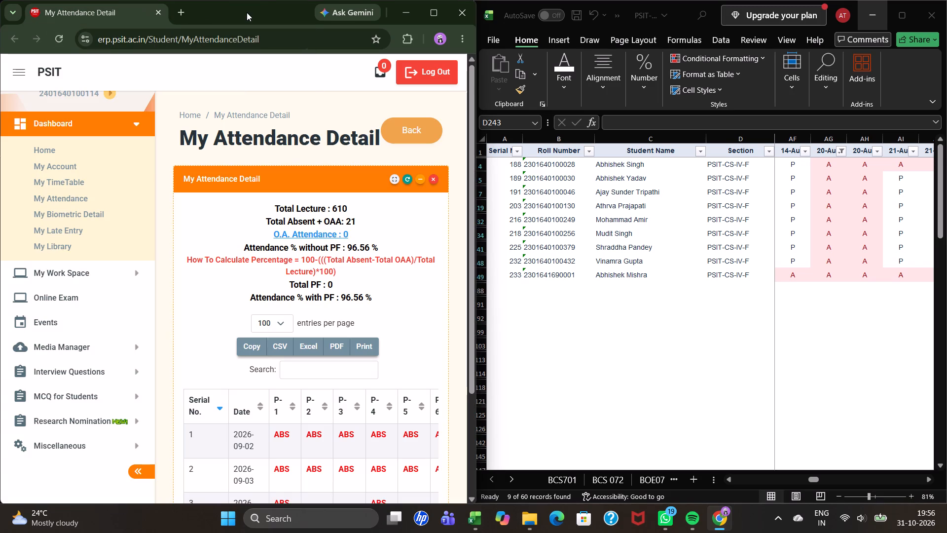
Search Google for "aktu erp" in a new tab and follow the AKTU ERP site's login link.
{"action": "left_click", "coordinate": [181, 12]}
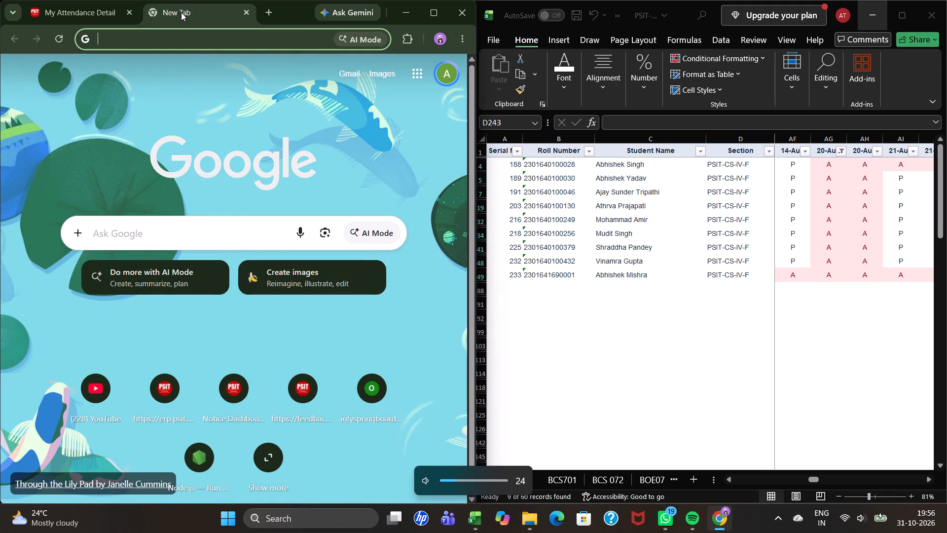
{"action": "left_click", "coordinate": [179, 220]}
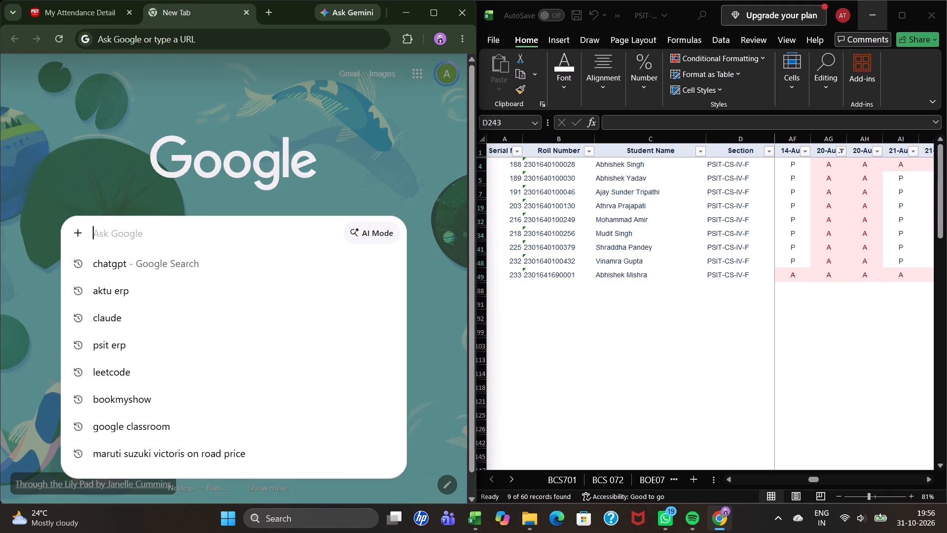
{"action": "left_click", "coordinate": [146, 293]}
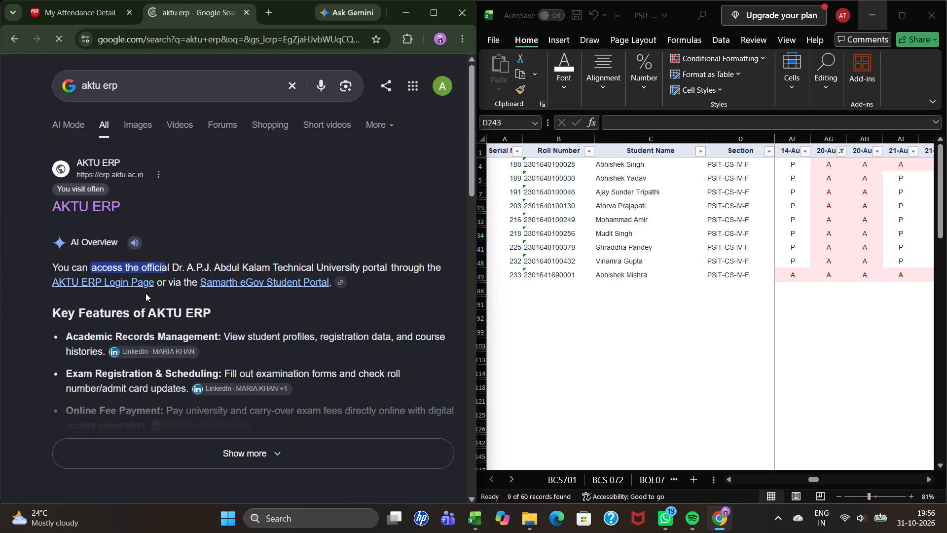
{"action": "left_click", "coordinate": [98, 204]}
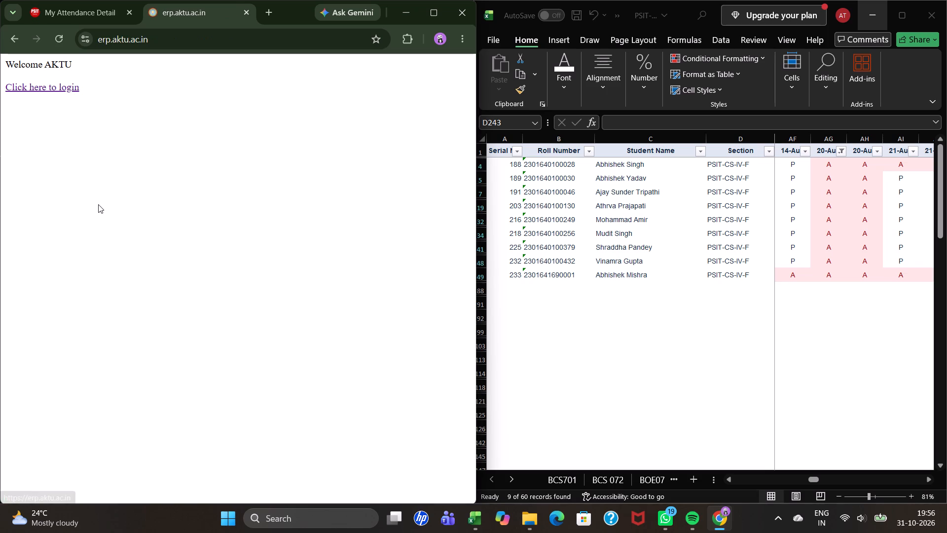
{"action": "left_click", "coordinate": [47, 86]}
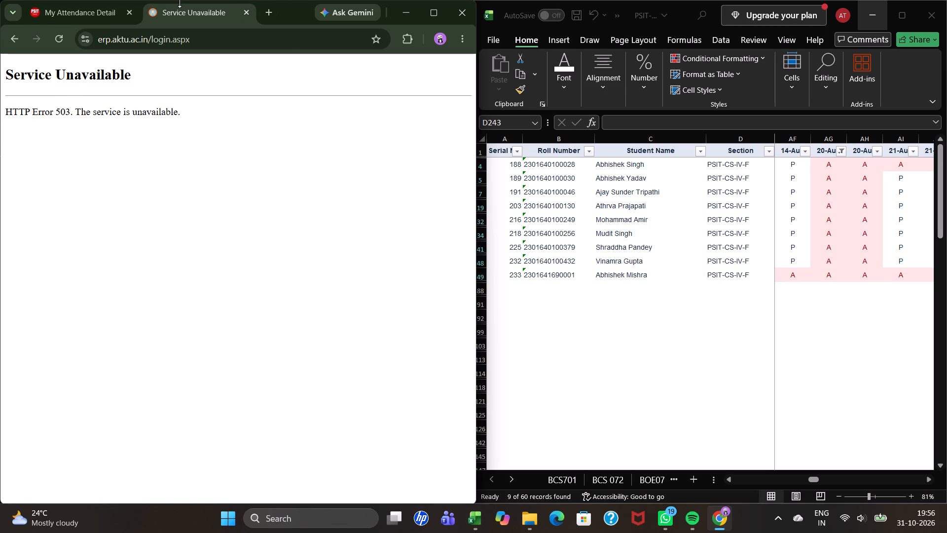
Reload the PSIT My Attendance Detail page to check its connection, and return to the AKTU ERP tab.
{"action": "left_click", "coordinate": [91, 12]}
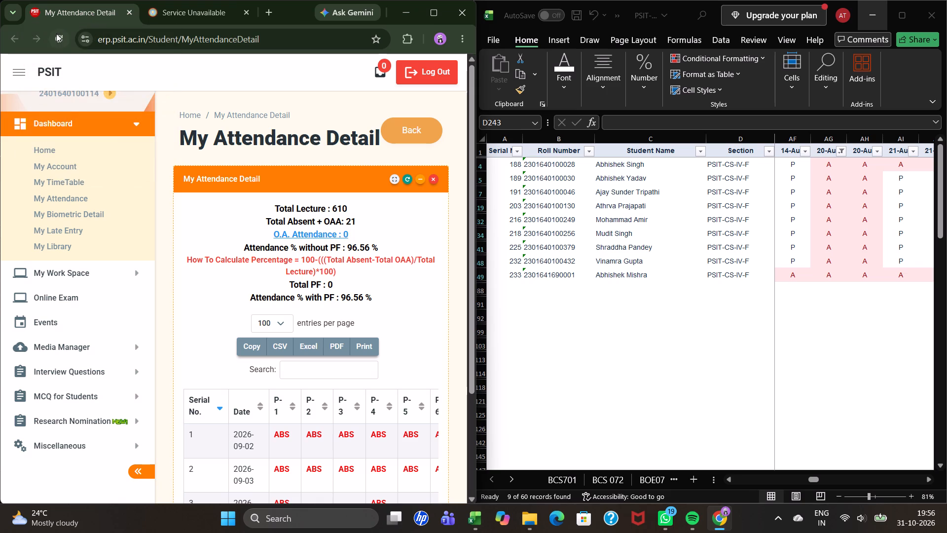
{"action": "left_click", "coordinate": [55, 35]}
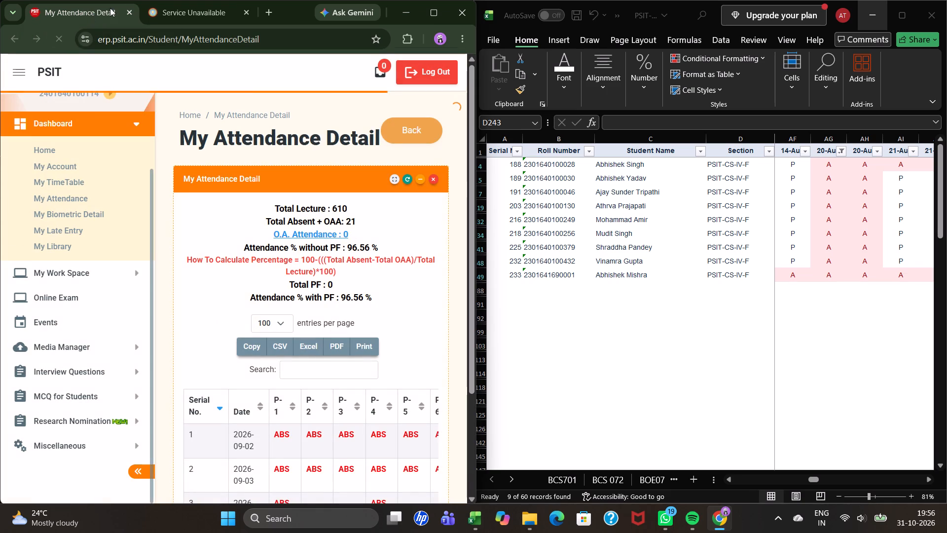
{"action": "left_click", "coordinate": [209, 9]}
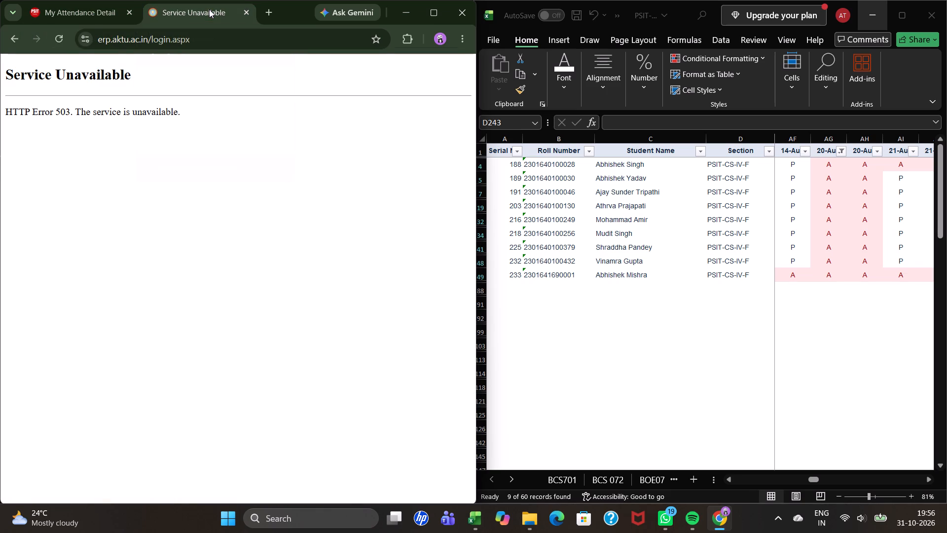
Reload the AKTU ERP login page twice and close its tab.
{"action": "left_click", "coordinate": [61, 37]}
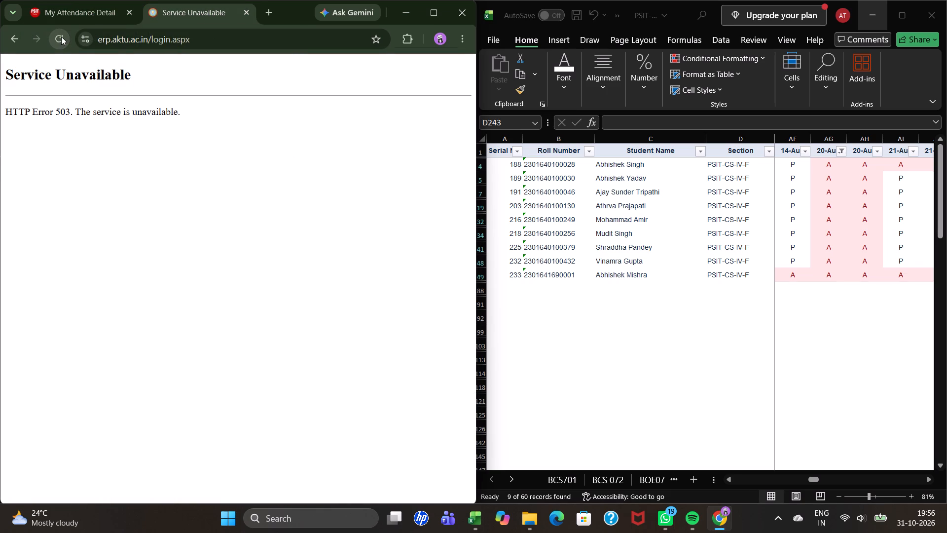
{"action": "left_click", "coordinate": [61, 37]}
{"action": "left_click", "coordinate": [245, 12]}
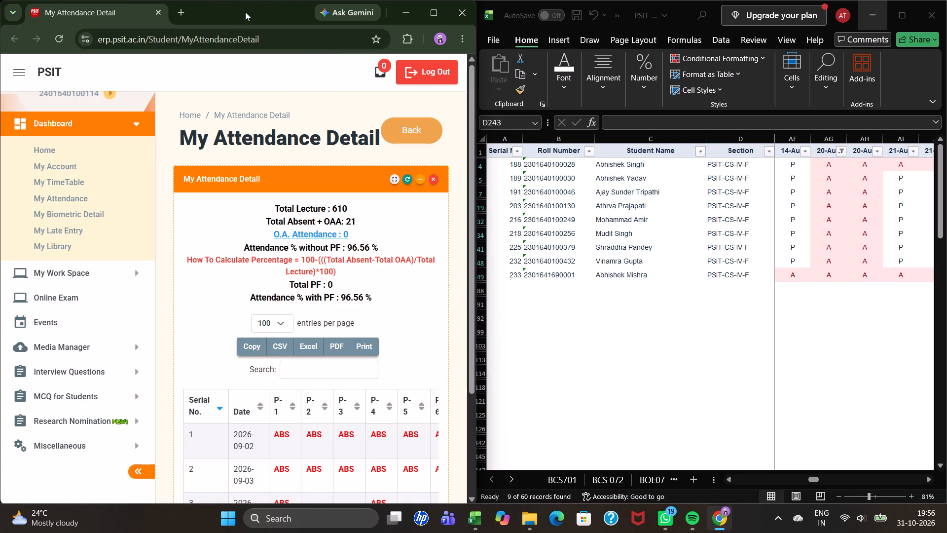
Search Google for "aktu erp" in a new tab, open the AKTU ERP site and follow its login link.
{"action": "left_click", "coordinate": [181, 12]}
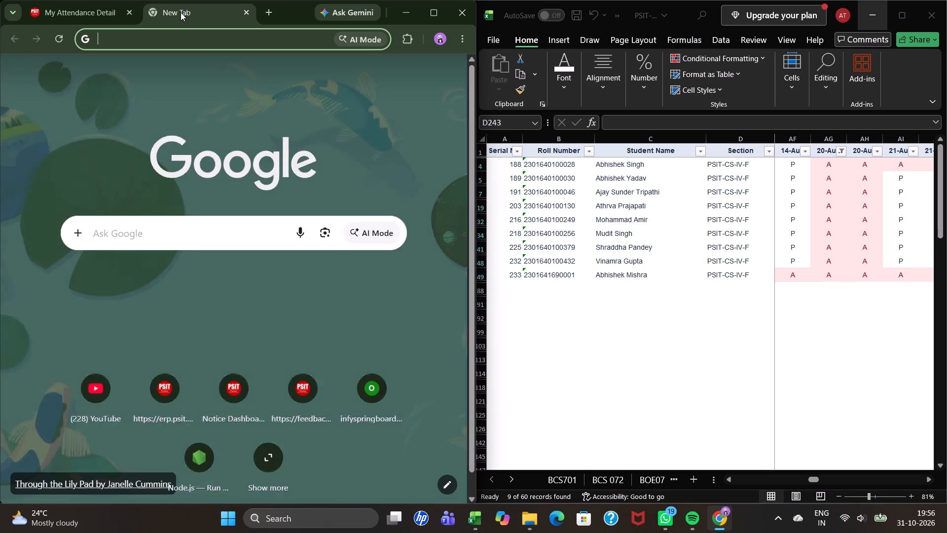
{"action": "left_click", "coordinate": [190, 237]}
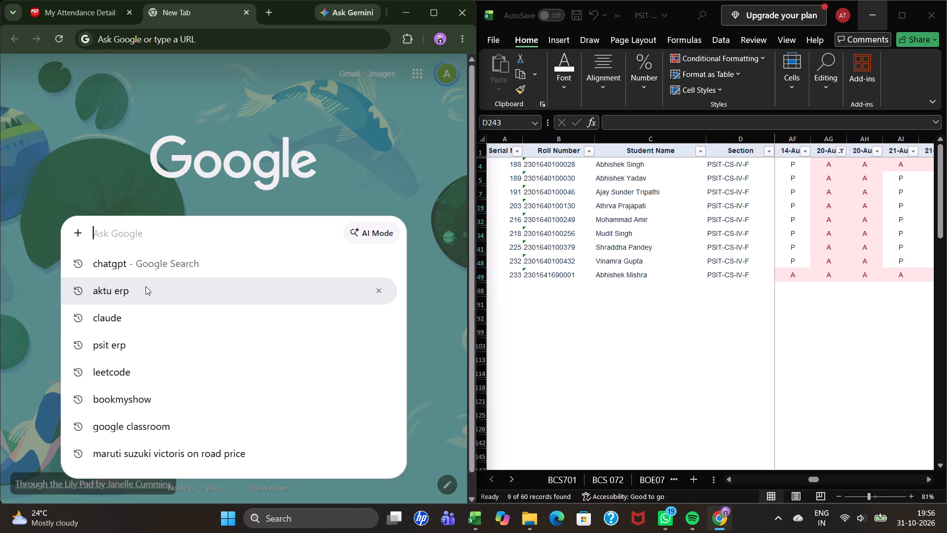
{"action": "left_click", "coordinate": [146, 286]}
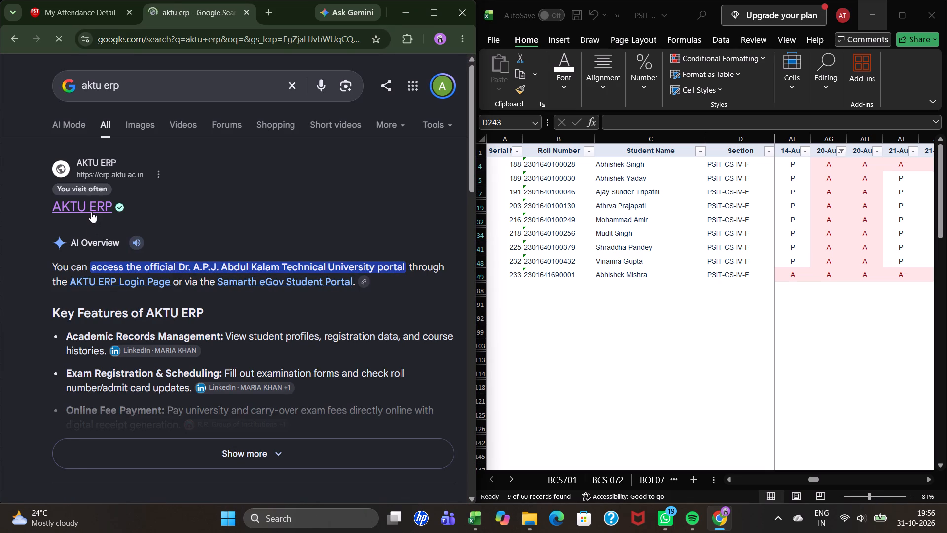
{"action": "left_click", "coordinate": [91, 211]}
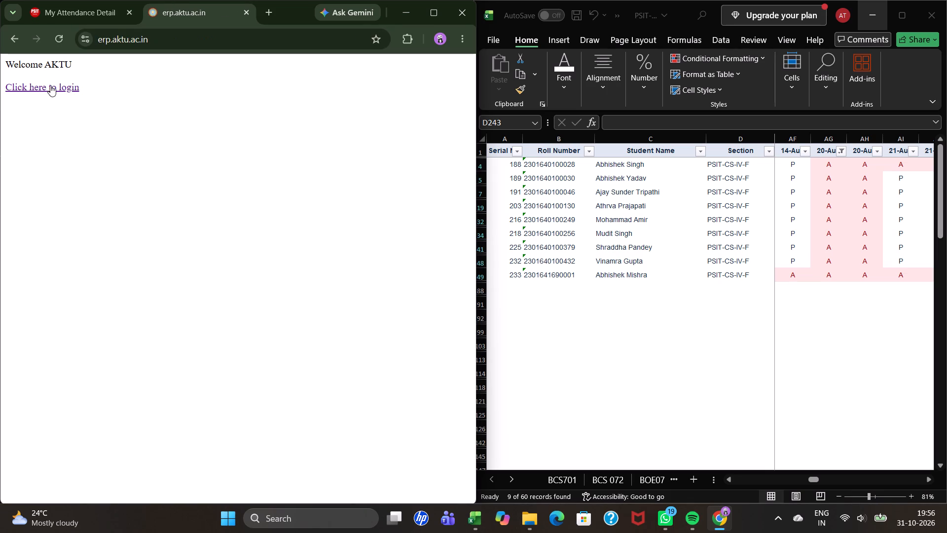